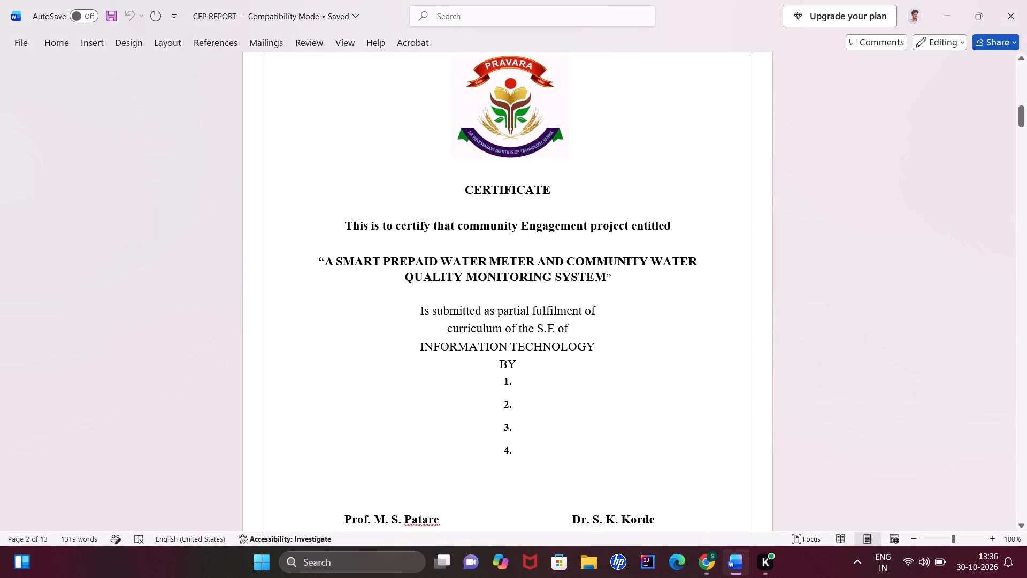
pyautogui.moveTo(606, 277); pyautogui.dragTo(351, 251)
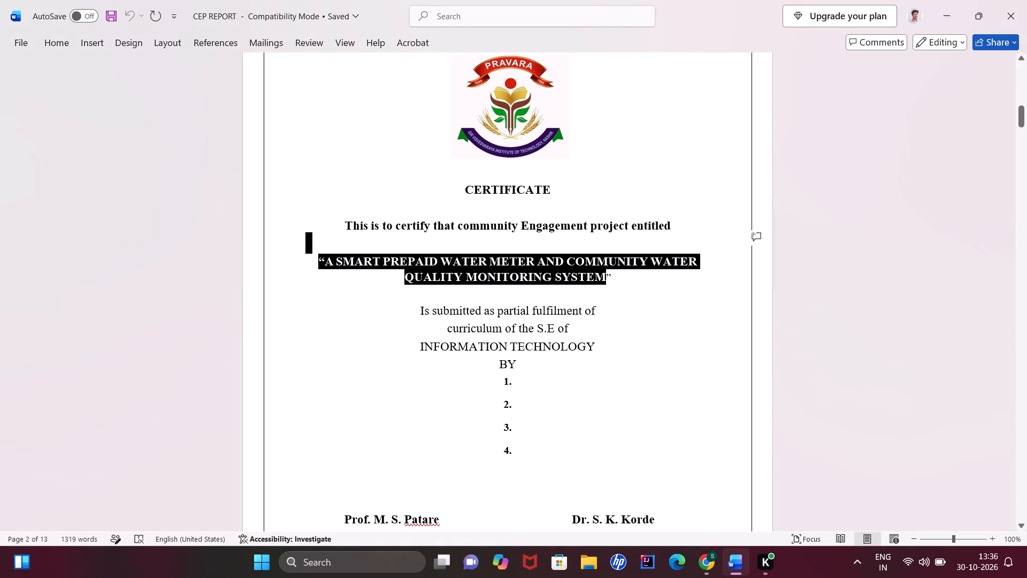
pyautogui.moveTo(351, 251); pyautogui.dragTo(343, 265)
pyautogui.hotkey('ctrl', 'v')
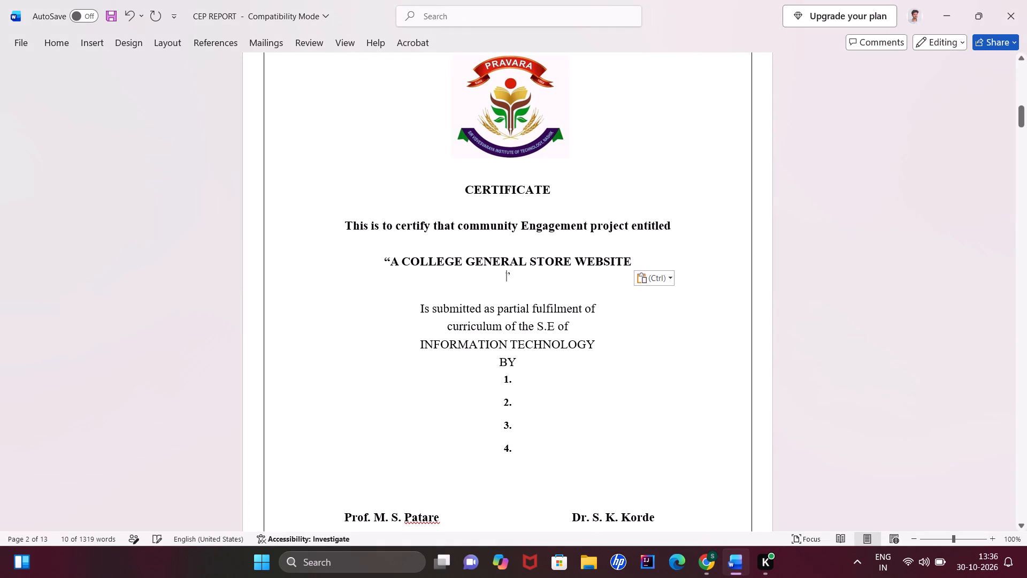
pyautogui.click(401, 262)
pyautogui.press('BackSpace')
pyautogui.press('BackSpace')
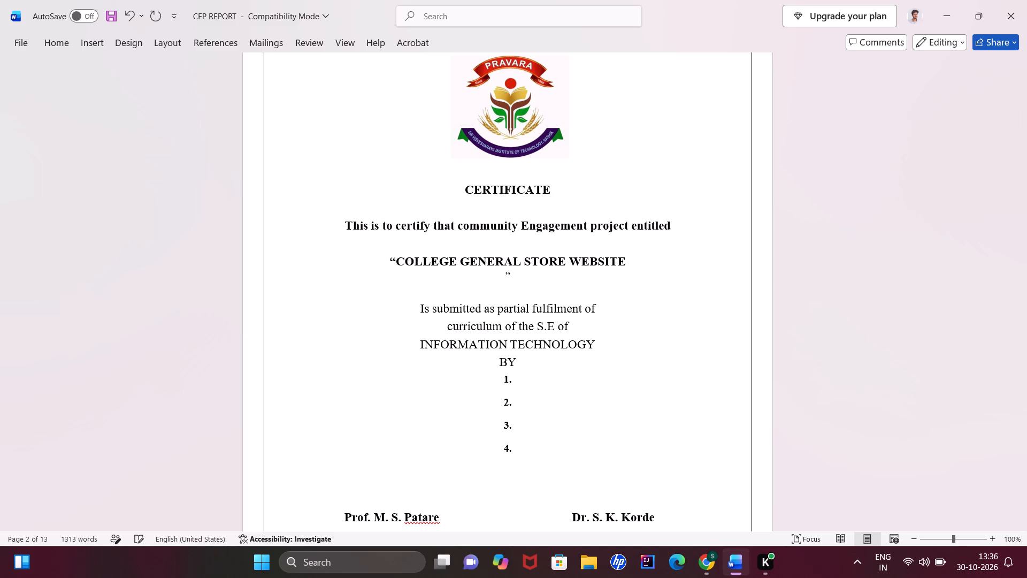
pyautogui.click(501, 275)
pyautogui.press('BackSpace')
pyautogui.press('BackSpace')
pyautogui.press('BackSpace')
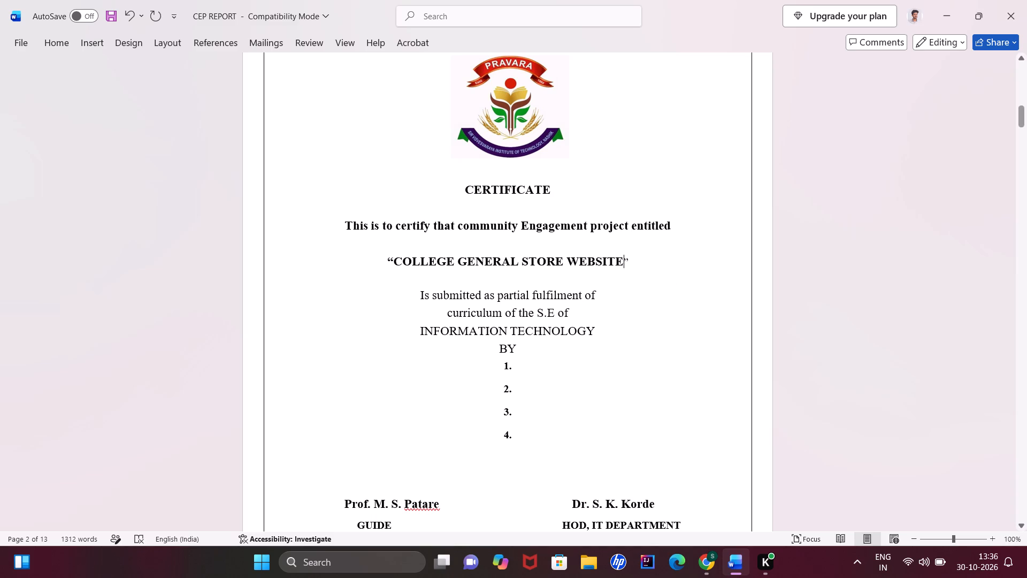
# Delete entries 2 to 4 from the numbered list under BY on the certificate.
pyautogui.click(519, 365)
pyautogui.moveTo(519, 437); pyautogui.dragTo(499, 394)
pyautogui.press('BackSpace')
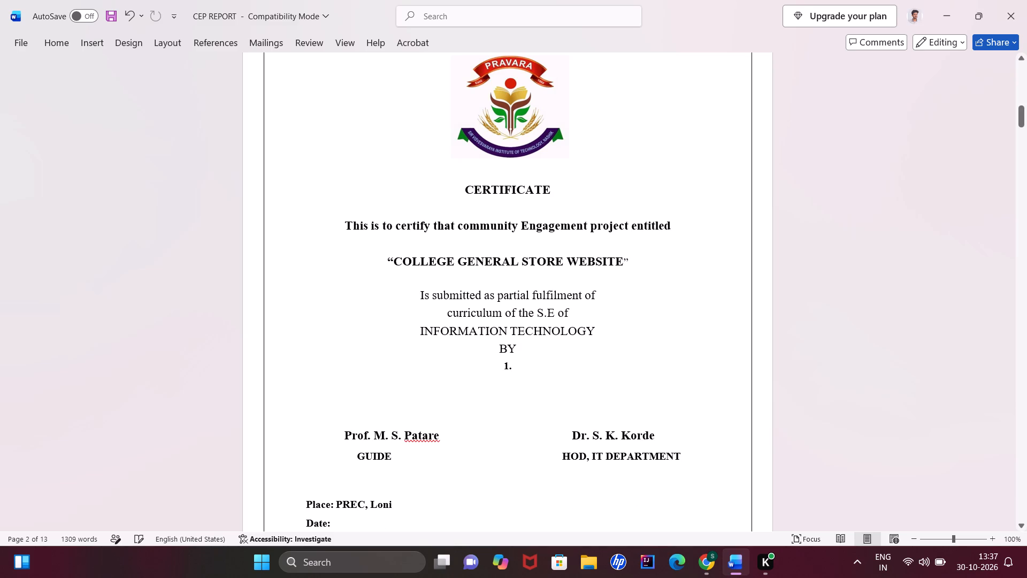
# Re-indent the remaining numbered entry under BY and enter the student's full name in capitals.
pyautogui.click(503, 369)
pyautogui.press('BackSpace')
pyautogui.press('BackSpace')
pyautogui.press('Tab')
pyautogui.press('Tab')
pyautogui.press('Tab')
pyautogui.press('Right')
pyautogui.press('Right')
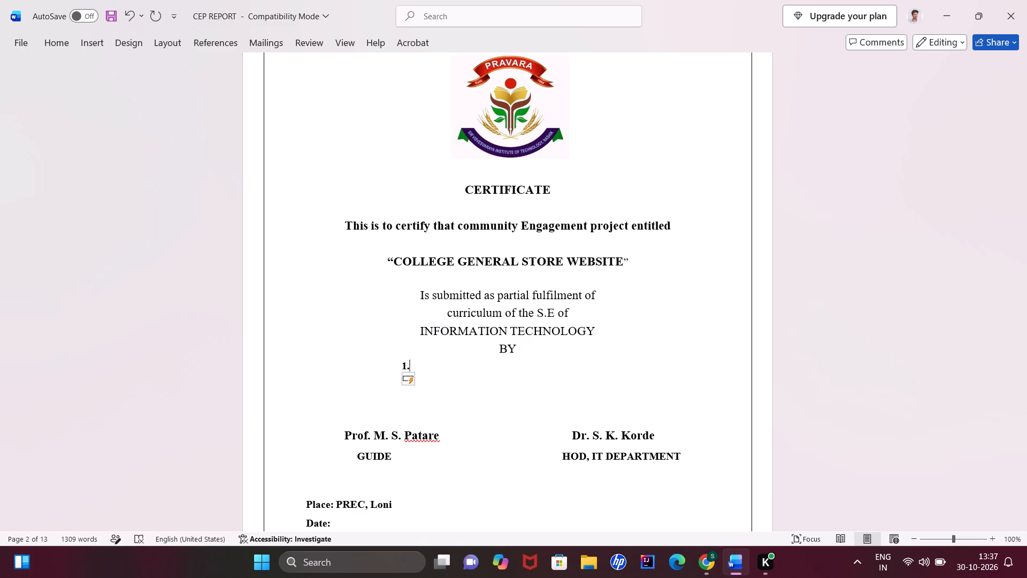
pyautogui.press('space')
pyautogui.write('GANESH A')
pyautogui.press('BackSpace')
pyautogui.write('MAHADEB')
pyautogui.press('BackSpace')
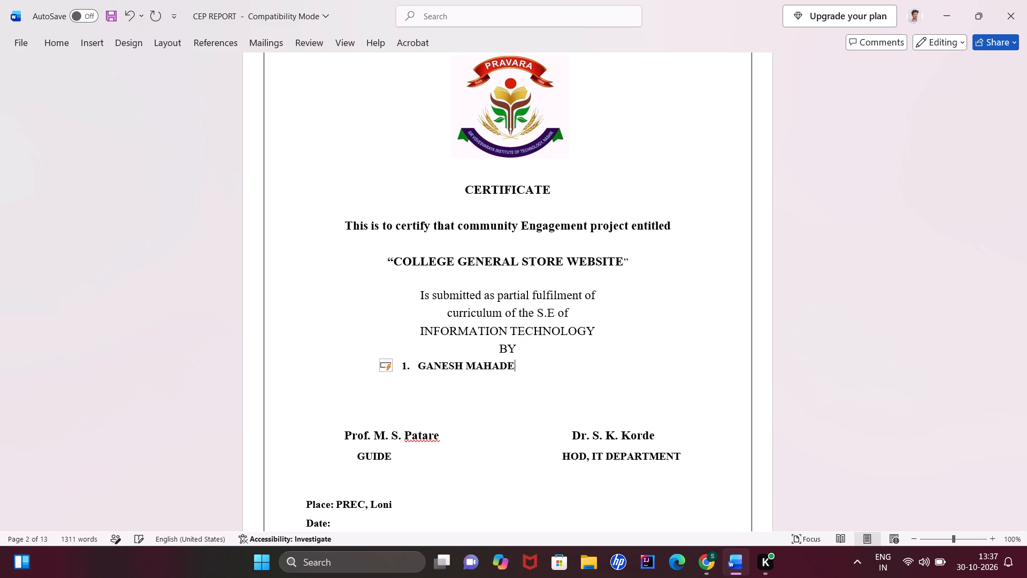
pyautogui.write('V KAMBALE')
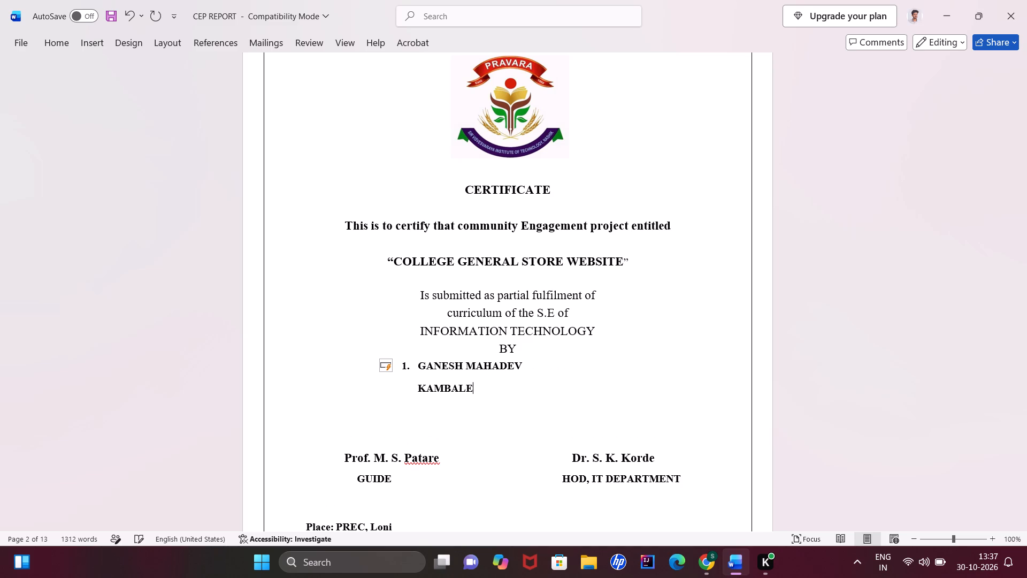
# Remove the list number before the student's name and indent the name roughly beneath BY, keeping it on one line.
pyautogui.click(401, 368)
pyautogui.press('BackSpace')
pyautogui.press('BackSpace')
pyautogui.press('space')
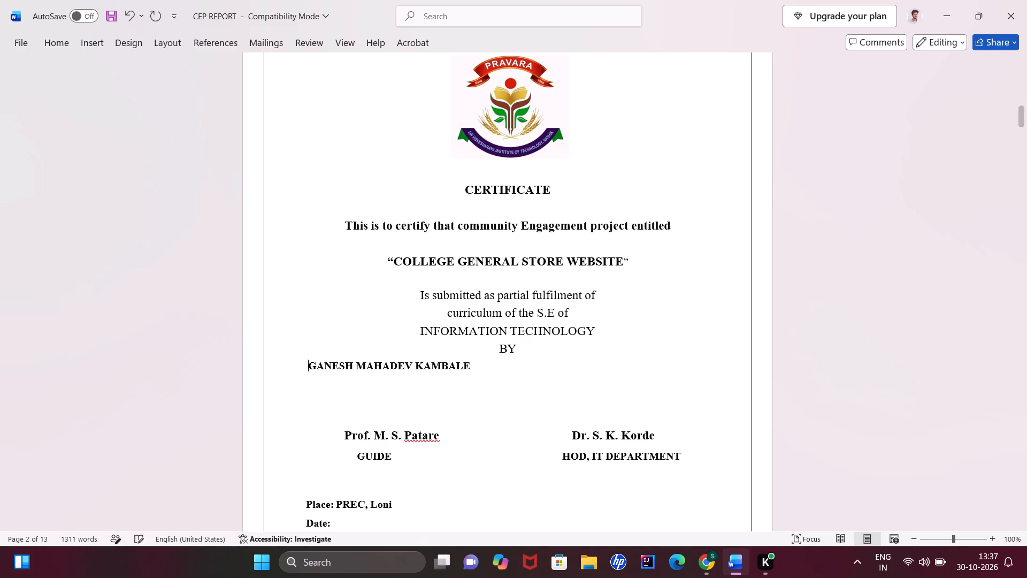
pyautogui.press('Tab')
pyautogui.press('Tab')
pyautogui.press('Tab')
pyautogui.press('Tab')
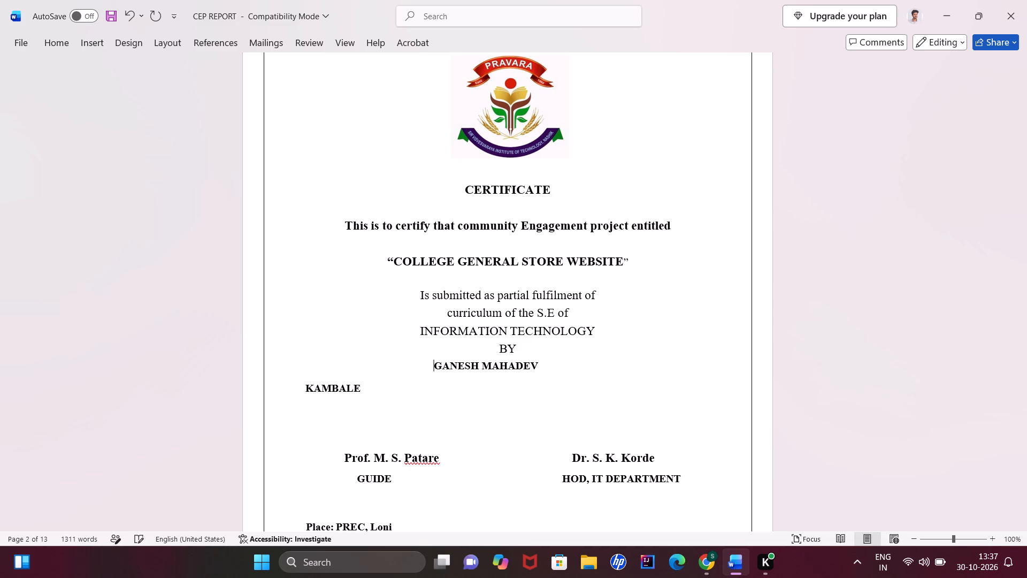
pyautogui.press('BackSpace')
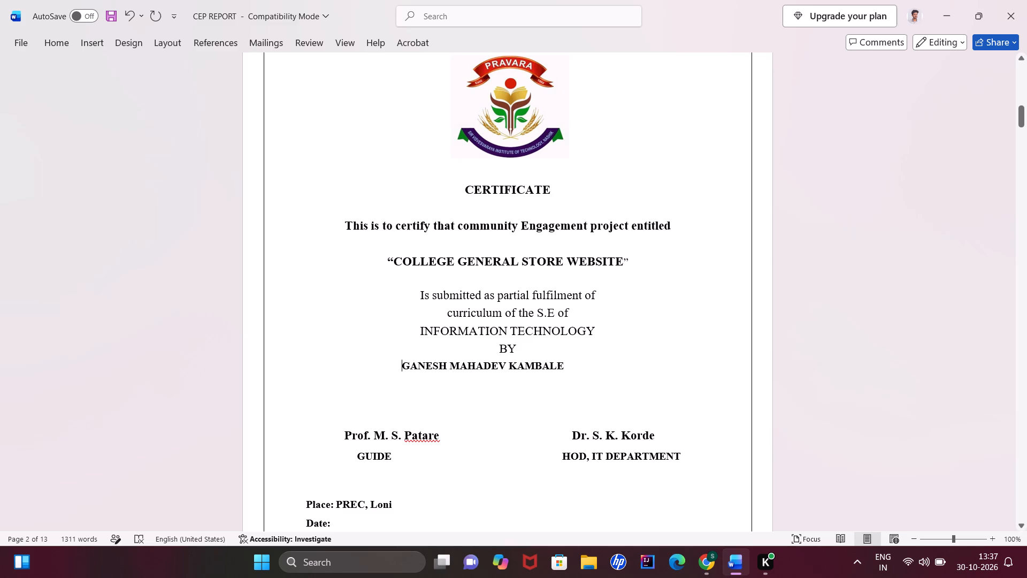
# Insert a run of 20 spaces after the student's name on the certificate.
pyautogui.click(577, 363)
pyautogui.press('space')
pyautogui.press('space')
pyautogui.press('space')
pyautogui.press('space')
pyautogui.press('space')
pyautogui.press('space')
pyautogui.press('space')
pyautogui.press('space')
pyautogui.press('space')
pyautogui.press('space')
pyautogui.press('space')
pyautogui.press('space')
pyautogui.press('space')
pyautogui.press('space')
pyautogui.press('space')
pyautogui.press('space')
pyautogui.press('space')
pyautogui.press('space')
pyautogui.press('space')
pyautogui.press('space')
# Shift the student's name slightly towards the page centre with three extra spaces before it.
pyautogui.click(401, 366)
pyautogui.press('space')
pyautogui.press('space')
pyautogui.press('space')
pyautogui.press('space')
pyautogui.press('BackSpace')
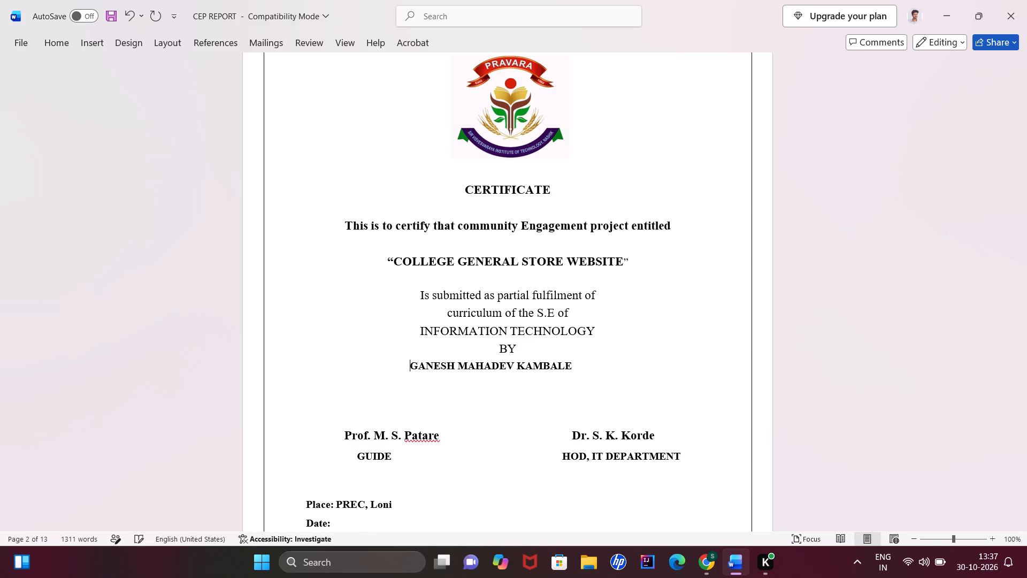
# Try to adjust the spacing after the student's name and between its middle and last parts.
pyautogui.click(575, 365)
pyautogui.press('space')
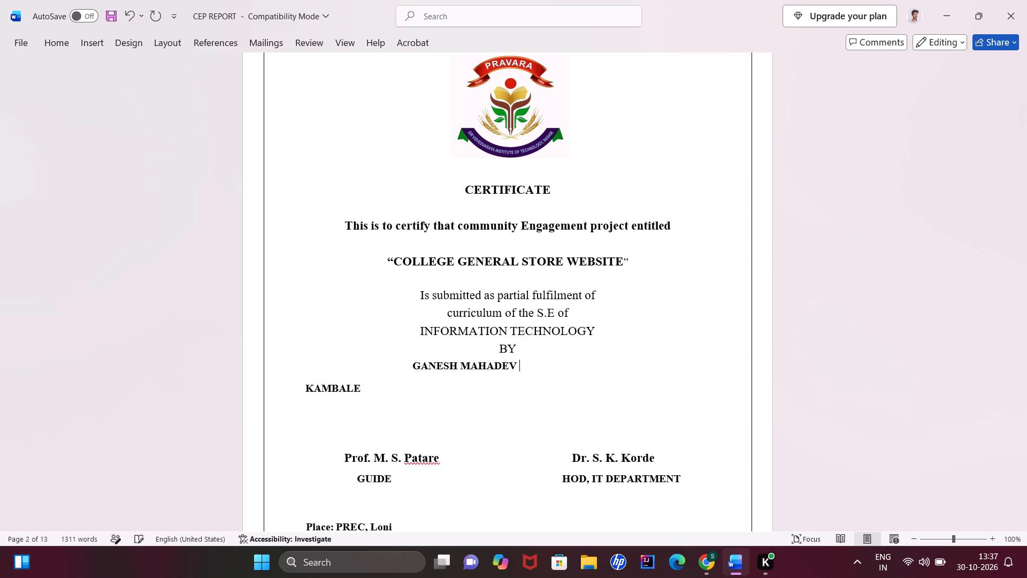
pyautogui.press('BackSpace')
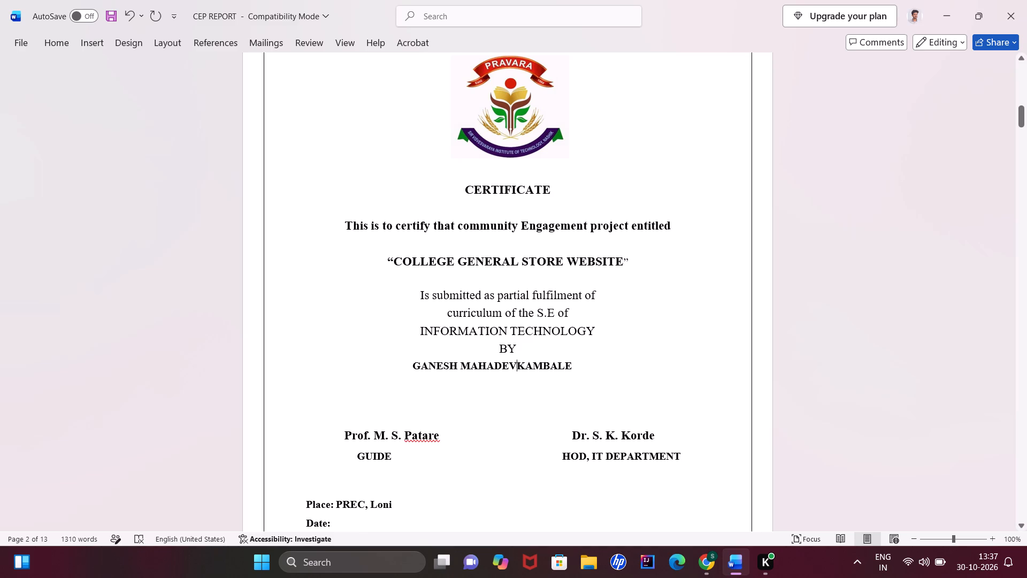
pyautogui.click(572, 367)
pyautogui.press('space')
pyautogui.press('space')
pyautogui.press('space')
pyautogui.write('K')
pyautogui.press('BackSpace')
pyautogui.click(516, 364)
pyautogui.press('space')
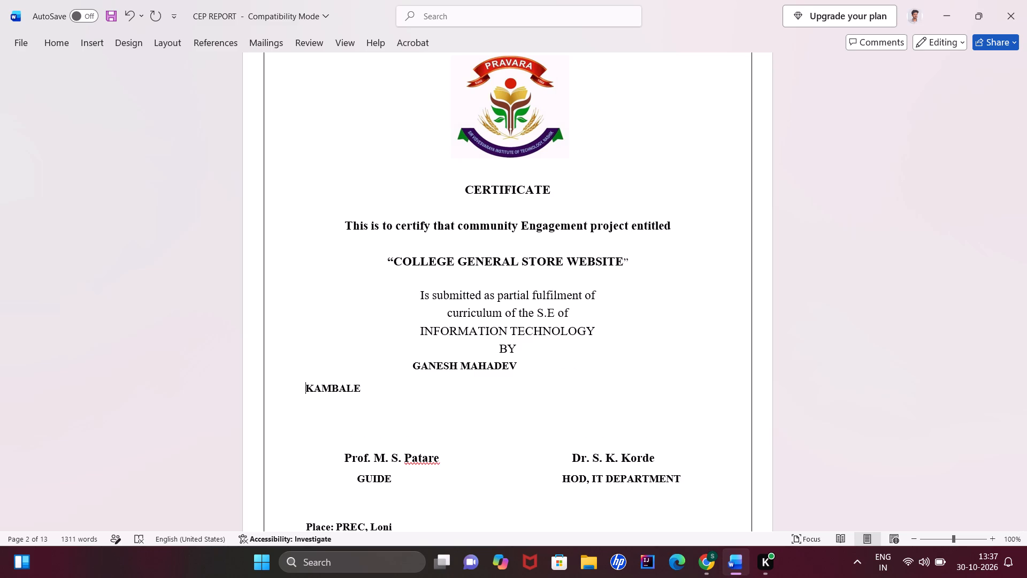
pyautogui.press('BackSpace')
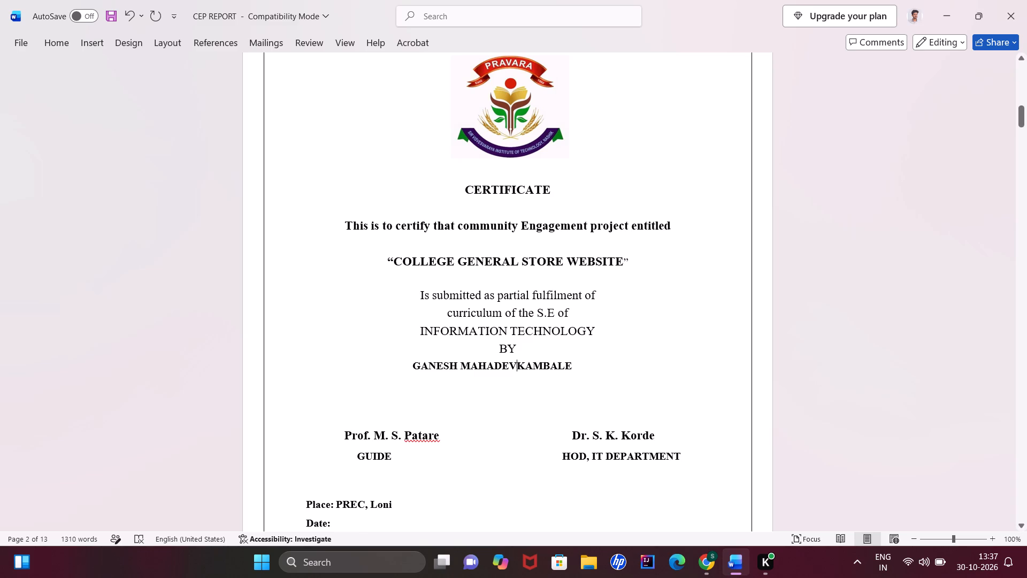
# Enter FR beyond the gap following the student's name.
pyautogui.moveTo(580, 364); pyautogui.dragTo(631, 364)
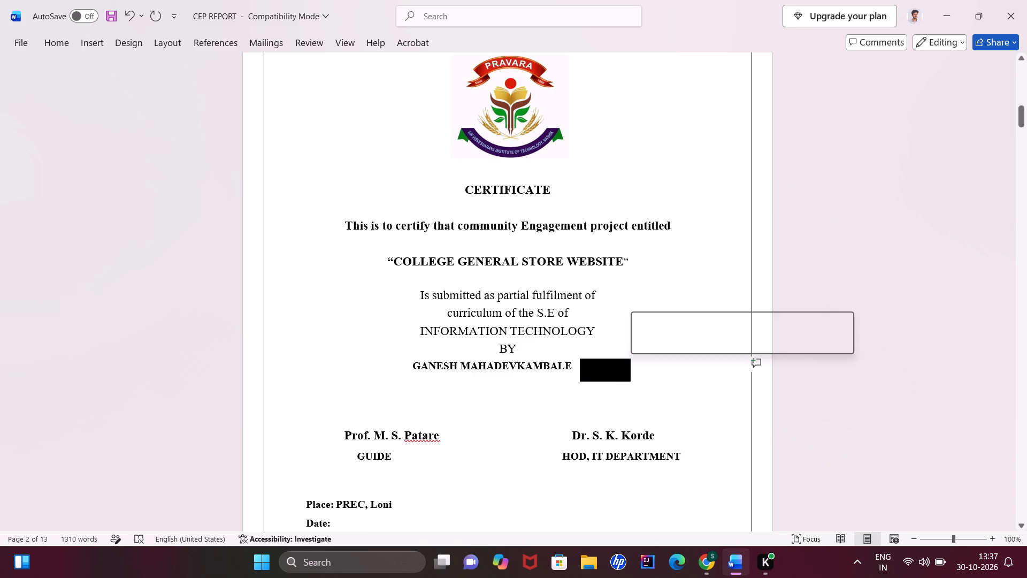
pyautogui.click(551, 374)
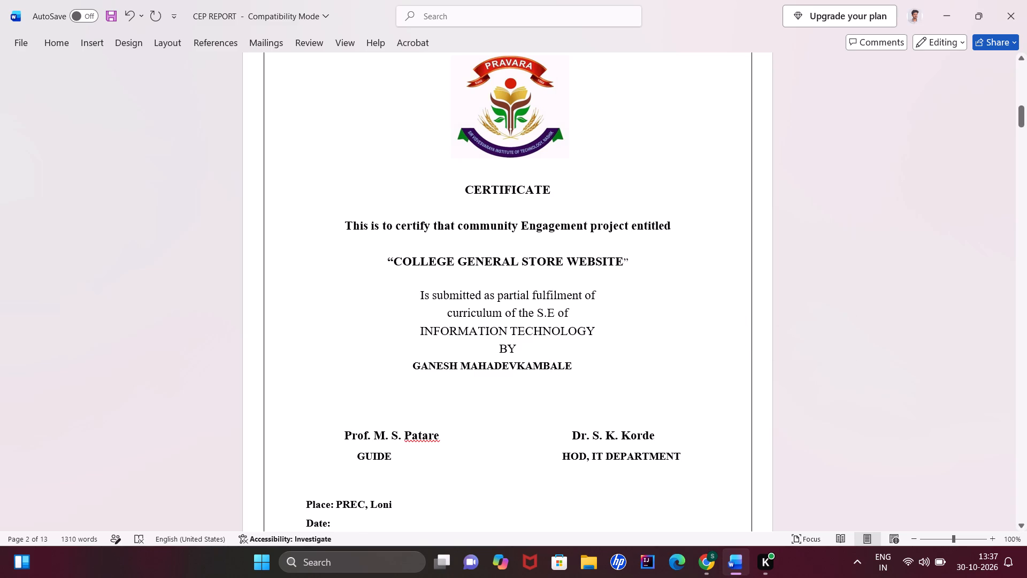
pyautogui.click(626, 363)
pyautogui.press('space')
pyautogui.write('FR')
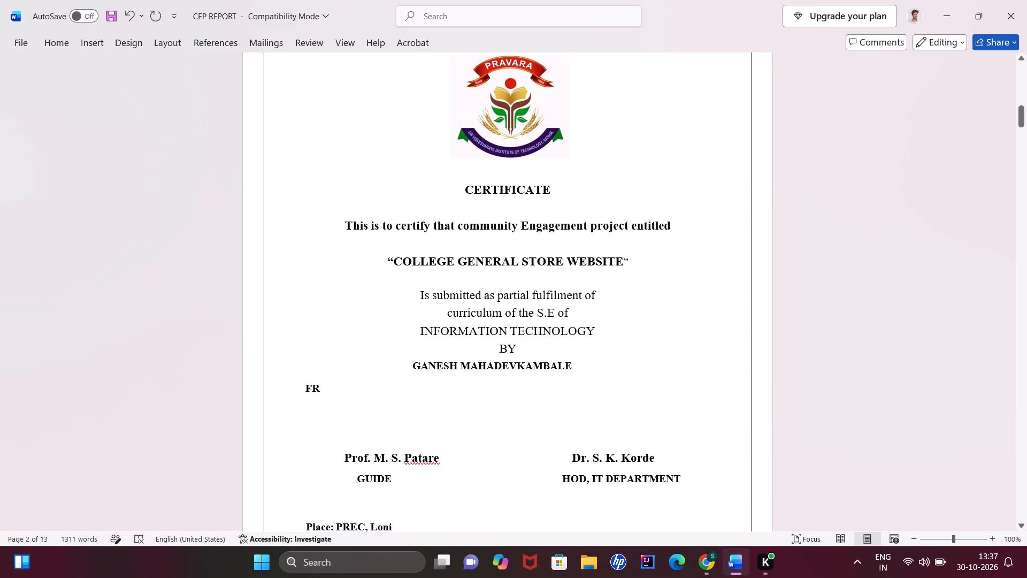
# Delete the gap before FR on the certificate, continuing back into the student's last and middle names.
pyautogui.click(304, 390)
pyautogui.press('BackSpace')
pyautogui.press('BackSpace')
pyautogui.press('BackSpace')
pyautogui.press('BackSpace')
pyautogui.press('BackSpace')
pyautogui.press('BackSpace')
pyautogui.press('BackSpace')
pyautogui.press('BackSpace')
pyautogui.press('BackSpace')
pyautogui.press('BackSpace')
pyautogui.press('BackSpace')
pyautogui.press('BackSpace')
pyautogui.press('BackSpace')
pyautogui.press('BackSpace')
pyautogui.press('BackSpace')
pyautogui.press('BackSpace')
pyautogui.press('BackSpace')
pyautogui.press('BackSpace')
pyautogui.press('BackSpace')
pyautogui.press('BackSpace')
pyautogui.press('BackSpace')
pyautogui.press('BackSpace')
pyautogui.press('BackSpace')
pyautogui.press('BackSpace')
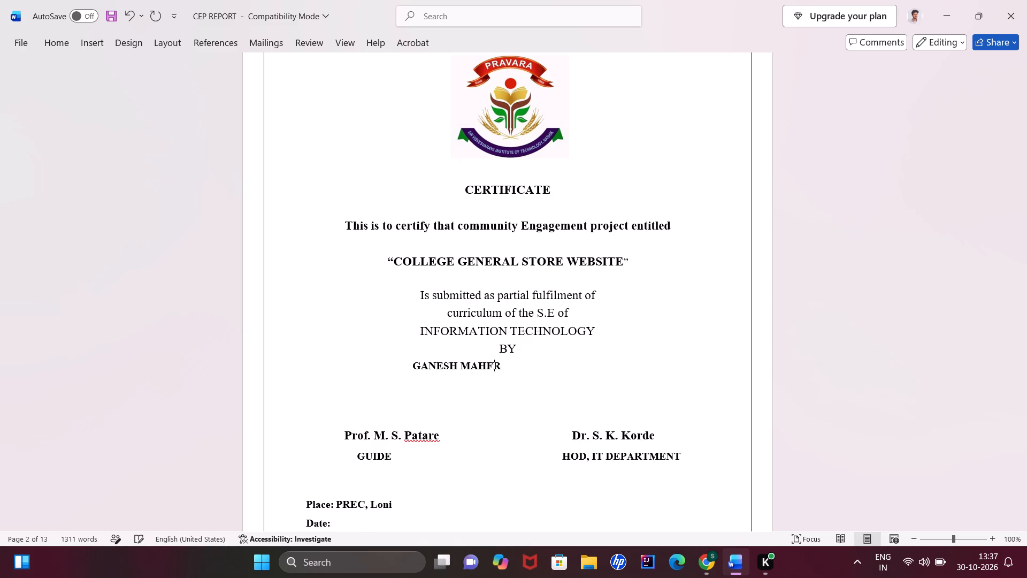
# Undo the excess deletions in the student's middle and last names and insert a space before FR.
pyautogui.hotkey('ctrl', 'z')
pyautogui.hotkey('ctrl', 'z')
pyautogui.hotkey('ctrl', 'z')
pyautogui.hotkey('ctrl', 'z')
pyautogui.hotkey('ctrl', 'z')
pyautogui.hotkey('ctrl', 'z')
pyautogui.hotkey('ctrl', 'z')
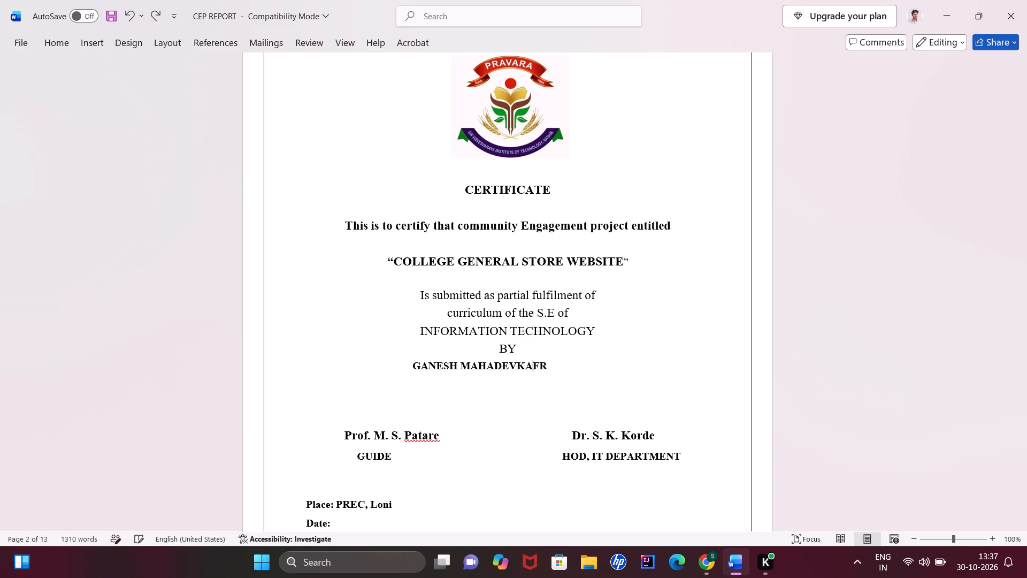
pyautogui.hotkey('ctrl', 'z')
pyautogui.hotkey('ctrl', 'z')
pyautogui.hotkey('ctrl', 'z')
pyautogui.hotkey('ctrl', 'z')
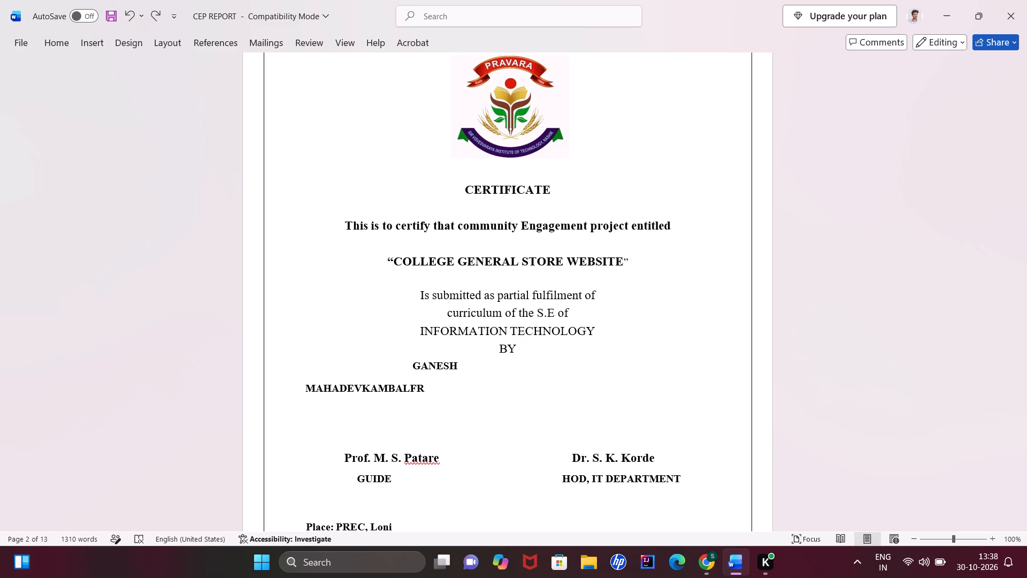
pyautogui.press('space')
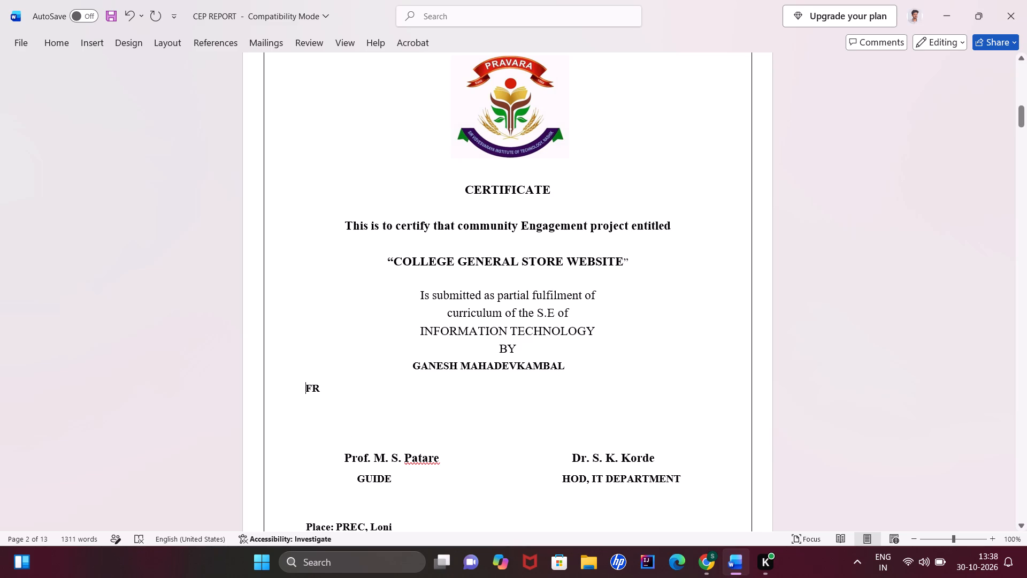
# Delete the stray FR and the spaces around it below the student's name.
pyautogui.click(334, 387)
pyautogui.press('BackSpace')
pyautogui.press('BackSpace')
pyautogui.press('BackSpace')
pyautogui.press('BackSpace')
pyautogui.press('BackSpace')
pyautogui.press('BackSpace')
pyautogui.press('BackSpace')
pyautogui.press('BackSpace')
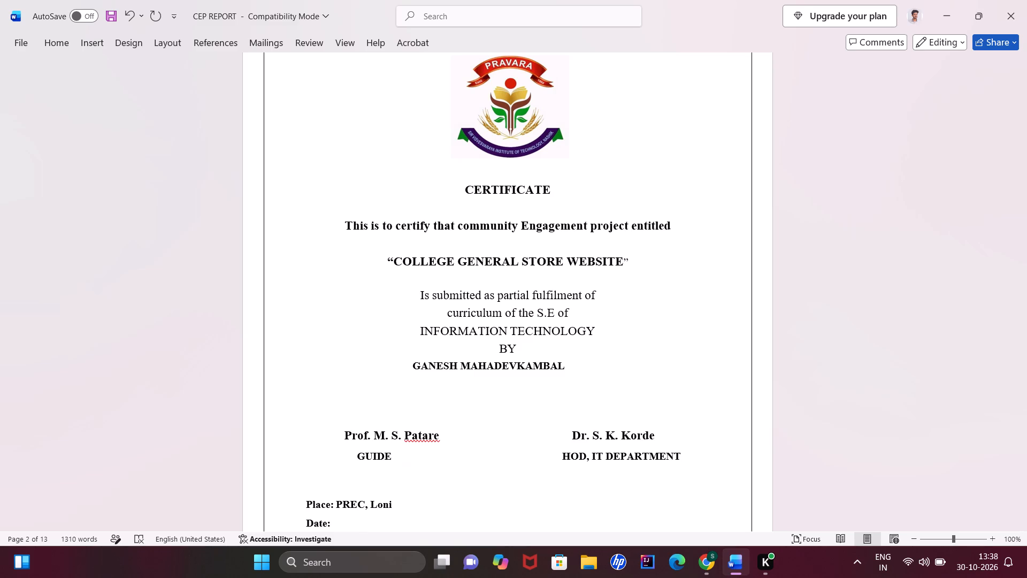
# Remove one space before the student's name on the certificate.
pyautogui.click(411, 365)
pyautogui.press('BackSpace')
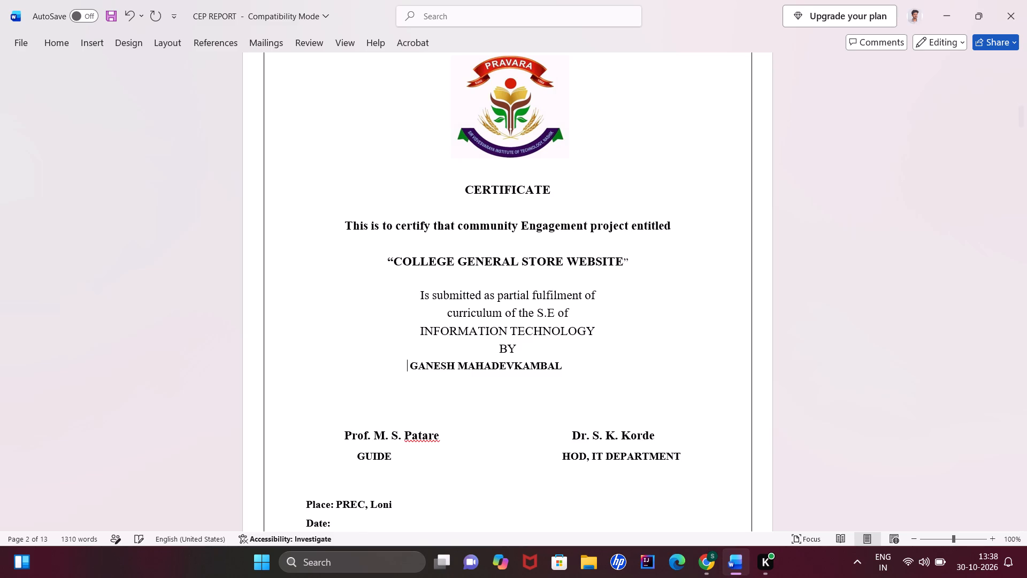
# Separate the student's middle and last names with a space and complete the last name with its final E.
pyautogui.click(513, 367)
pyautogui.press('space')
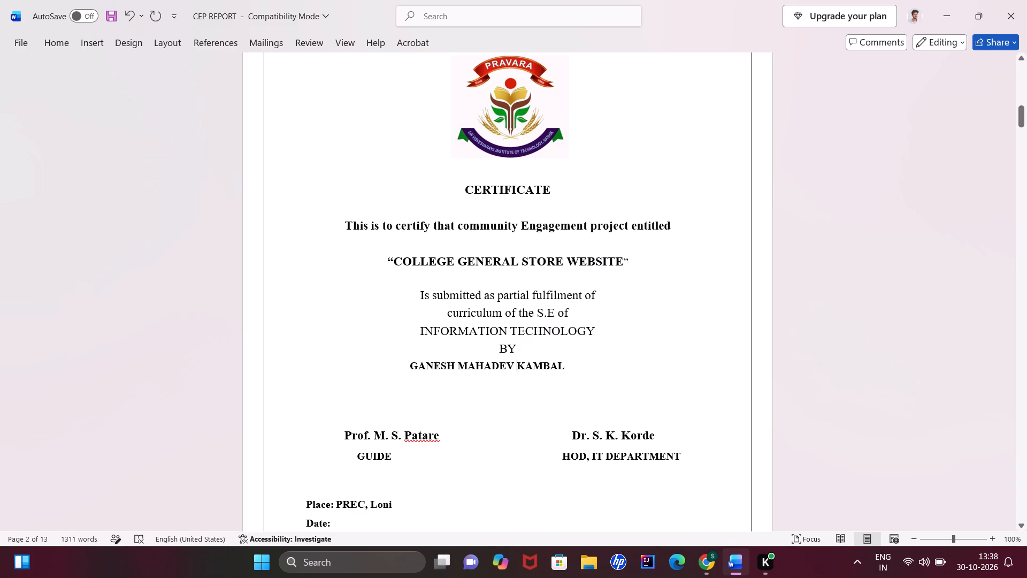
pyautogui.click(566, 366)
pyautogui.press('Left')
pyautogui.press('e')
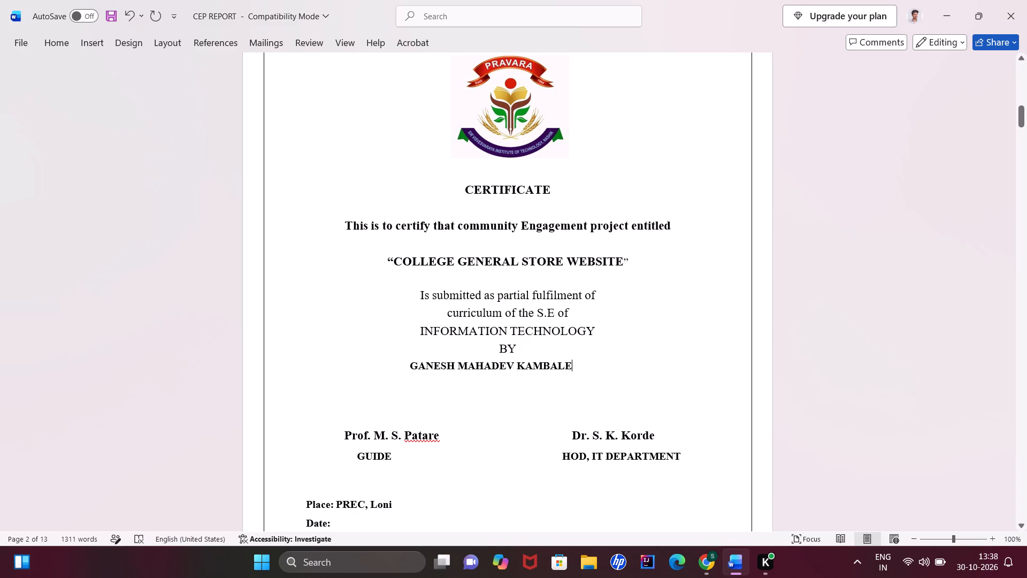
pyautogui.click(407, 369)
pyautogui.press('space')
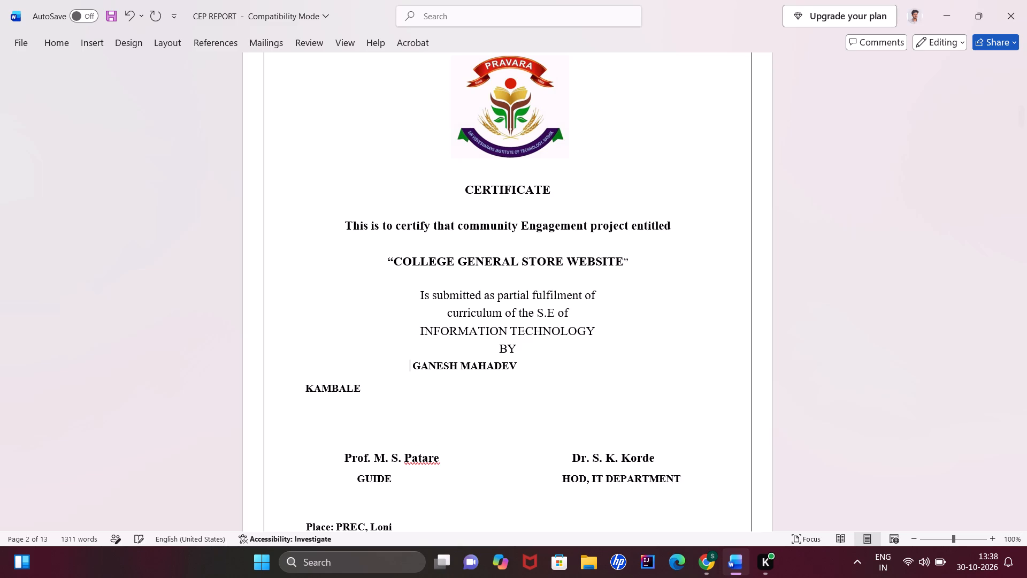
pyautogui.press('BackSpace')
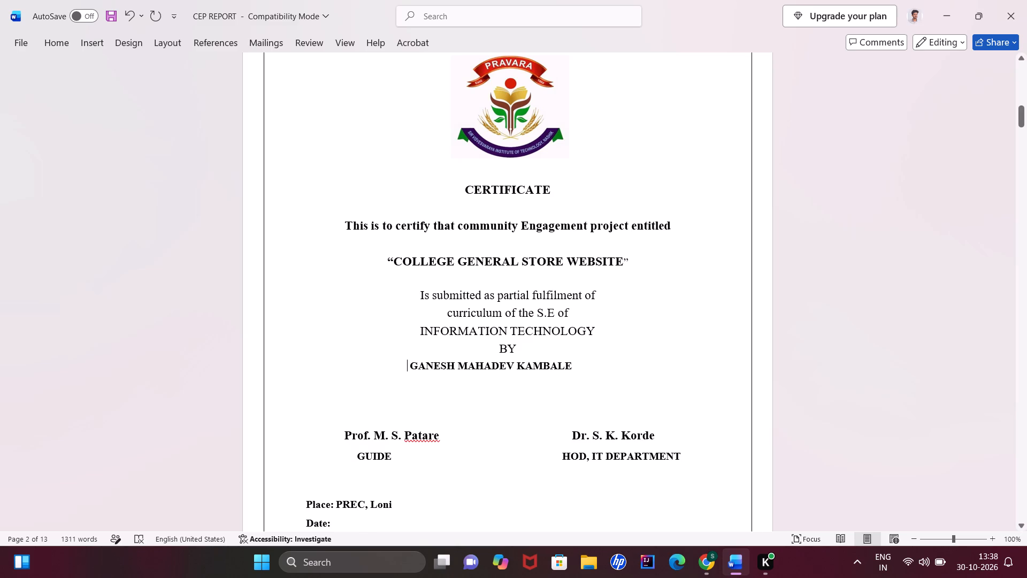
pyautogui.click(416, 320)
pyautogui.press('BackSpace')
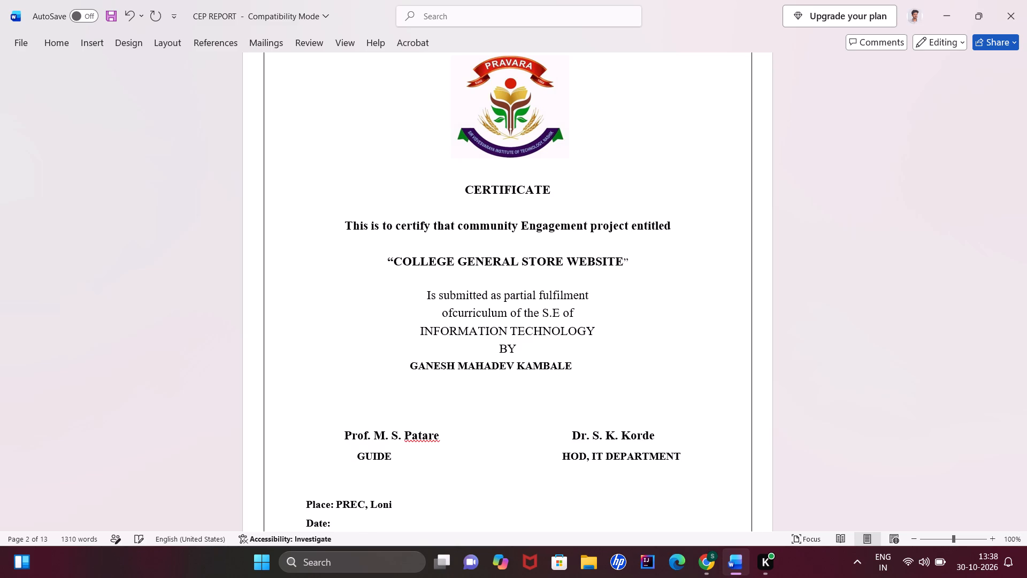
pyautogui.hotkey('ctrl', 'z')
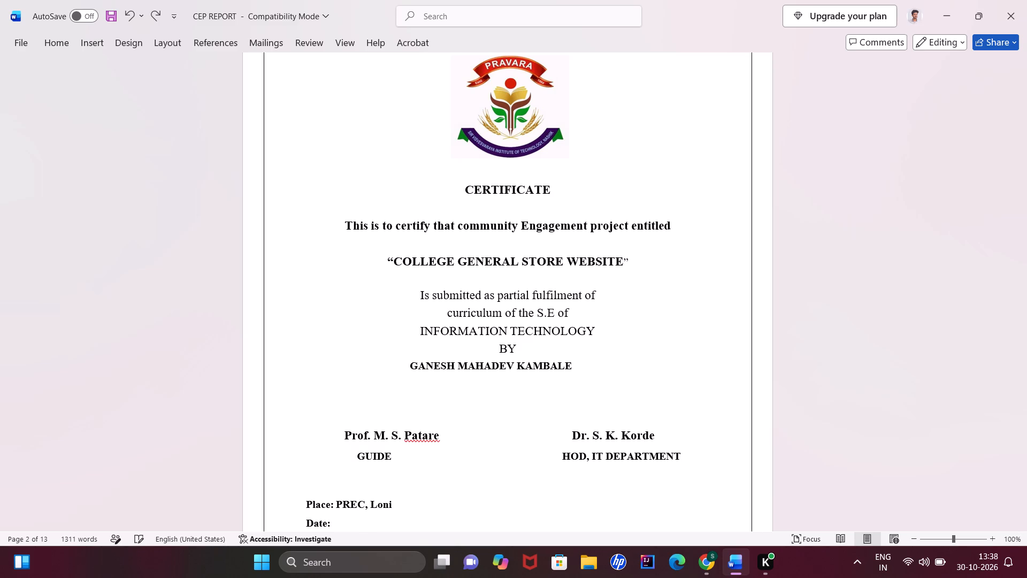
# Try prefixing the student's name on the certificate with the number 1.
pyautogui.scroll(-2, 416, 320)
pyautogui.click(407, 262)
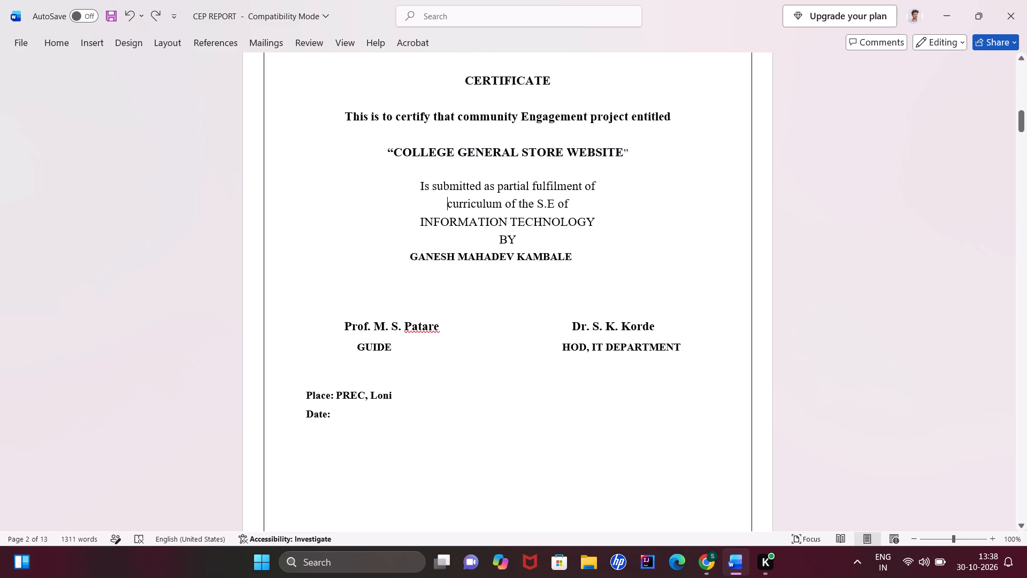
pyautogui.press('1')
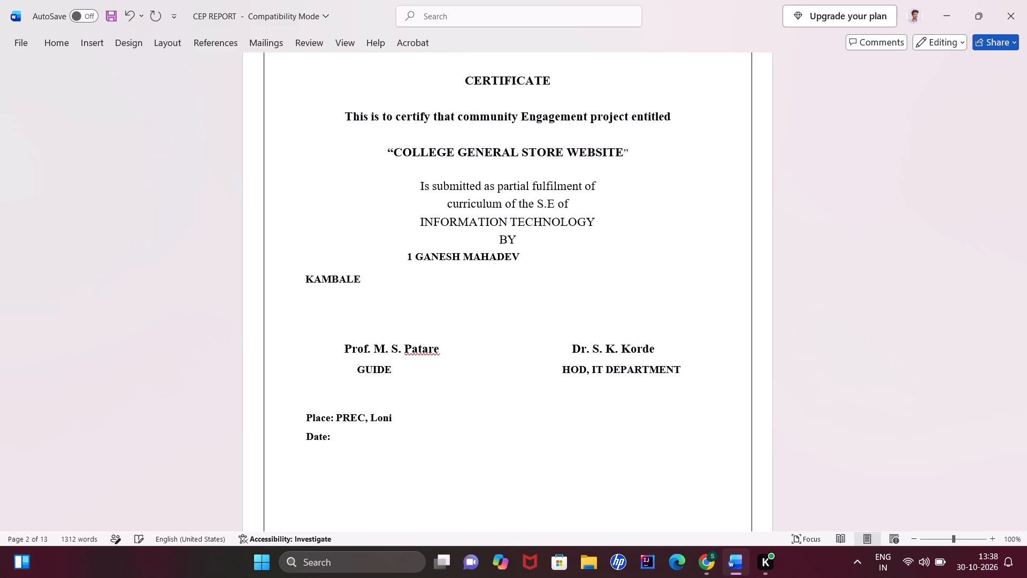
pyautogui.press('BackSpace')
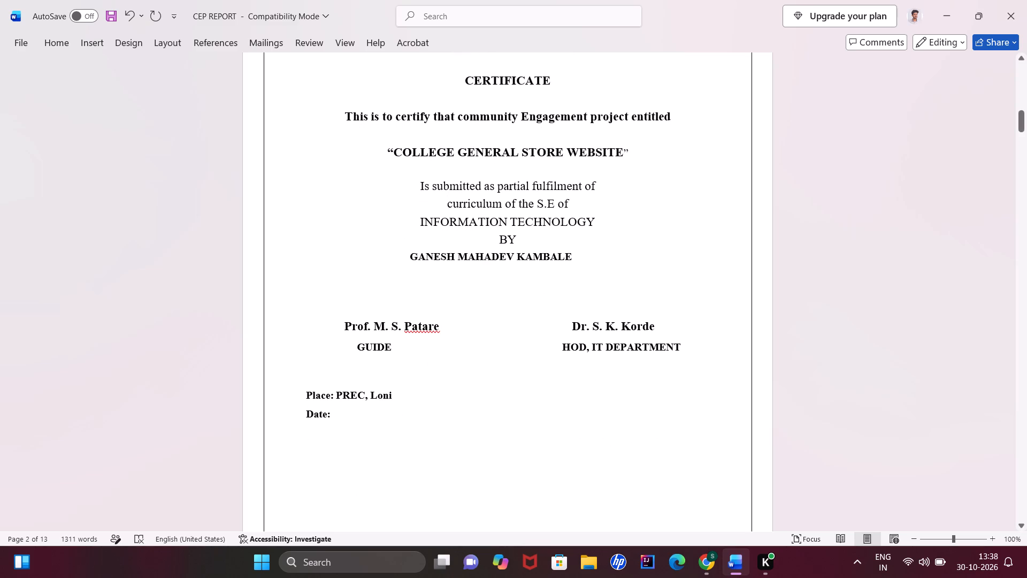
# Move the student's name down to a new line below BY and indent it with three tabs.
pyautogui.press('Return')
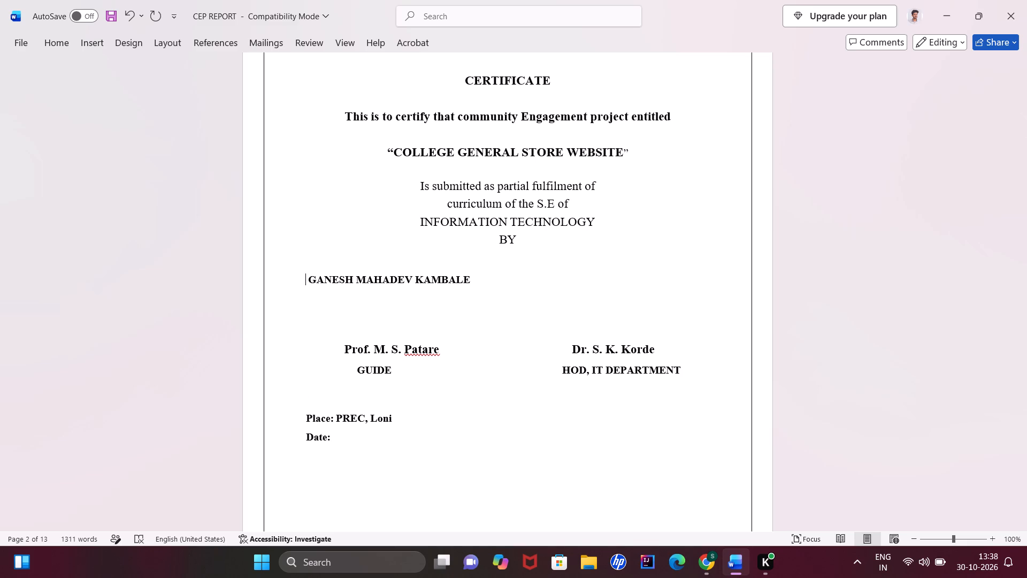
pyautogui.press('Tab')
pyautogui.press('Tab')
pyautogui.press('Tab')
pyautogui.press('Tab')
pyautogui.press('BackSpace')
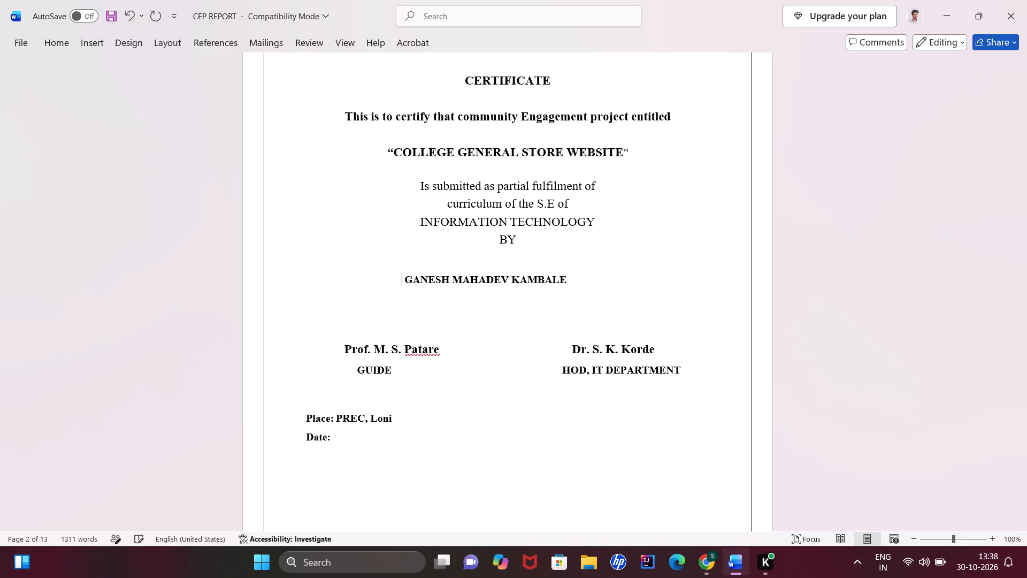
# Add two spaces in the blank area after the student's name.
pyautogui.click(599, 284)
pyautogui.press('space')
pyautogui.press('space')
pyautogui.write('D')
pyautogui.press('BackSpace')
pyautogui.click(612, 358)
pyautogui.click(593, 285)
# Shift the student's name slightly towards the page centre with two extra spaces before it.
pyautogui.click(404, 279)
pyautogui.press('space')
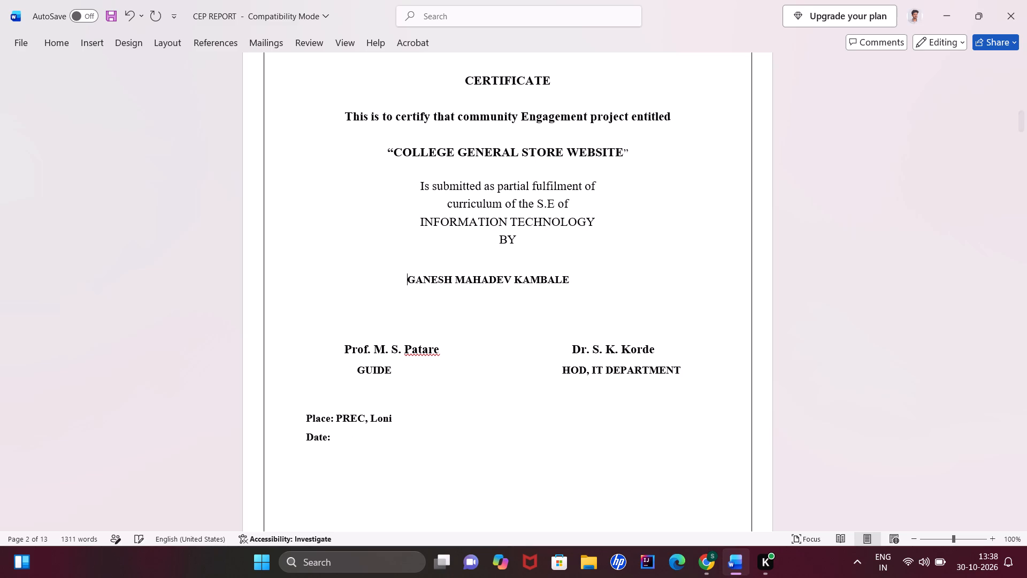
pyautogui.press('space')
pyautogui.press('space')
pyautogui.press('BackSpace')
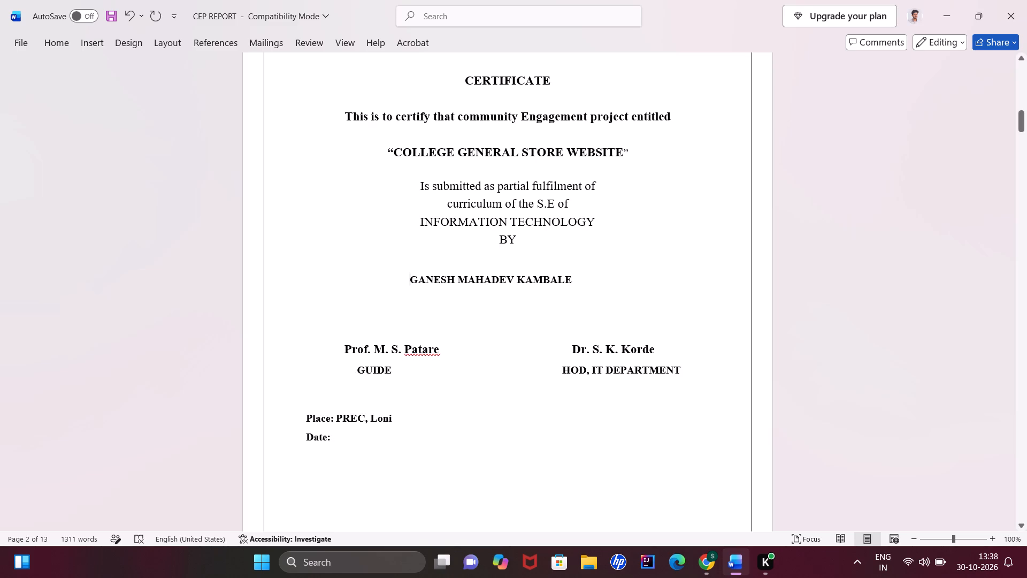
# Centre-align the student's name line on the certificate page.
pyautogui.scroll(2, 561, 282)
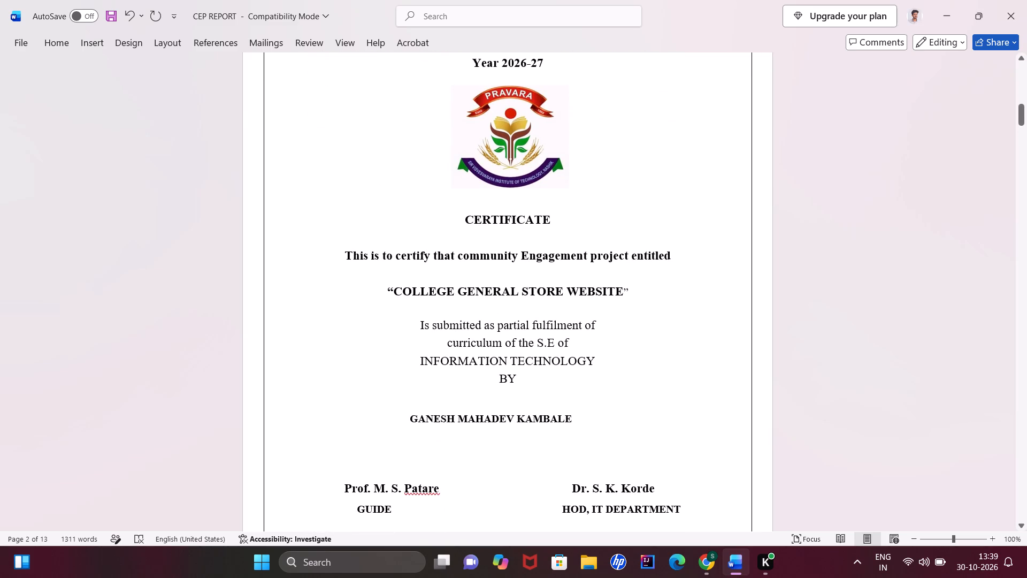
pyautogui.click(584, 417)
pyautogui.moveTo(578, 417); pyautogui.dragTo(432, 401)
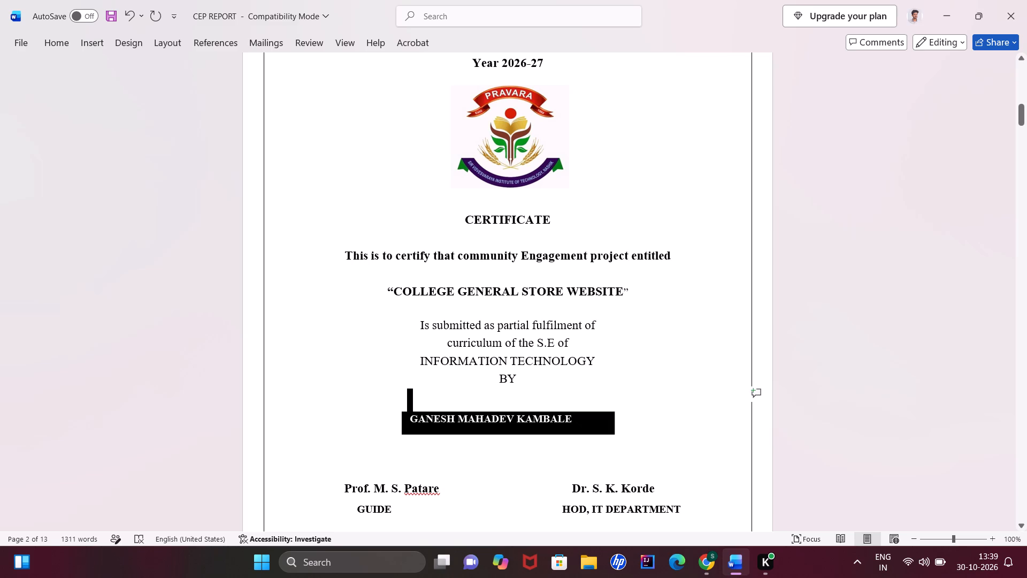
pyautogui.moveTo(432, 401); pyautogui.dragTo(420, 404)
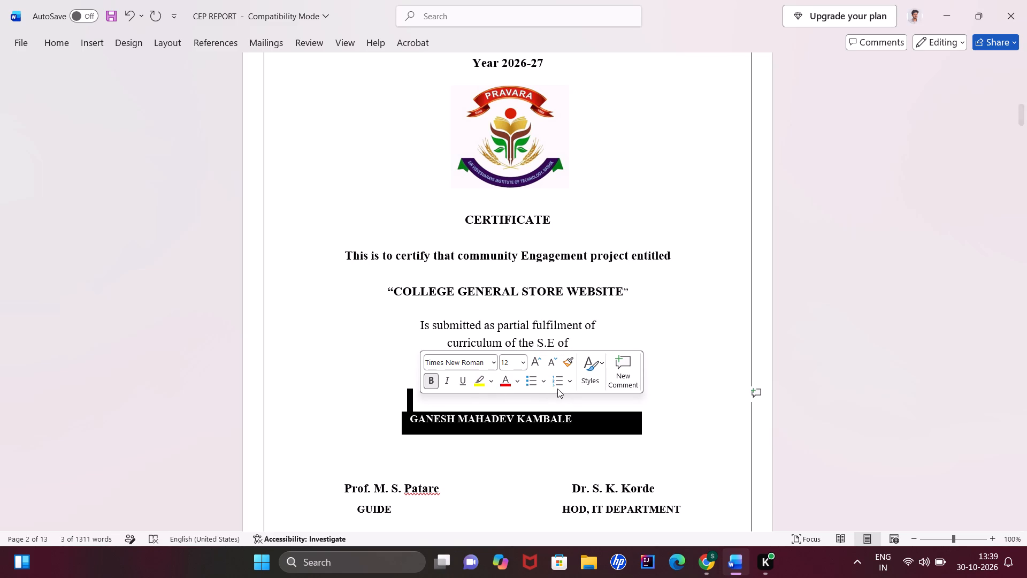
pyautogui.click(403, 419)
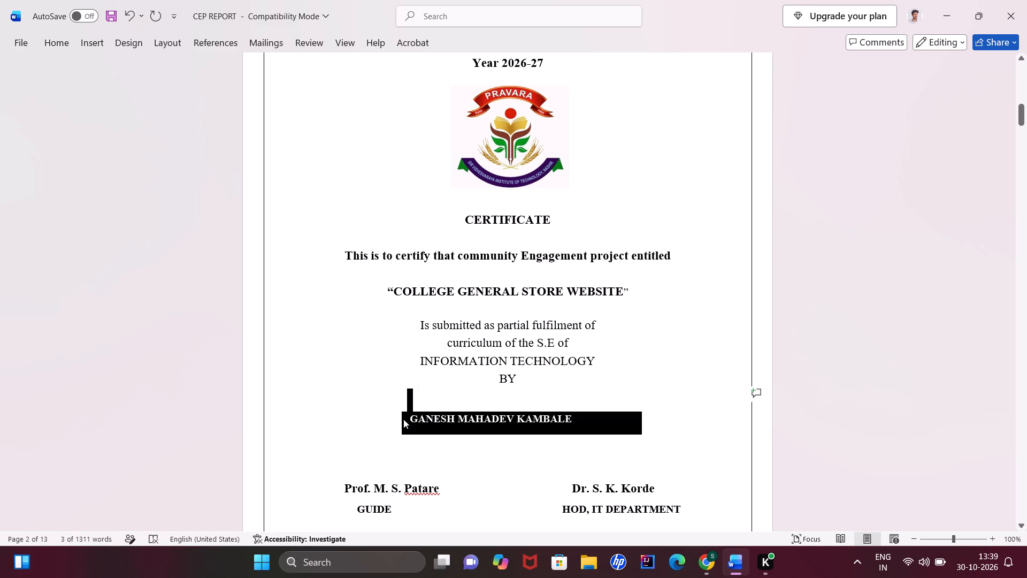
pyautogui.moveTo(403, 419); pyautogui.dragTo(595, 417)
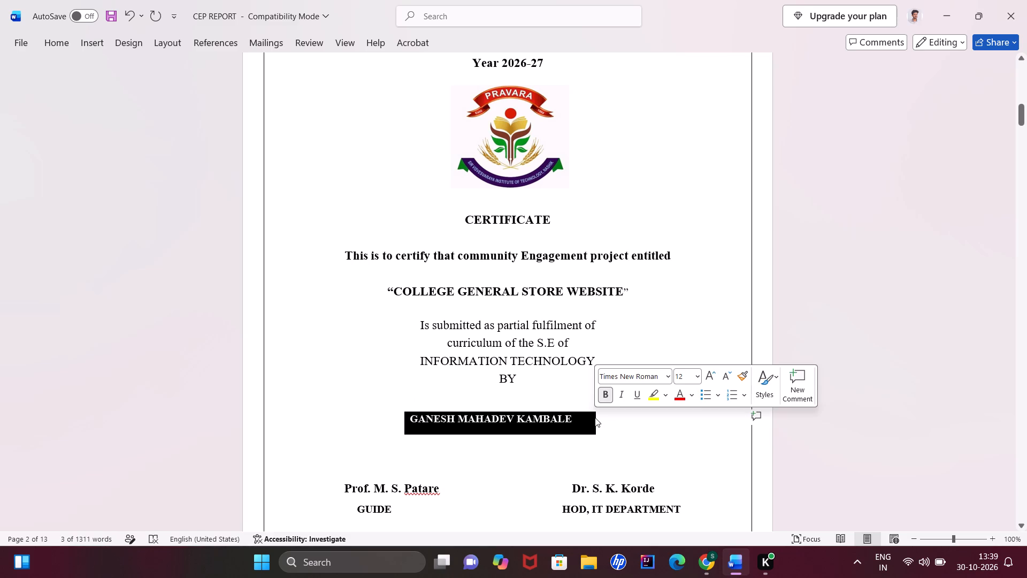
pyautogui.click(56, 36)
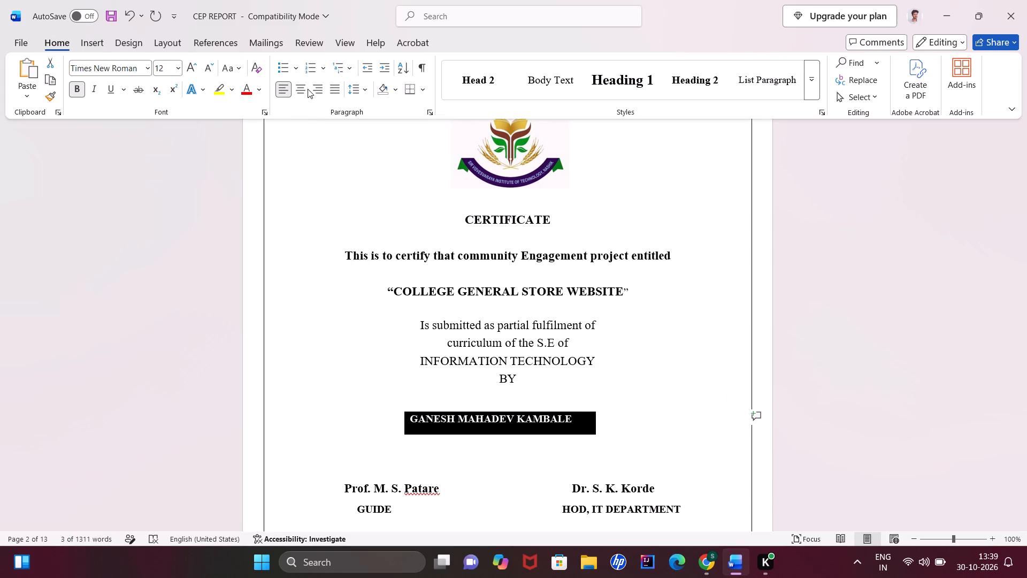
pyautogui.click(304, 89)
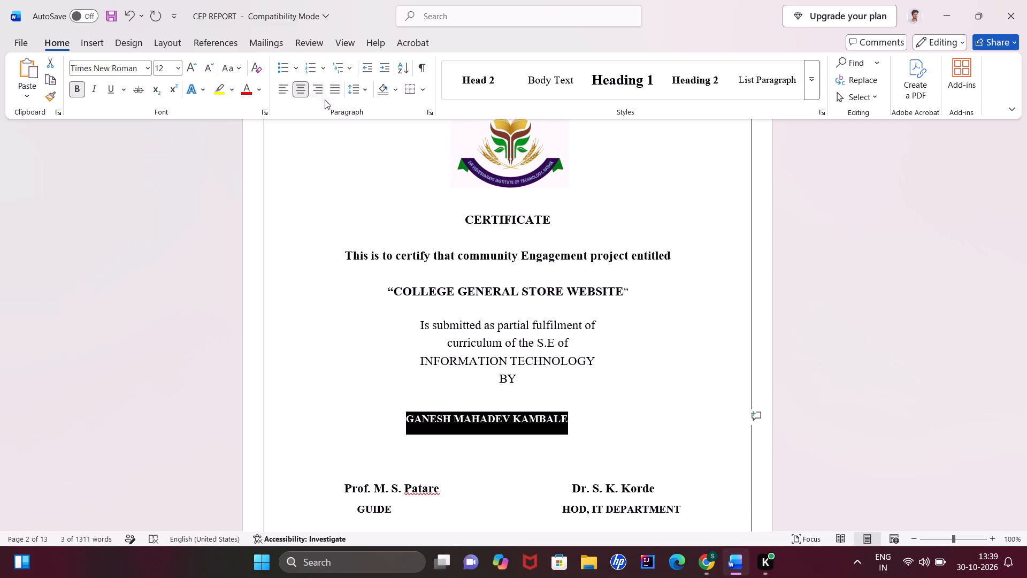
# Add three spaces before the student's name on the certificate.
pyautogui.click(404, 410)
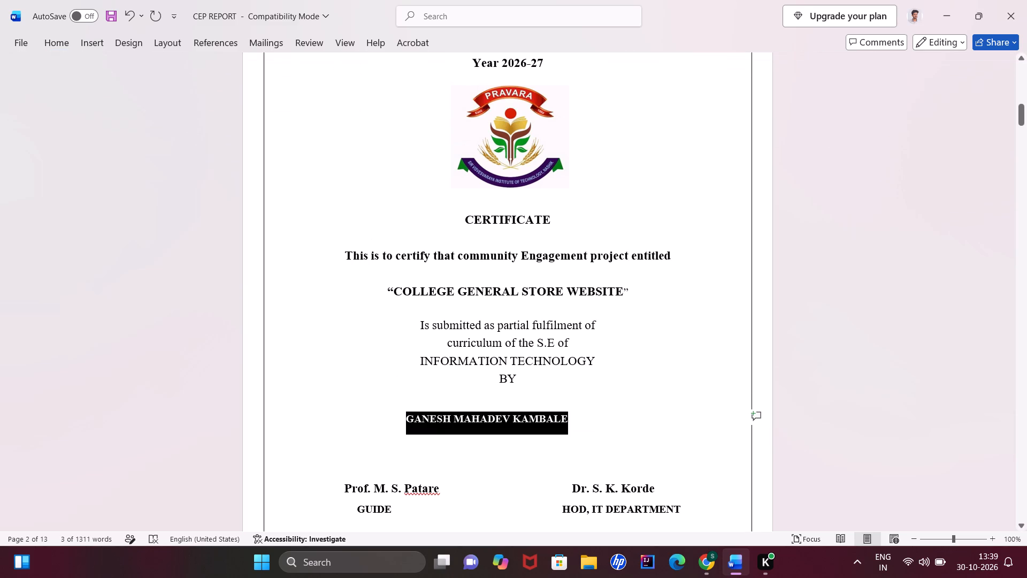
pyautogui.click(404, 410)
pyautogui.click(404, 419)
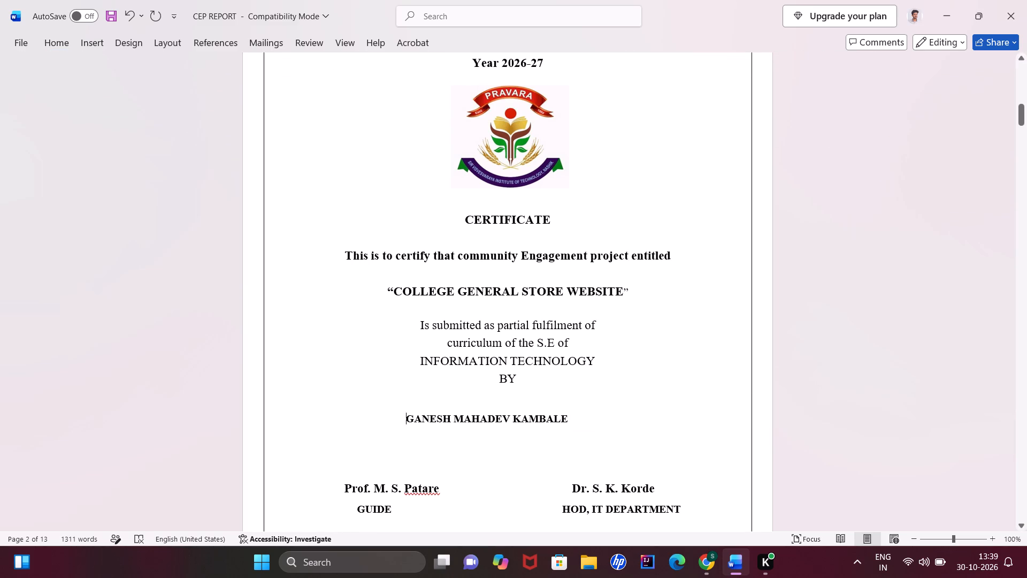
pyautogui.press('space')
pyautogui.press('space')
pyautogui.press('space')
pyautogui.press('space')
pyautogui.press('BackSpace')
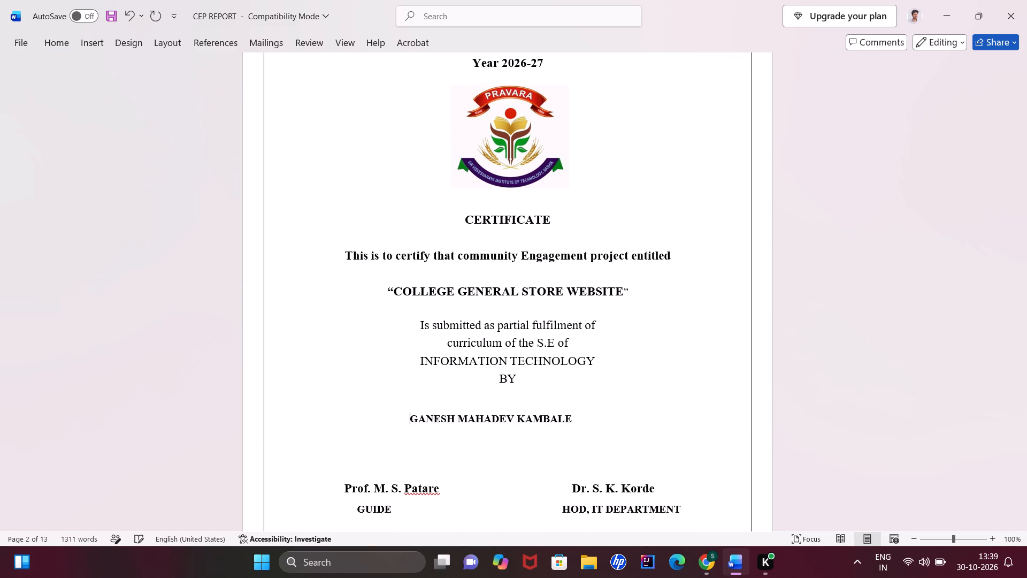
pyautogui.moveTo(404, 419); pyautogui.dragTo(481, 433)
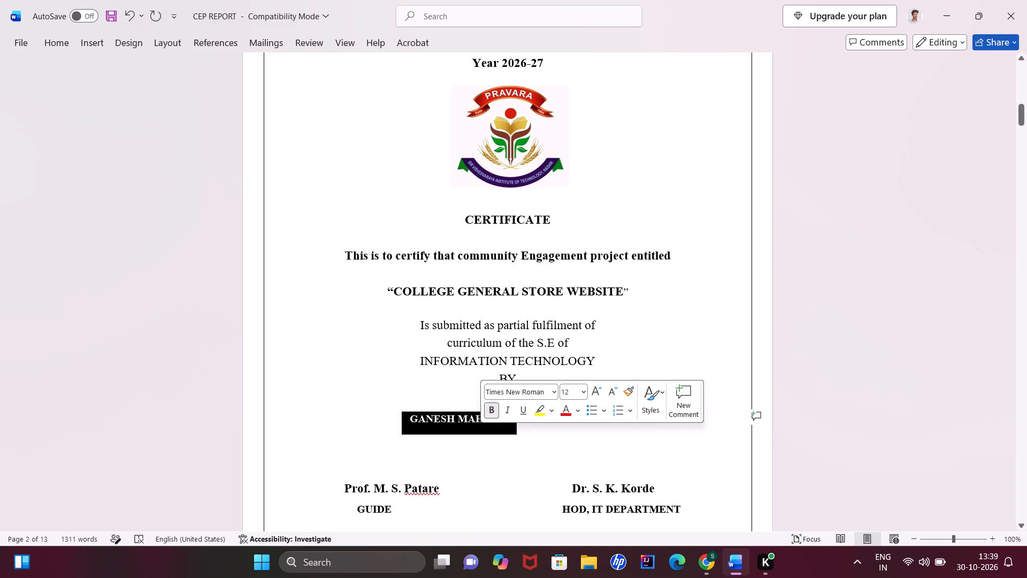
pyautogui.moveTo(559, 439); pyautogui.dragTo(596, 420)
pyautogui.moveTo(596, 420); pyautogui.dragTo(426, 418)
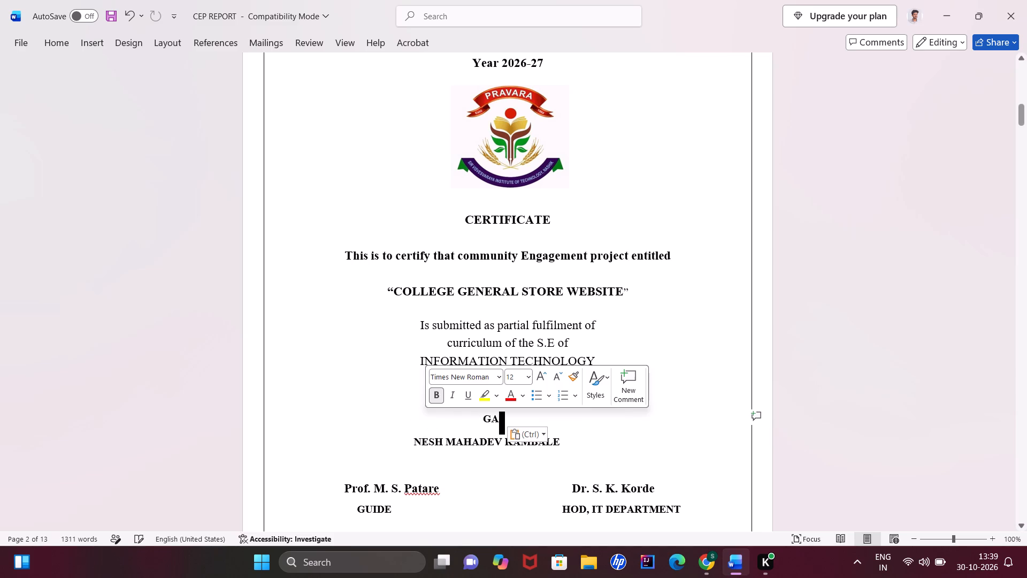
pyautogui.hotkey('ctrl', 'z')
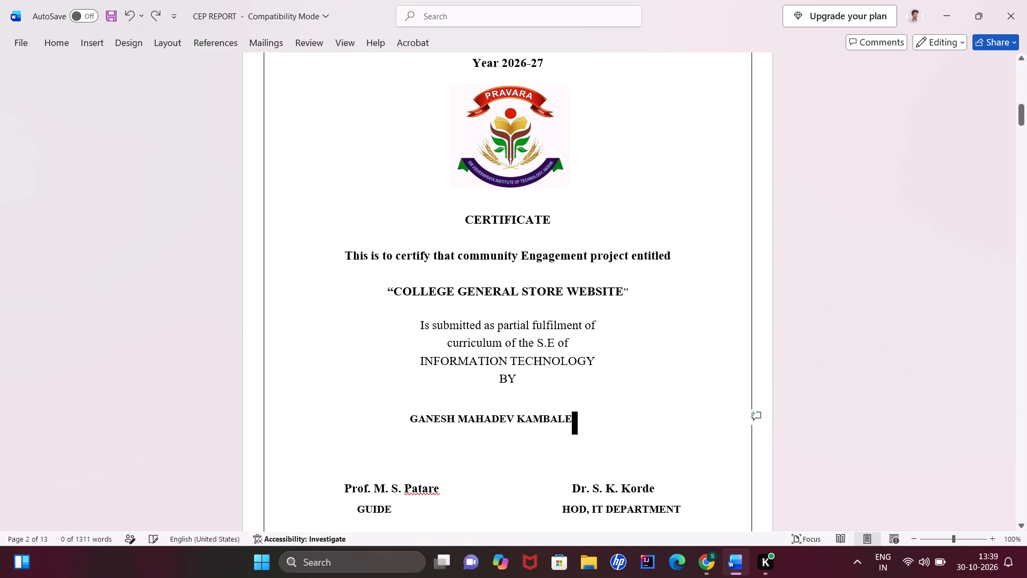
# Try right, justified, left and centred alignment on the student's name, and settle on right alignment.
pyautogui.moveTo(408, 423); pyautogui.dragTo(556, 416)
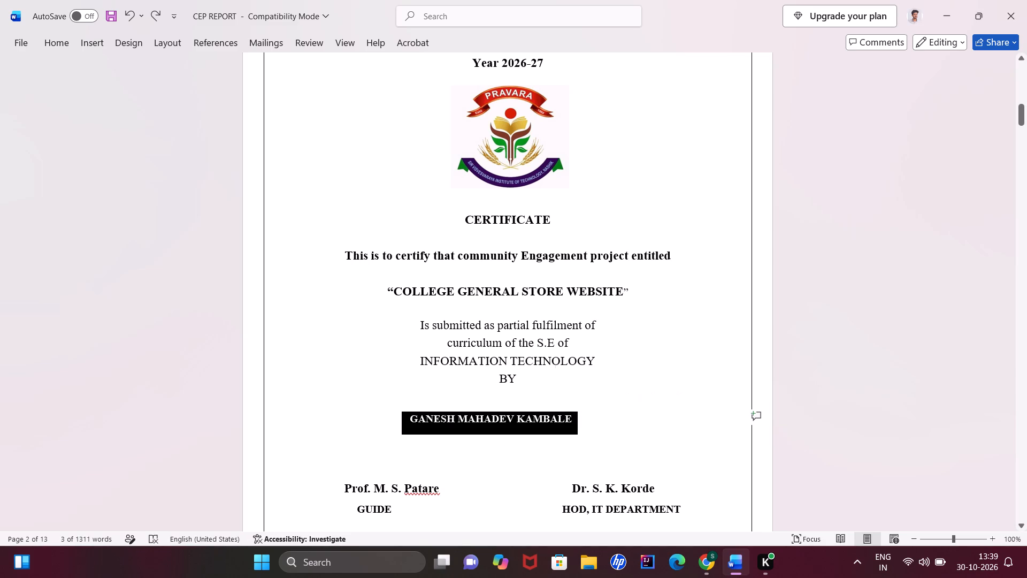
pyautogui.click(58, 52)
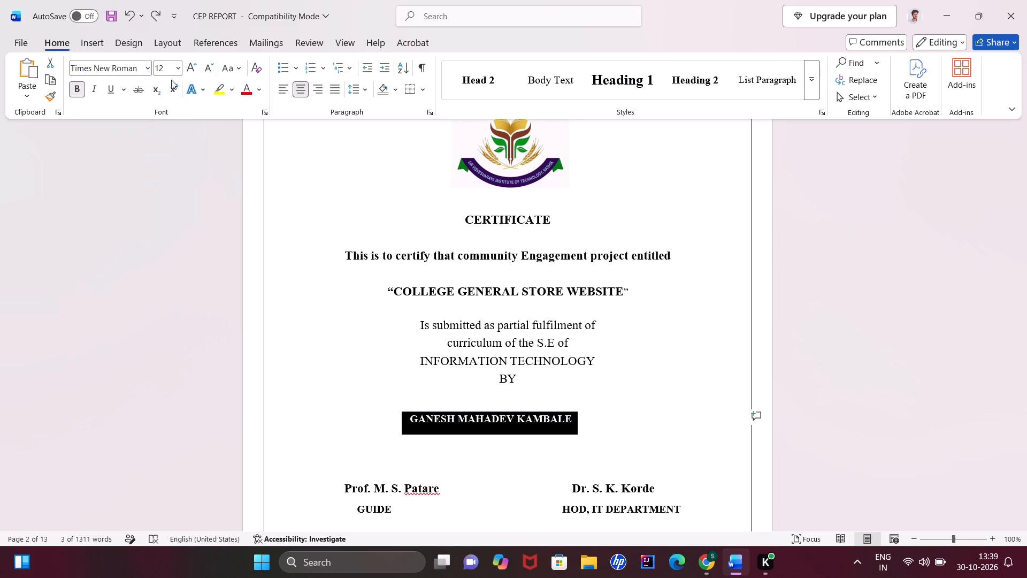
pyautogui.click(321, 94)
pyautogui.click(338, 93)
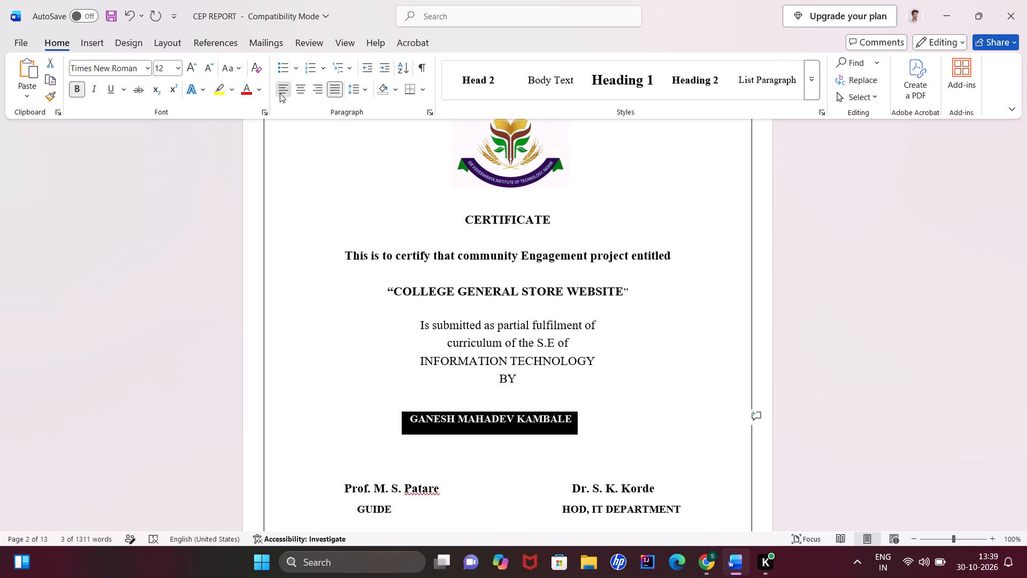
pyautogui.click(280, 93)
pyautogui.click(301, 91)
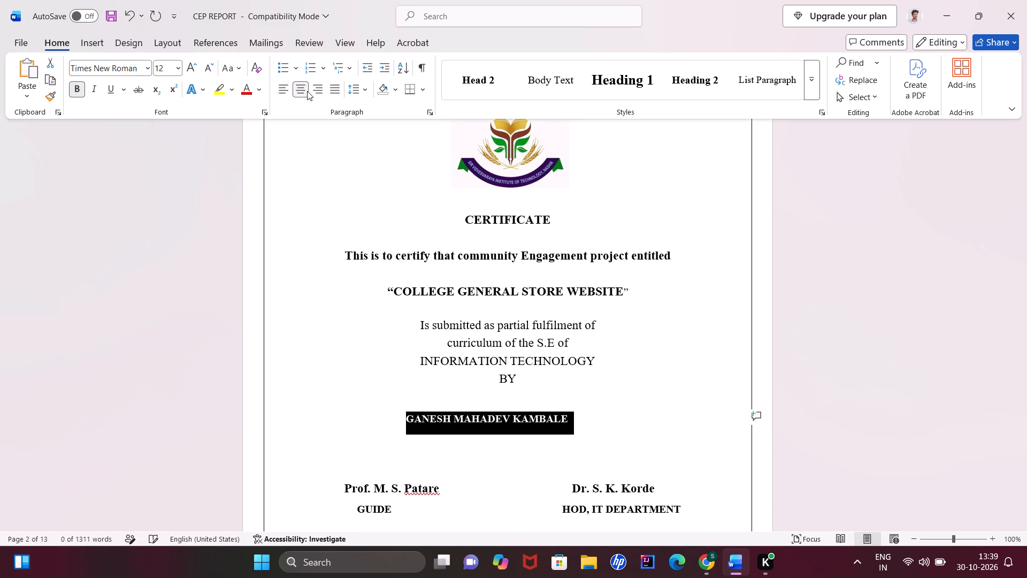
pyautogui.click(316, 91)
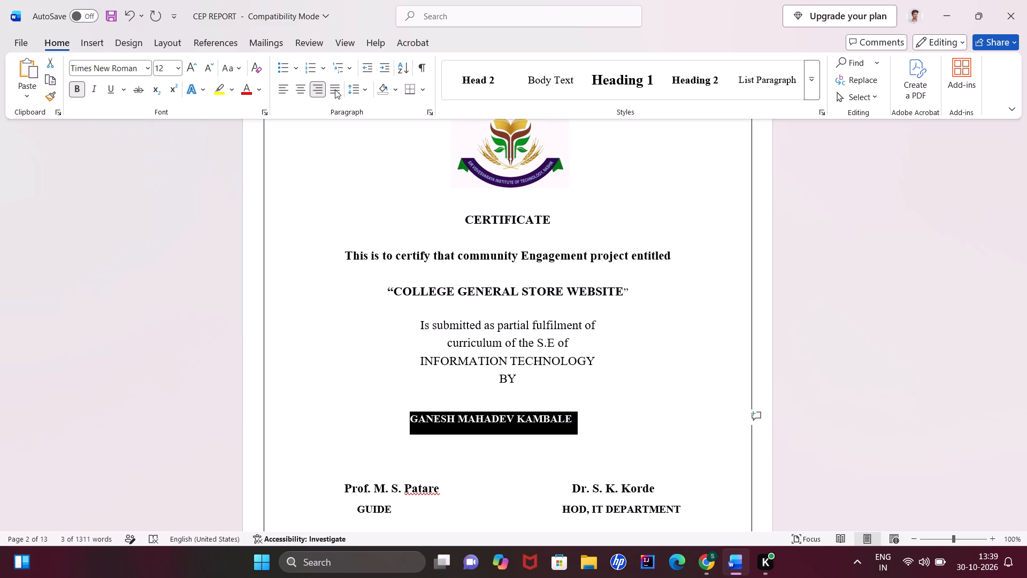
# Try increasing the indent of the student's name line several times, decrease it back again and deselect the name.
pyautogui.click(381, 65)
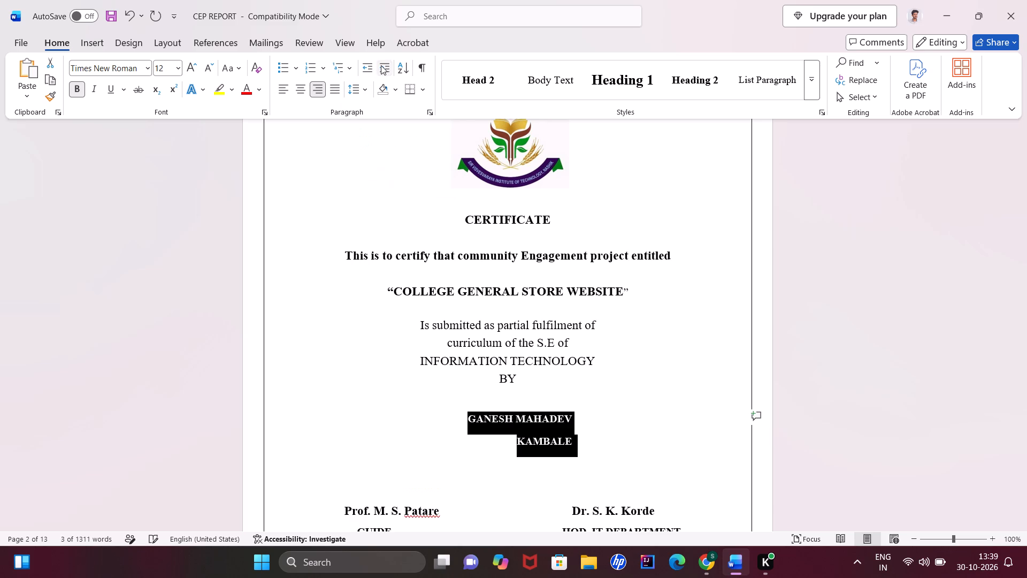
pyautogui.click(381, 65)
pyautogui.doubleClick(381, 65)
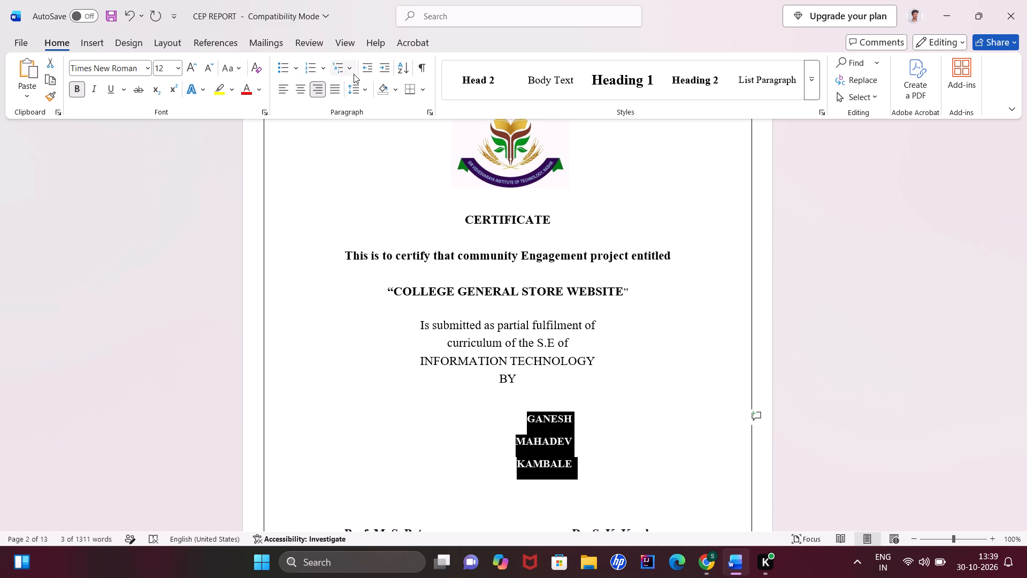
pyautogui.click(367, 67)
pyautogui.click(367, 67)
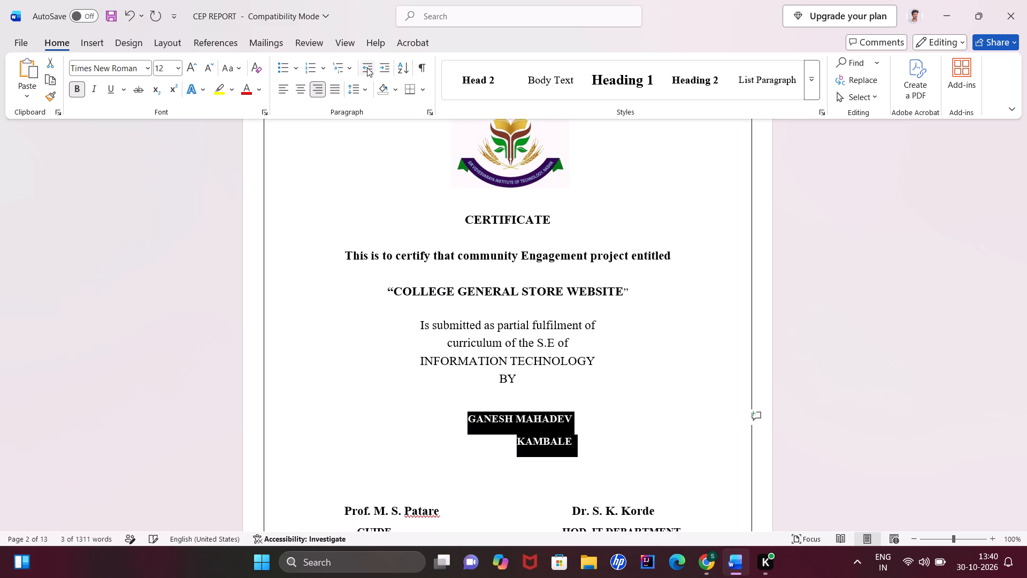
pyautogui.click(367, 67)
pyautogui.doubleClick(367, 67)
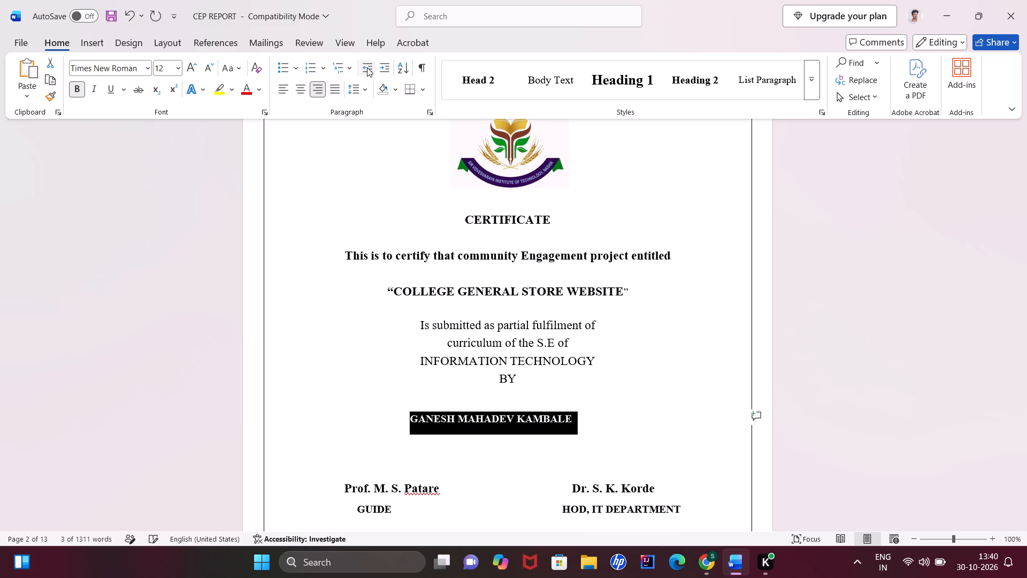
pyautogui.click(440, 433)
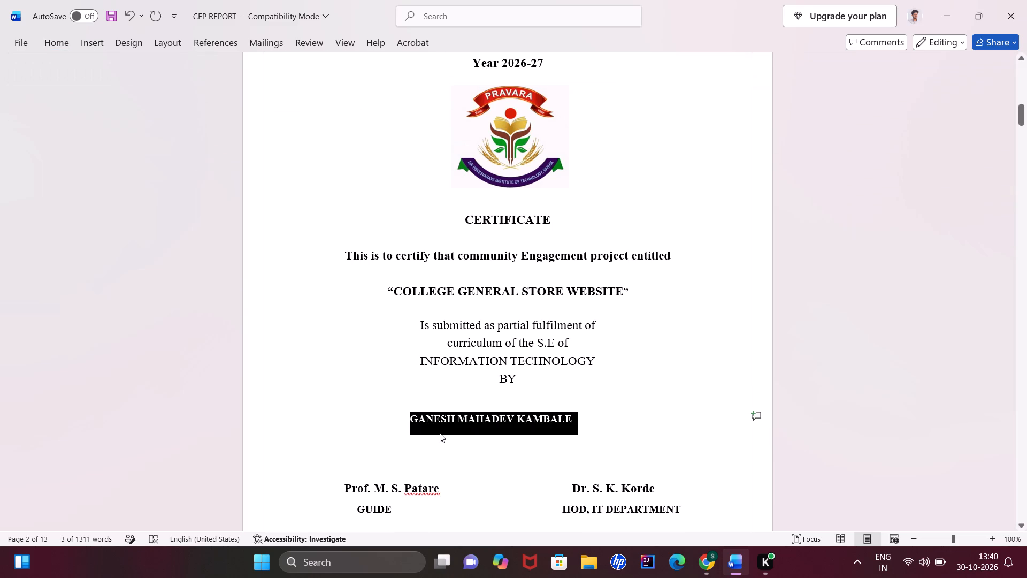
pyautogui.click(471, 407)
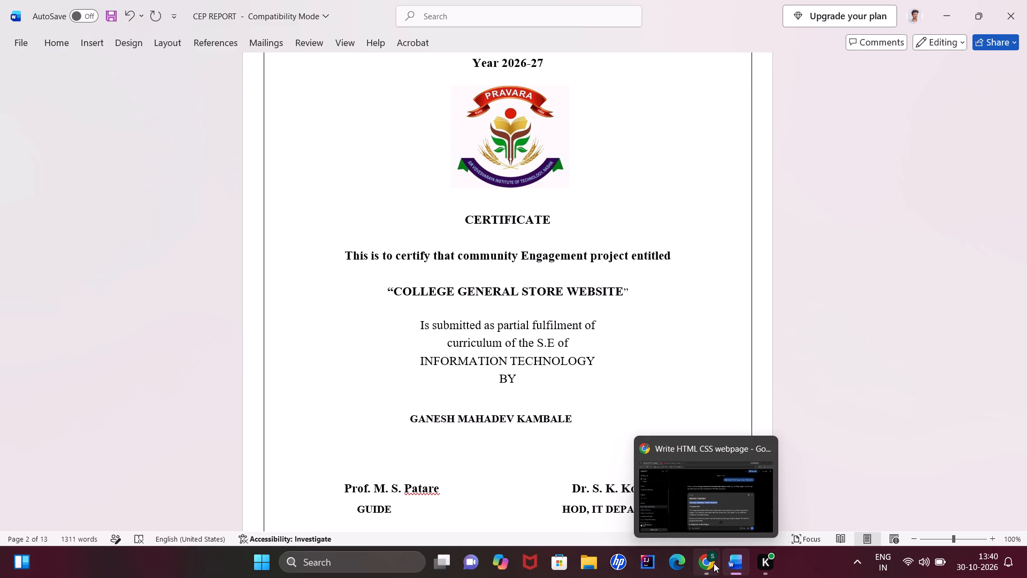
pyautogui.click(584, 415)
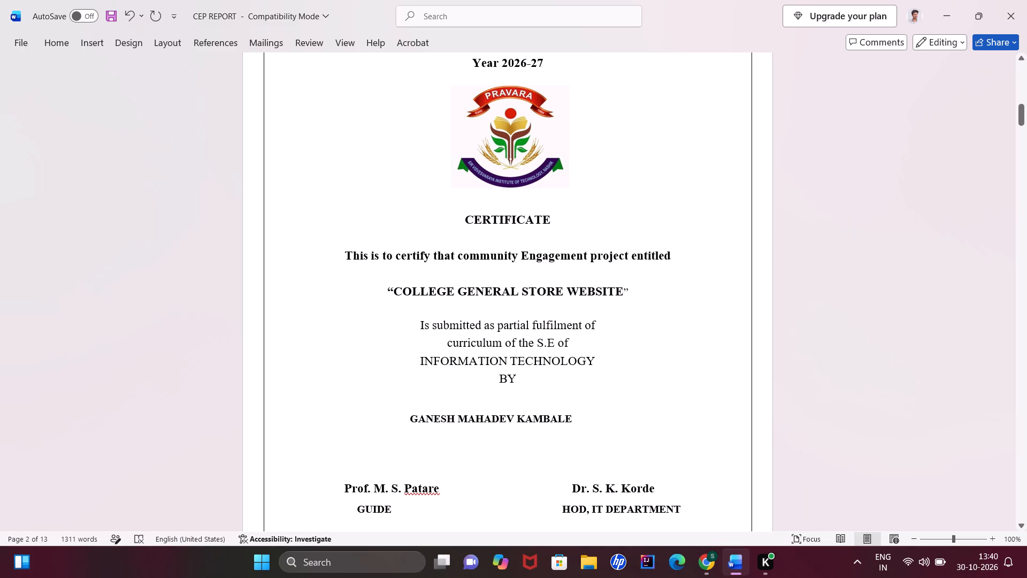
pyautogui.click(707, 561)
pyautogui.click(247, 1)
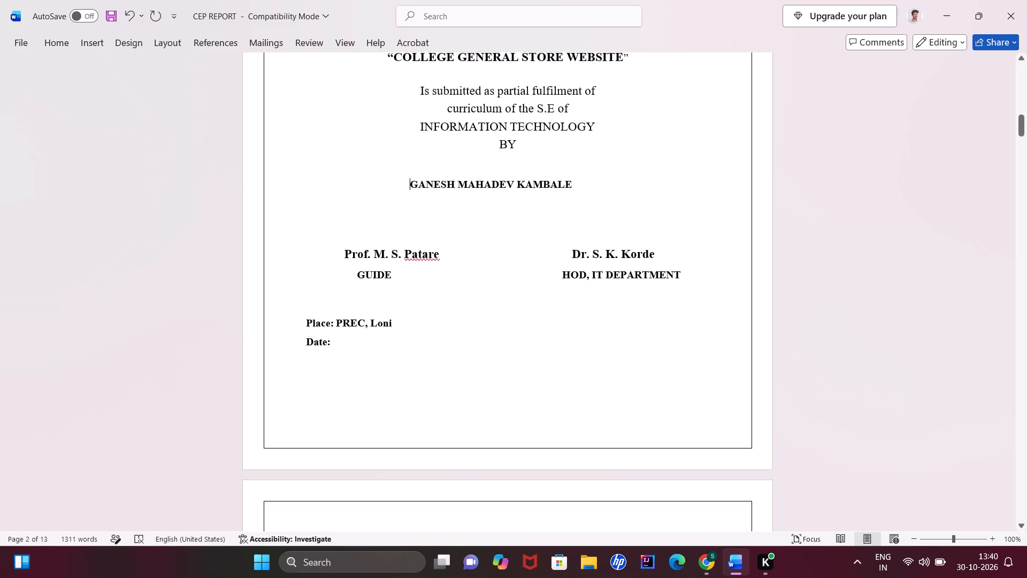
pyautogui.scroll(-1, 547, 374)
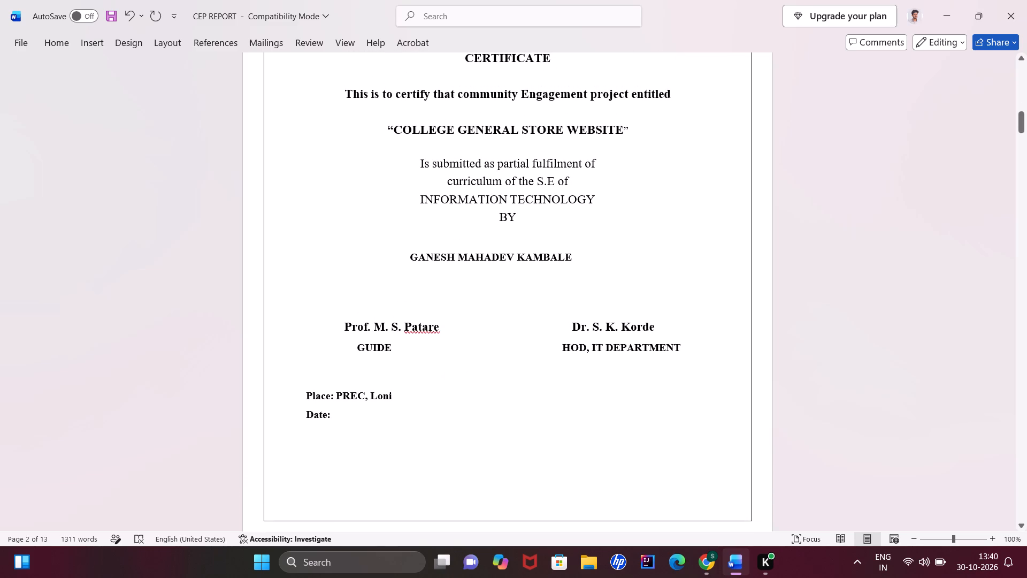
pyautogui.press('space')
# Add two spaces directly after the student's name on the certificate.
pyautogui.click(572, 258)
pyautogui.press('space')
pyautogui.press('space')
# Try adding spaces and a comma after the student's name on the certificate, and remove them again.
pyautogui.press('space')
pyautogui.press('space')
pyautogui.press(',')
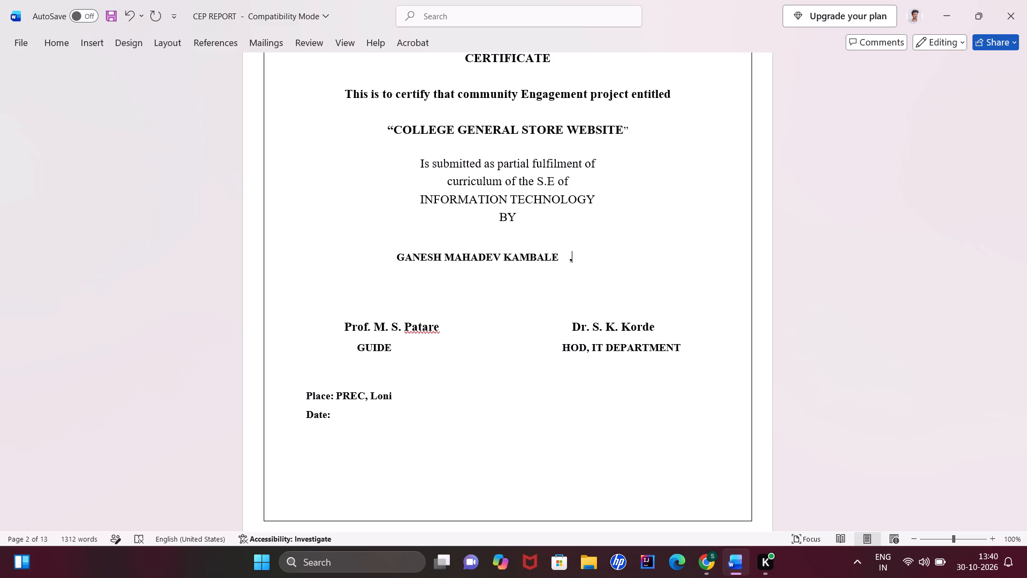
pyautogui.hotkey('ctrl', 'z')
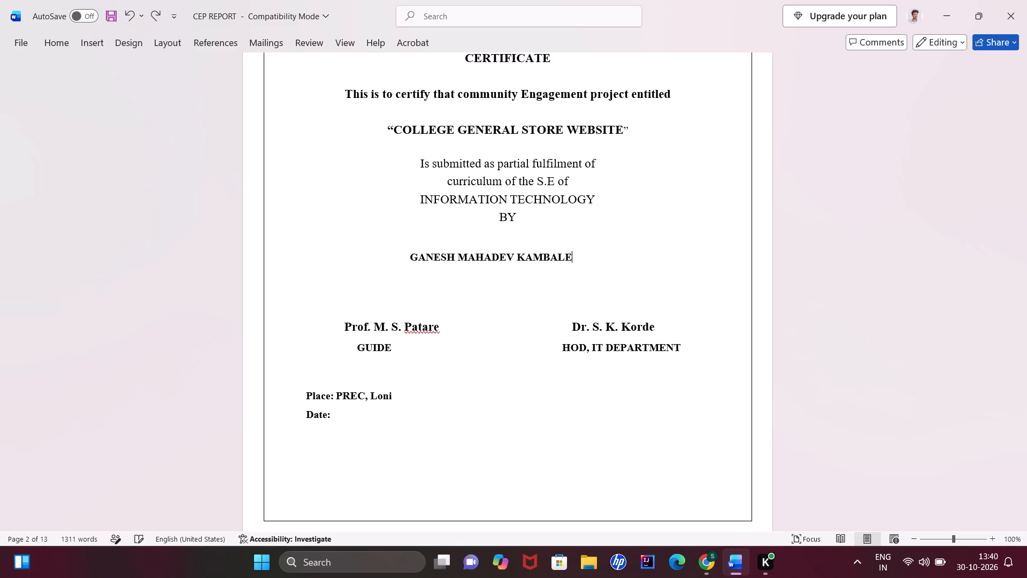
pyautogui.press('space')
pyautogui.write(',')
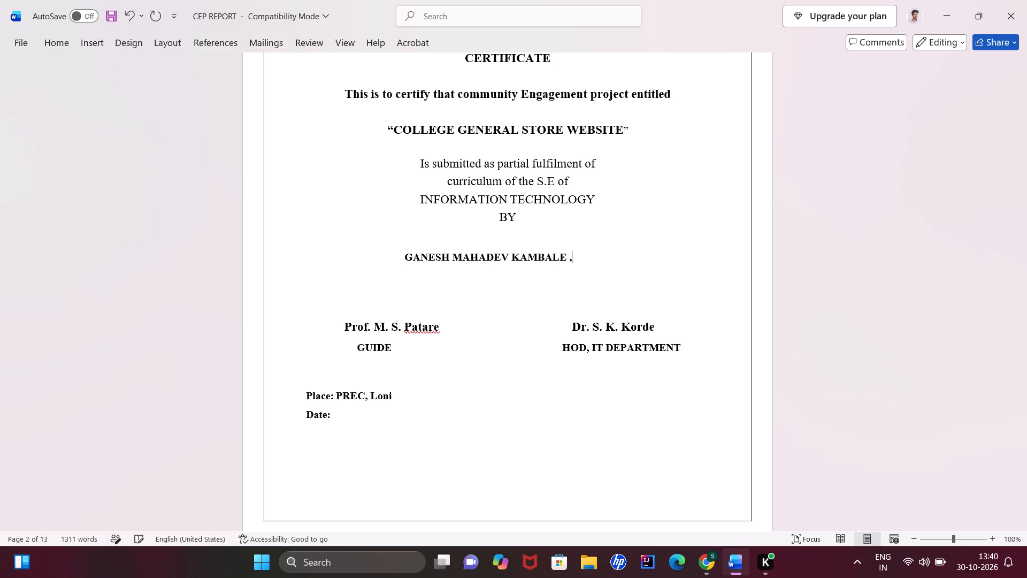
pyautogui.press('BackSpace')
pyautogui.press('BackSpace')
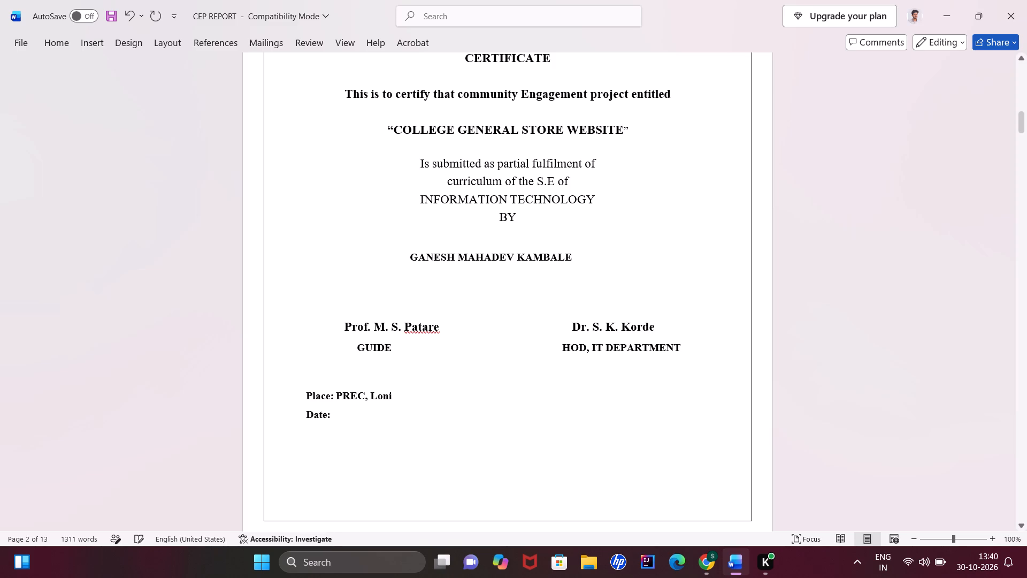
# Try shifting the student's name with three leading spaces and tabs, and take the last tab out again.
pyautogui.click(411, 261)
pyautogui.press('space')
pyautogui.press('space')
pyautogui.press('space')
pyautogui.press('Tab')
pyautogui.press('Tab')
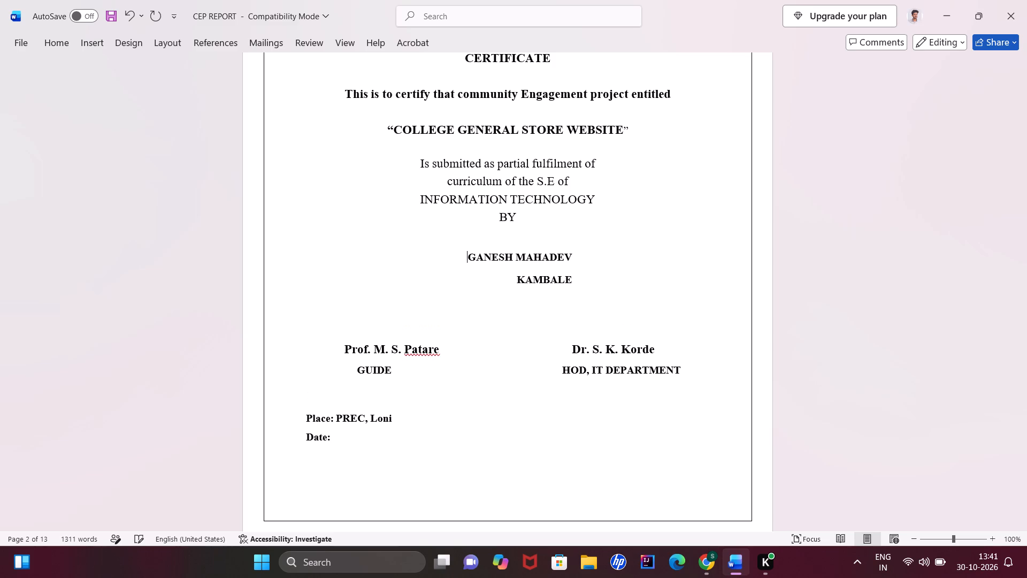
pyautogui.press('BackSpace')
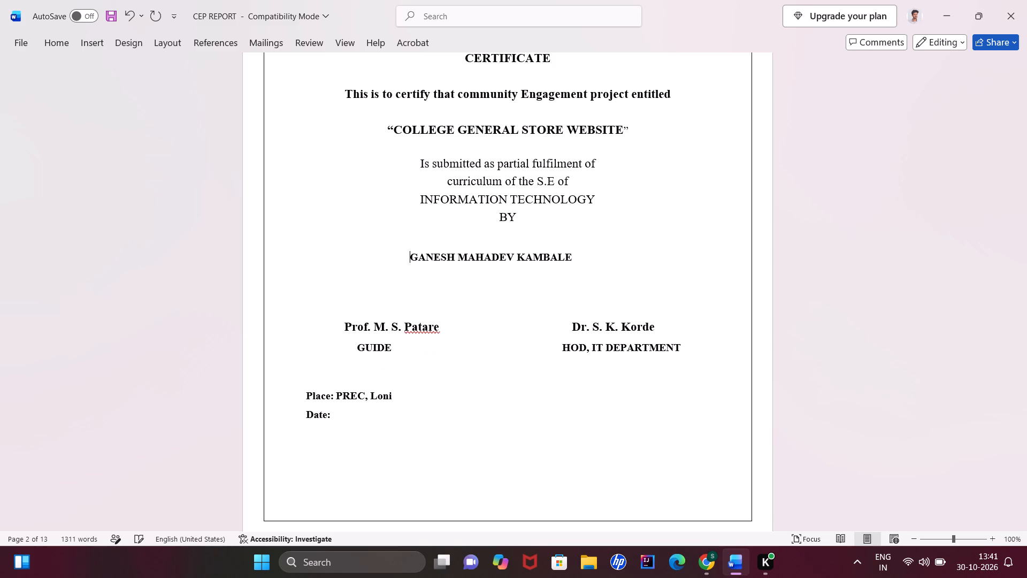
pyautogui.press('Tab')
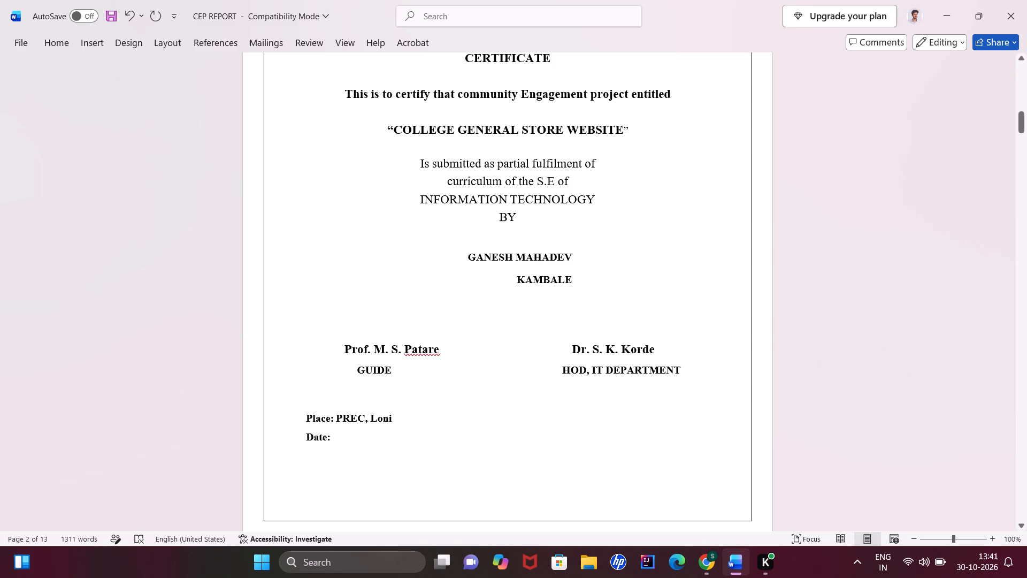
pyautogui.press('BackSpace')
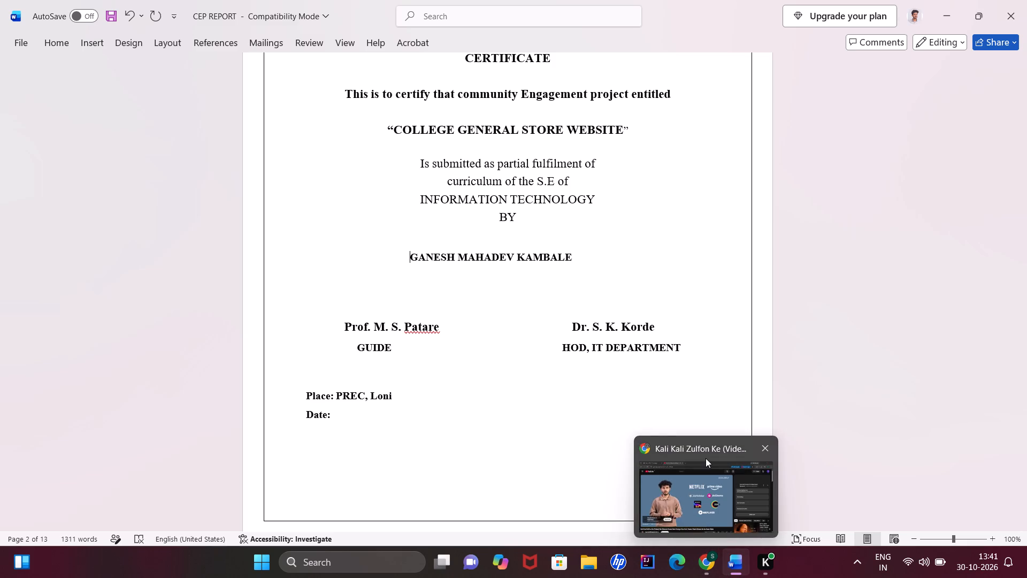
# Switch to Chrome and skip the advertisement on the Kali Kali Zulfon Ke video.
pyautogui.click(706, 458)
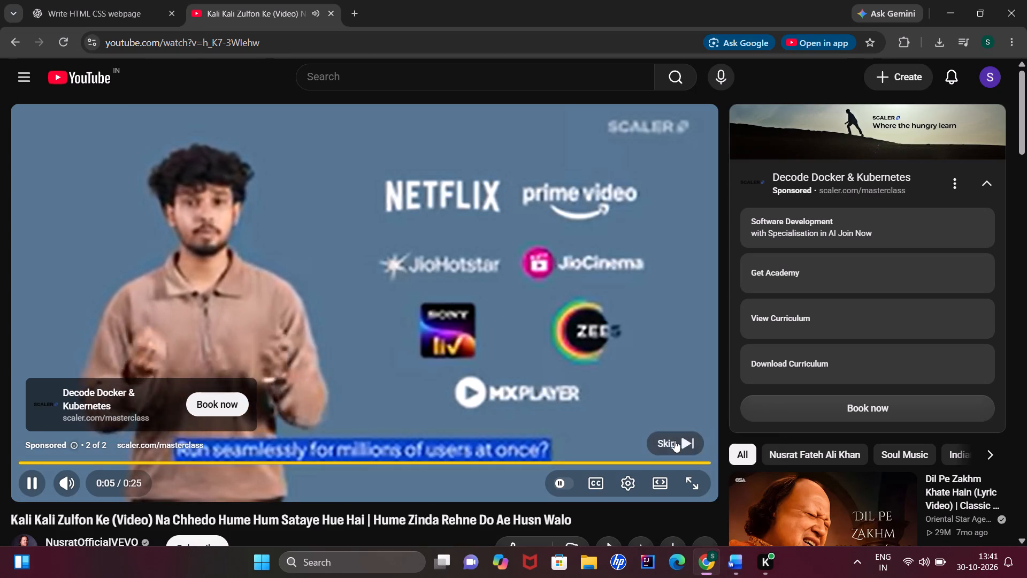
pyautogui.click(675, 440)
# Switch back to Word and add two spaces before the student's name on the certificate.
pyautogui.click(732, 564)
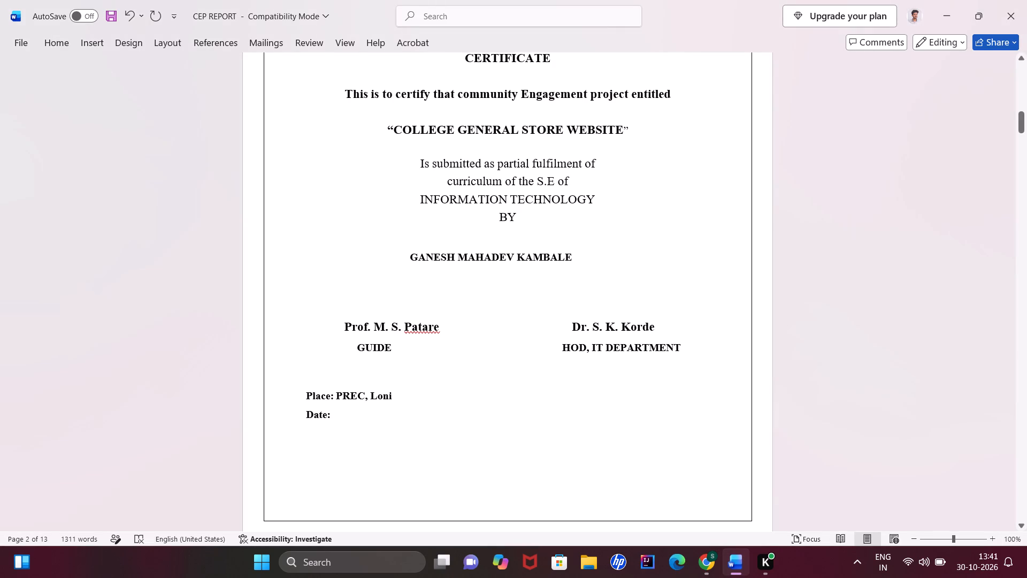
pyautogui.click(407, 261)
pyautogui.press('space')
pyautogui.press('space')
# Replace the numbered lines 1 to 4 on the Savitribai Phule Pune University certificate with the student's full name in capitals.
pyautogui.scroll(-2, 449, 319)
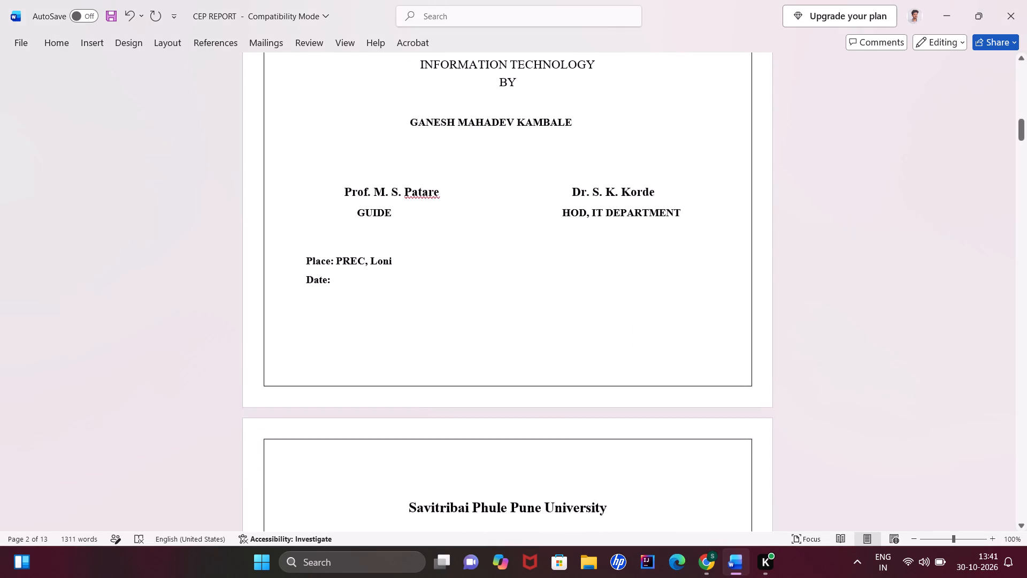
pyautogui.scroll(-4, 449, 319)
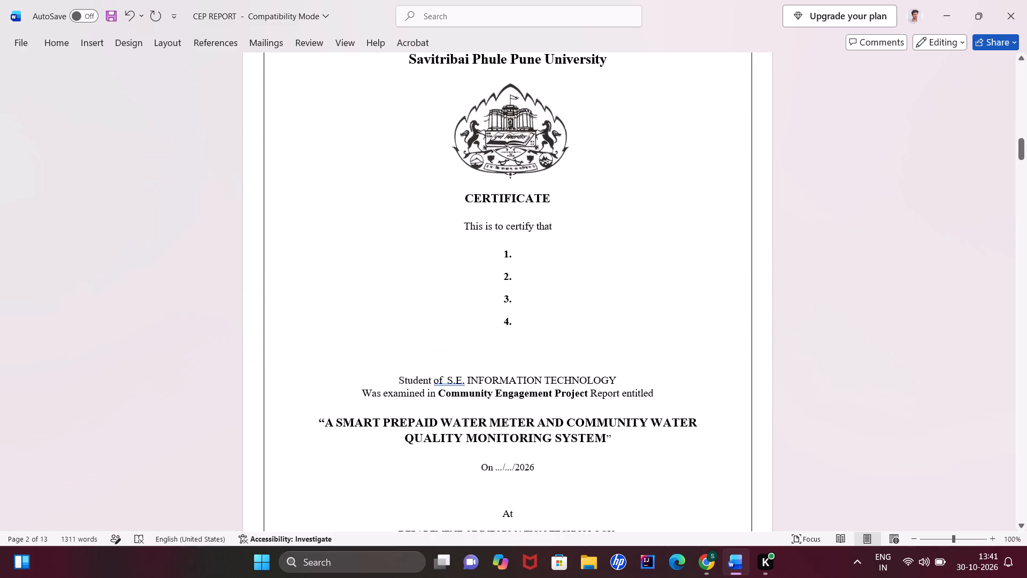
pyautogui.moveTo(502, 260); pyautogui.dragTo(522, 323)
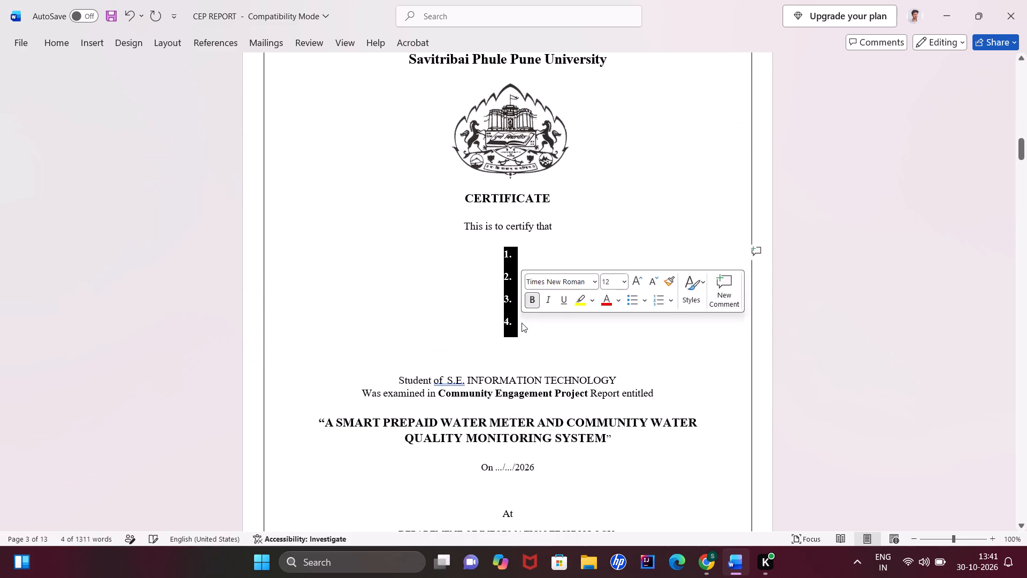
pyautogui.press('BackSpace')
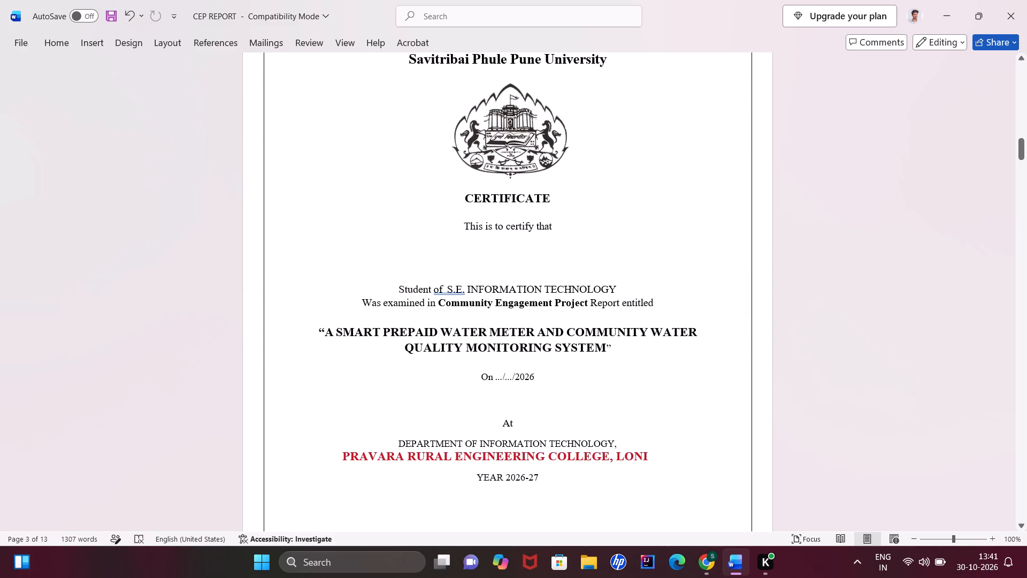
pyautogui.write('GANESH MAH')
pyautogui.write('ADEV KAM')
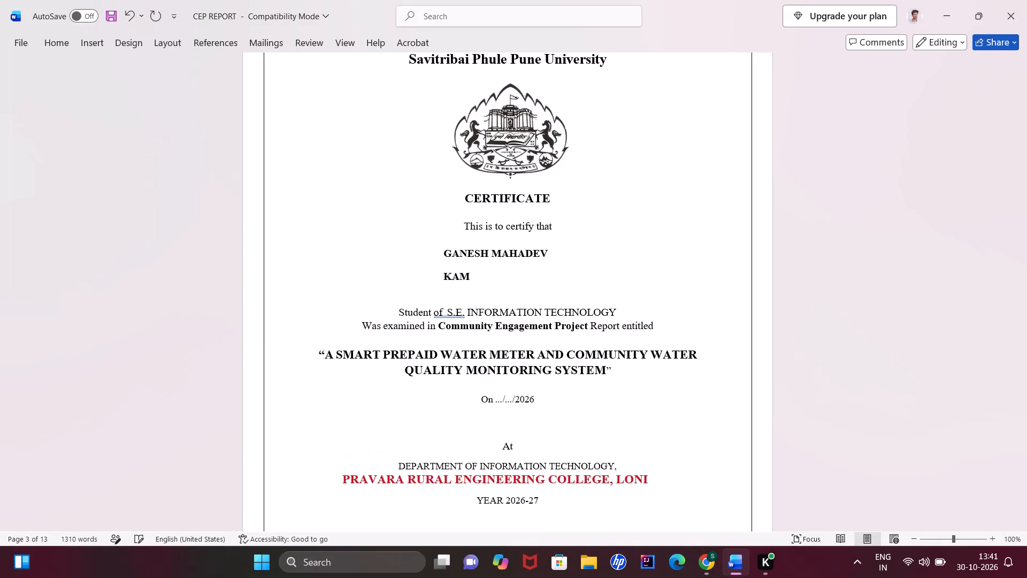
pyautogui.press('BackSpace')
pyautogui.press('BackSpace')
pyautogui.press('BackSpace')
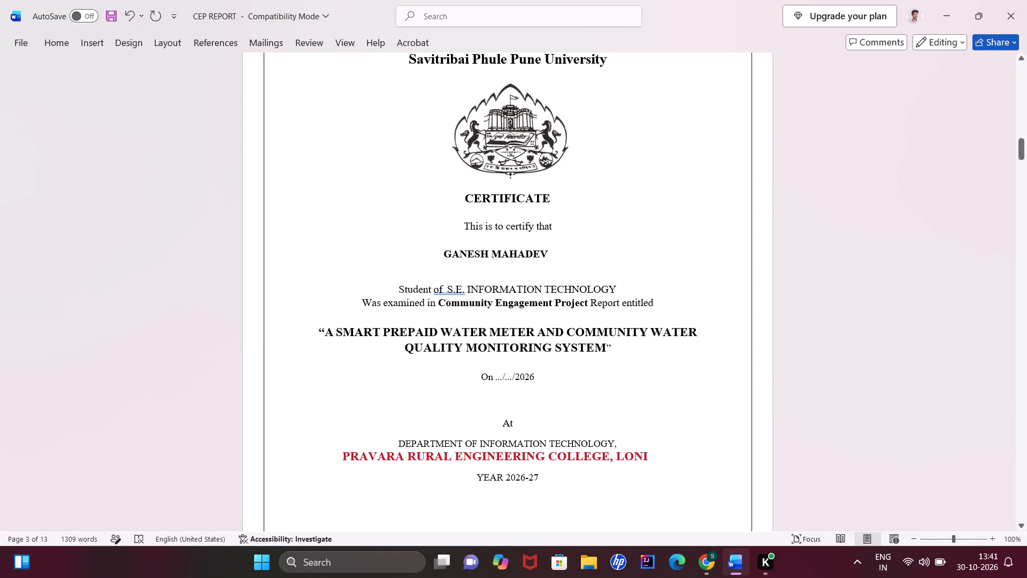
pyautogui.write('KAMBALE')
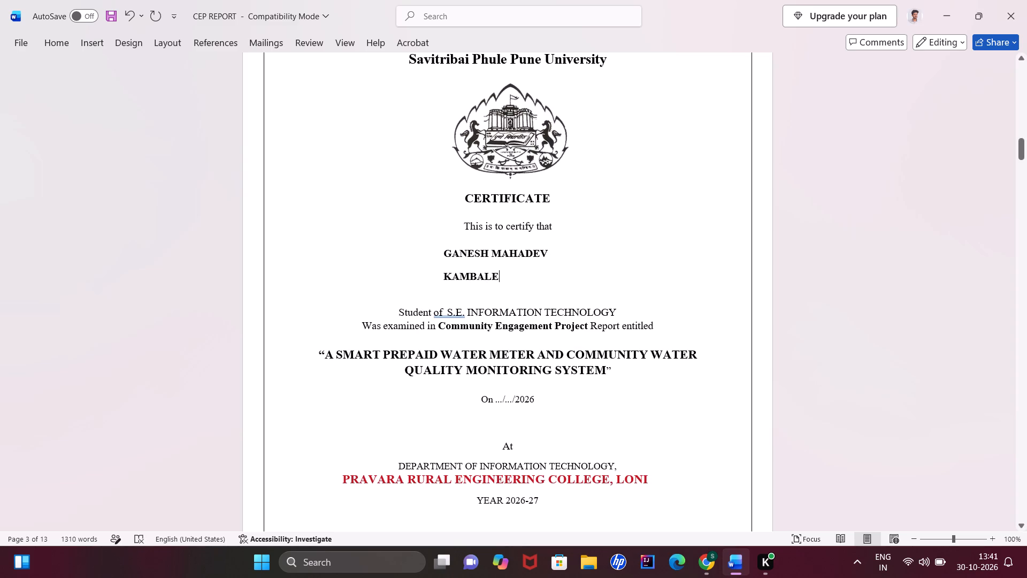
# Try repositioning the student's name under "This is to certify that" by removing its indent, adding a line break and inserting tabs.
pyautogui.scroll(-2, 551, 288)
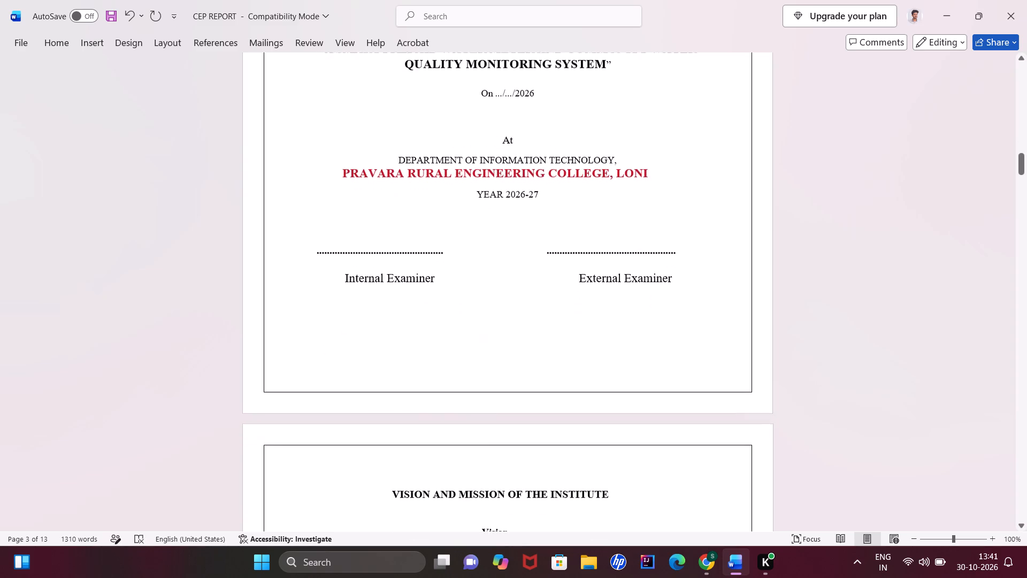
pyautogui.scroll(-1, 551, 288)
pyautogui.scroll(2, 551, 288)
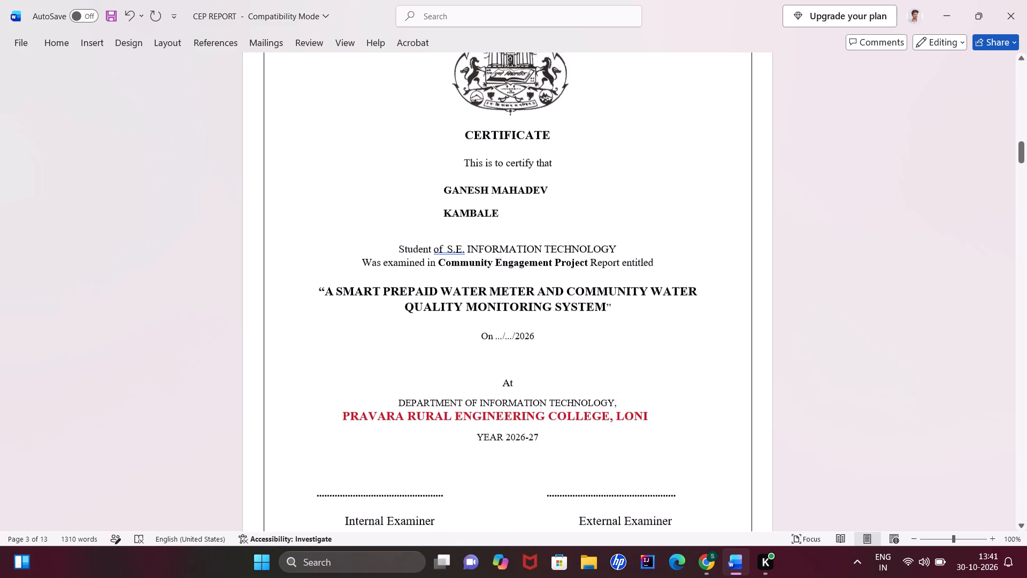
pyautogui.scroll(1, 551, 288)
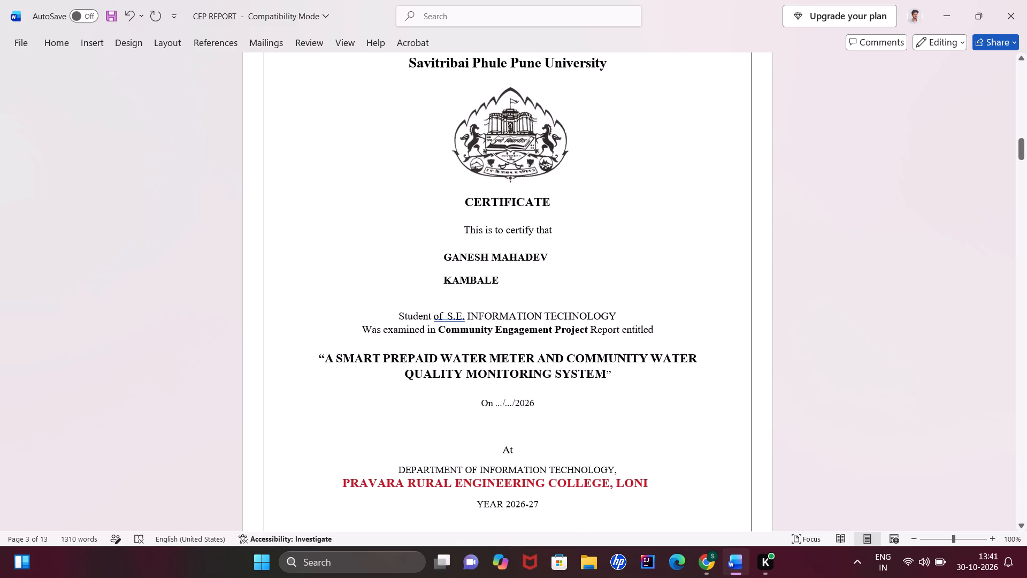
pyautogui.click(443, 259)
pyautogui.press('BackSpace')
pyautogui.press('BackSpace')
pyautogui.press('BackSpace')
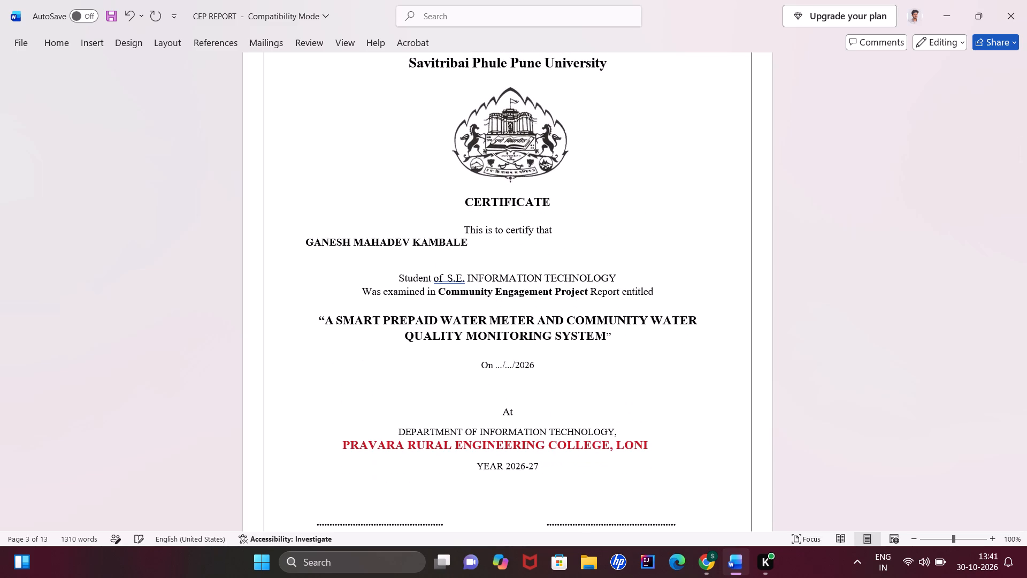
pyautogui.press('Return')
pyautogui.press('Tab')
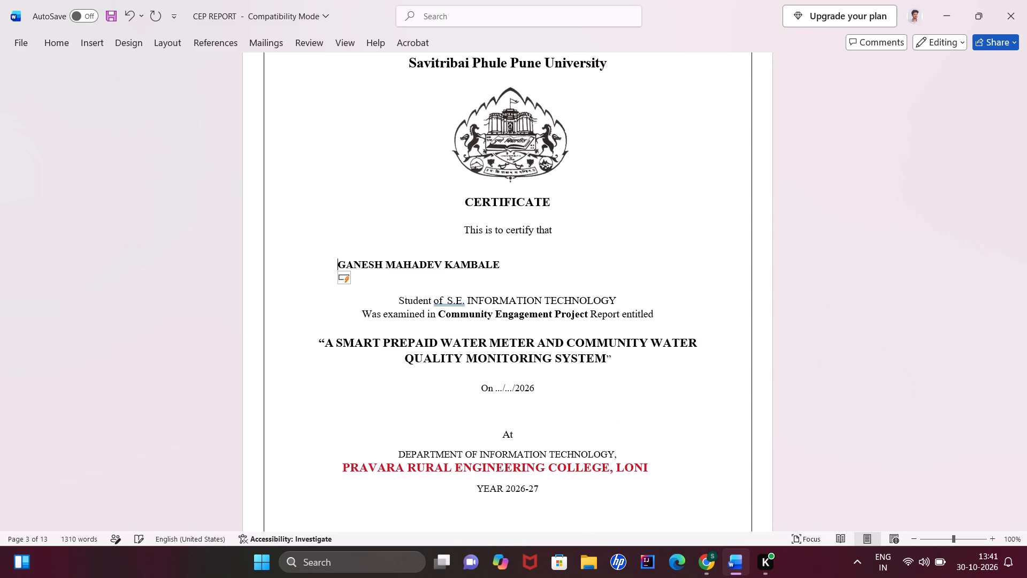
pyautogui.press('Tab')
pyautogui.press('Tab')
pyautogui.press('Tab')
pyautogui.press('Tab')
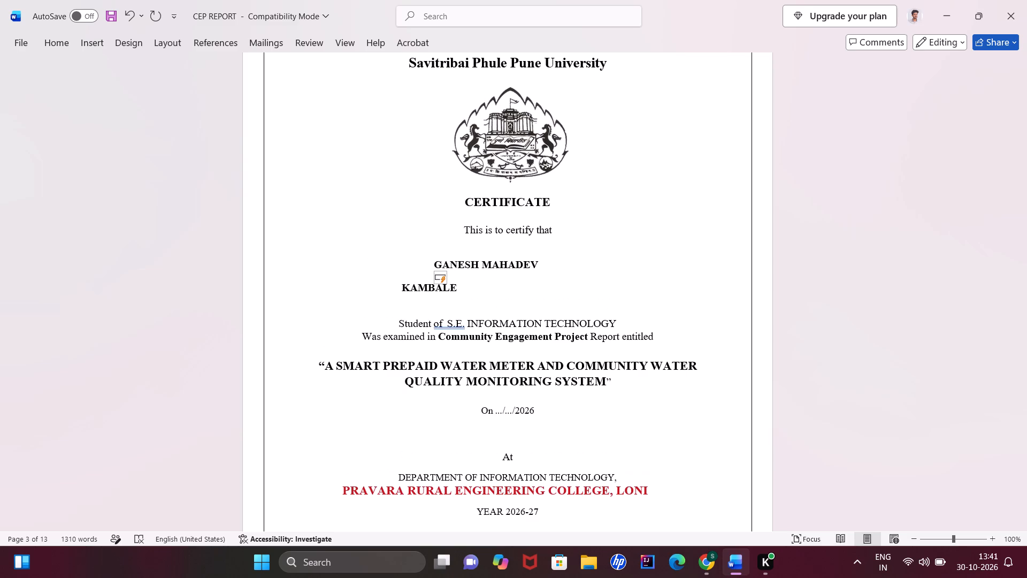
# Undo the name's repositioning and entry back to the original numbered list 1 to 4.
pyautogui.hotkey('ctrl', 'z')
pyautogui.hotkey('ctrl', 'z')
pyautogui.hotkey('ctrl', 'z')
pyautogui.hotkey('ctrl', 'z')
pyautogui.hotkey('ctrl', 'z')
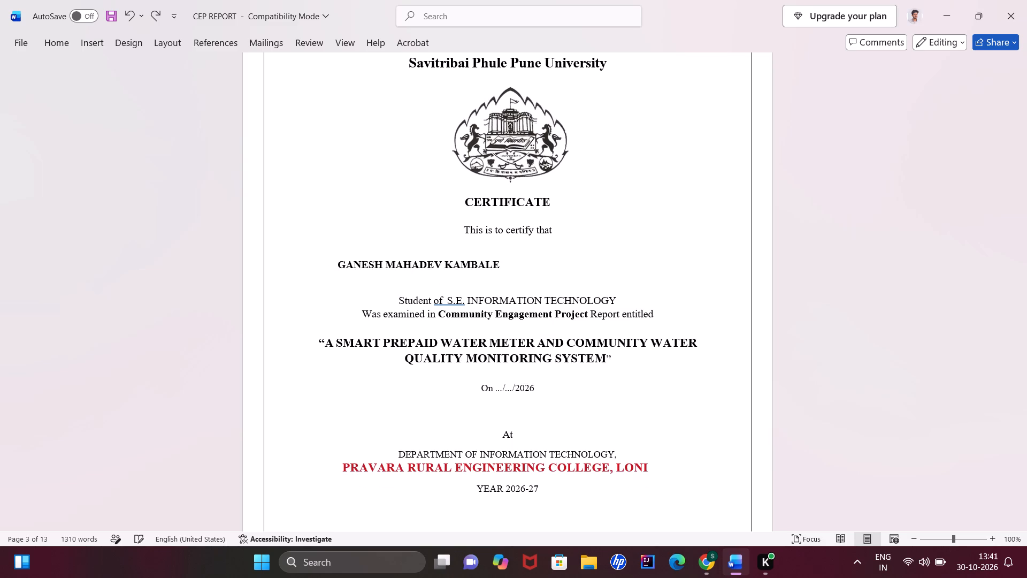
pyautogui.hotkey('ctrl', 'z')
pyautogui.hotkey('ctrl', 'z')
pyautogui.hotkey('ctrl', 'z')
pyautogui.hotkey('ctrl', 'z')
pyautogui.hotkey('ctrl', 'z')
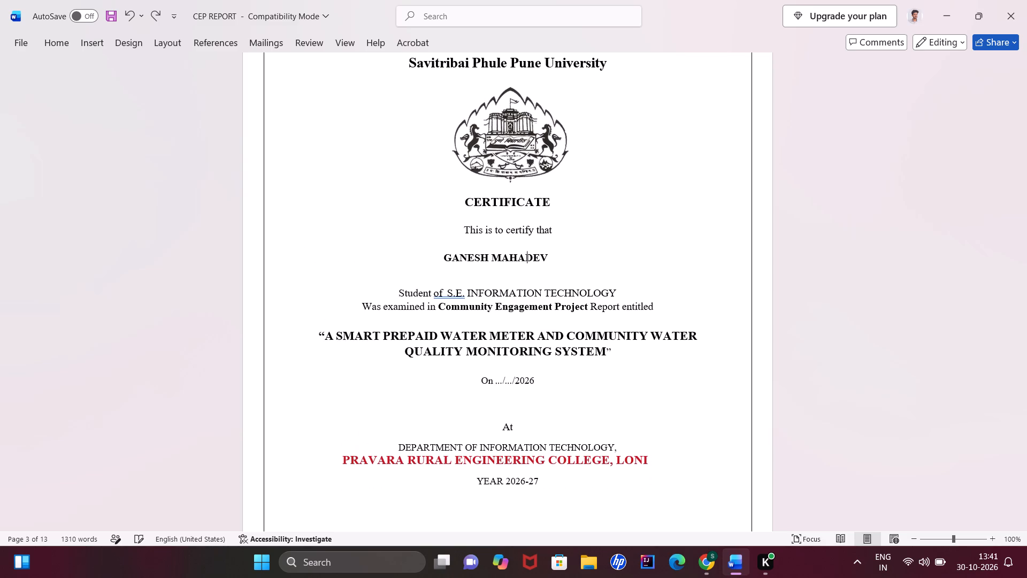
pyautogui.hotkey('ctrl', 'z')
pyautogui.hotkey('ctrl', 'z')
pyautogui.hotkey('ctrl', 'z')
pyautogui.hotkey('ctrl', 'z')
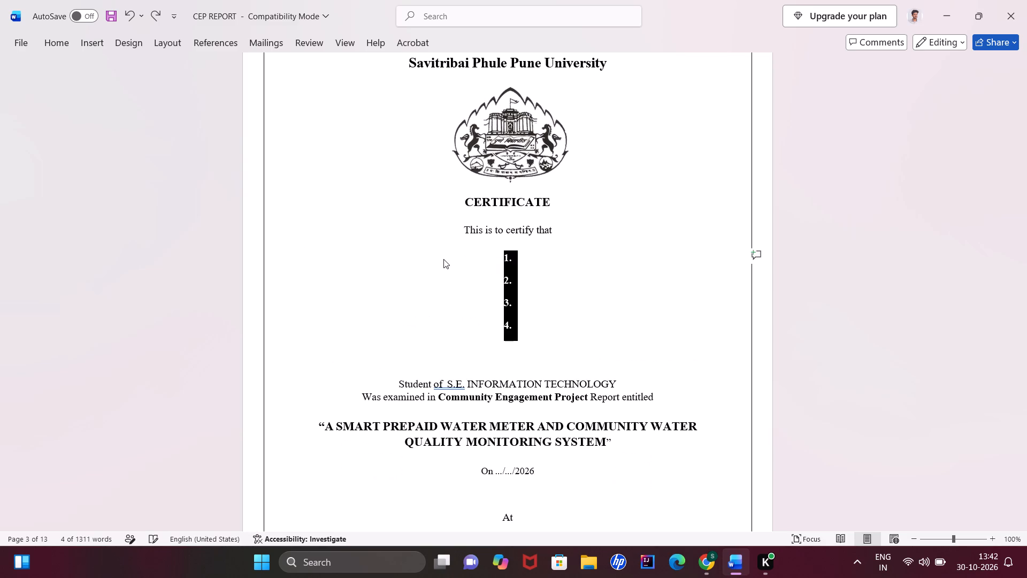
# Start entering the student's full name in capitals after number 1 in the certificate's list.
pyautogui.click(523, 254)
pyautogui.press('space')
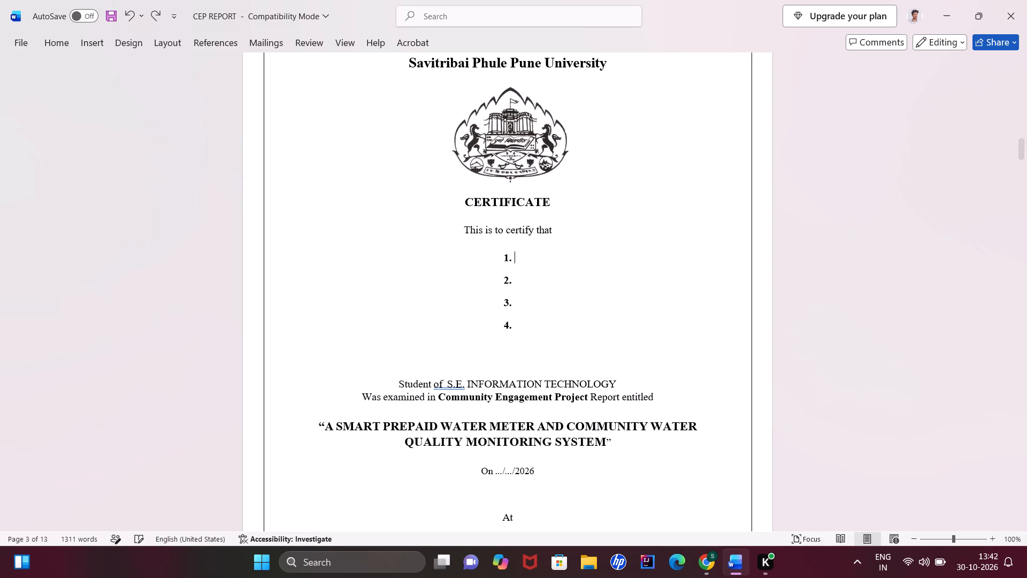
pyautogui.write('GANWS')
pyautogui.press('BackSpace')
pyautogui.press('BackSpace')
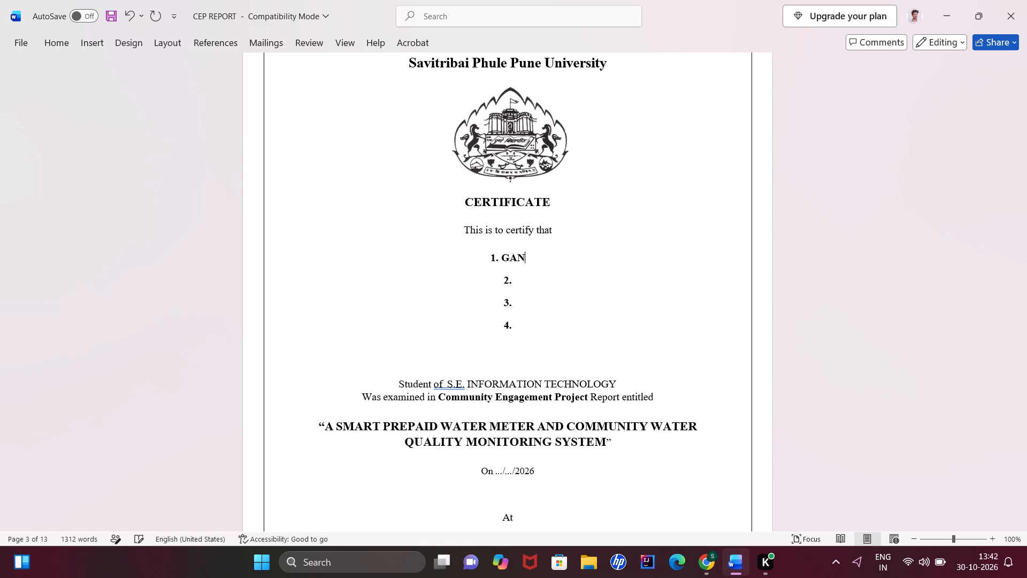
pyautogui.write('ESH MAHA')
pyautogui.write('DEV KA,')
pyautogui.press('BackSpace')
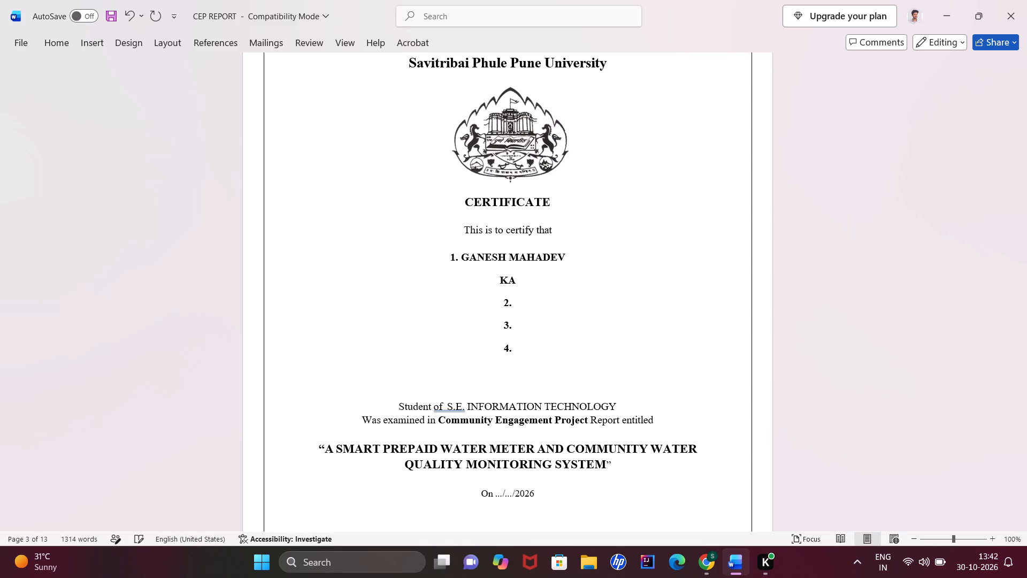
# Shorten the entry at number 1 to the student's first name and surname by replacing the middle name with the surname.
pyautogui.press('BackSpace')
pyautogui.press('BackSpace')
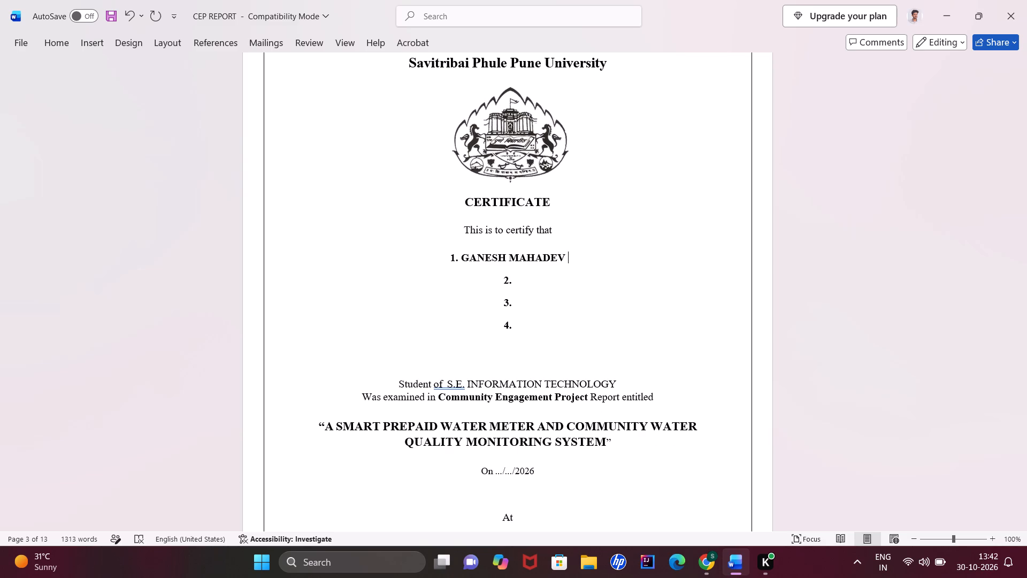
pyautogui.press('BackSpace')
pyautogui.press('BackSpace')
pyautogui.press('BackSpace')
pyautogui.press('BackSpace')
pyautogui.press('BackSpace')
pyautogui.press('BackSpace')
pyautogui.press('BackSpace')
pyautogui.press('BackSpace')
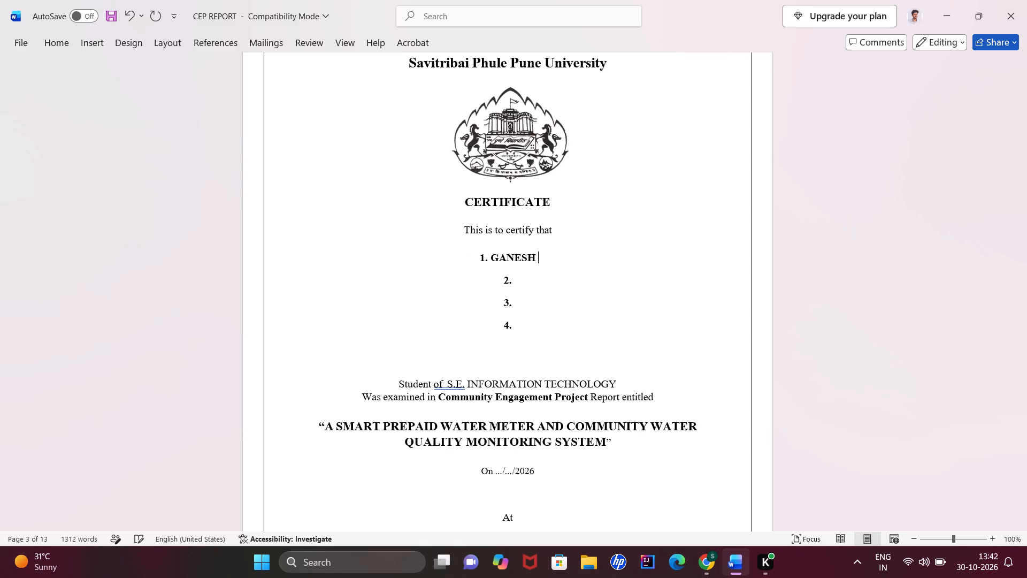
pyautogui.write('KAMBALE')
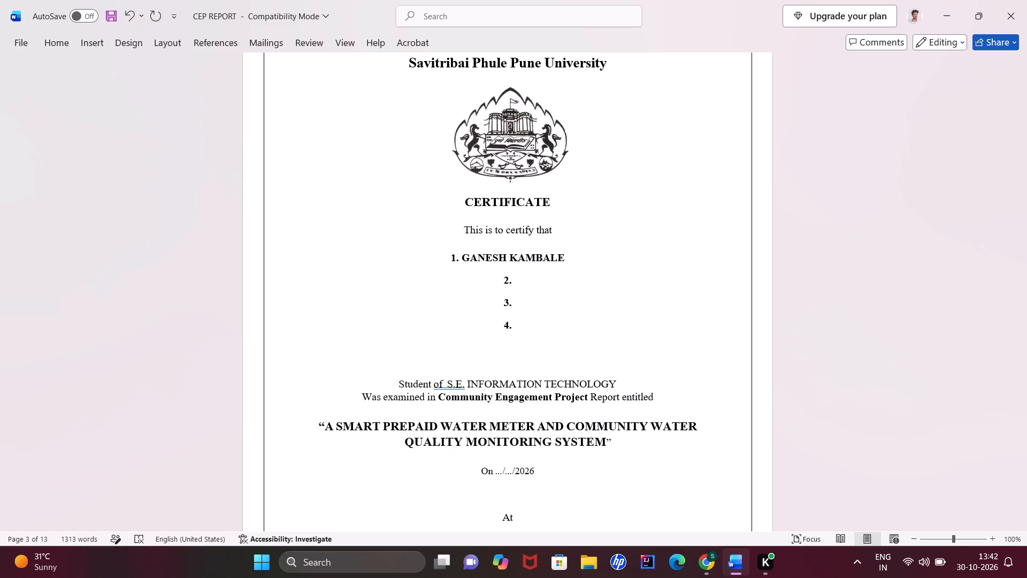
# Delete the empty entries 2, 3 and 4 and the blank line below the student's name on the Savitribai Phule Pune University certificate.
pyautogui.moveTo(494, 282); pyautogui.dragTo(510, 283)
pyautogui.moveTo(510, 283); pyautogui.dragTo(523, 328)
pyautogui.press('BackSpace')
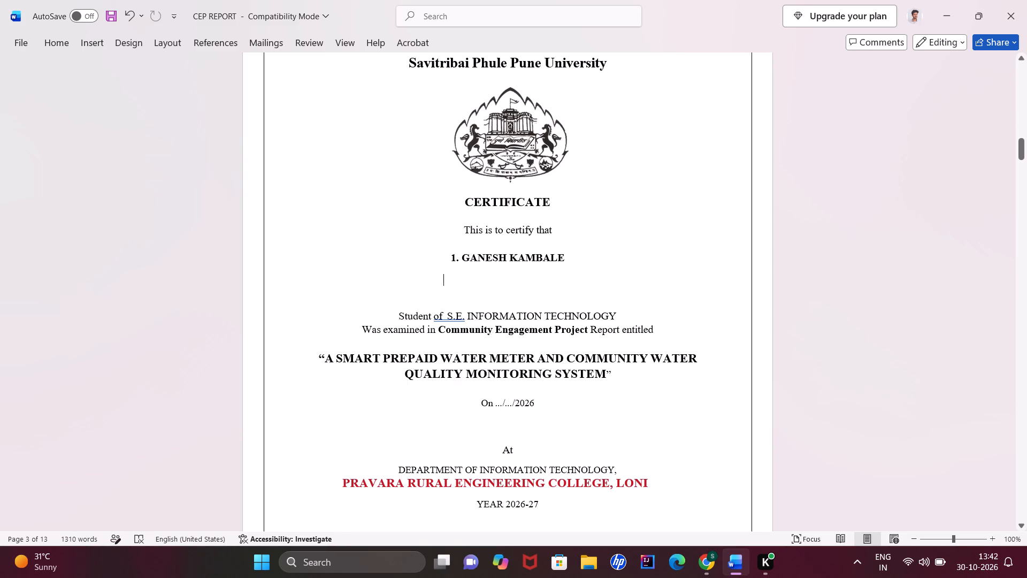
pyautogui.press('BackSpace')
pyautogui.press('BackSpace')
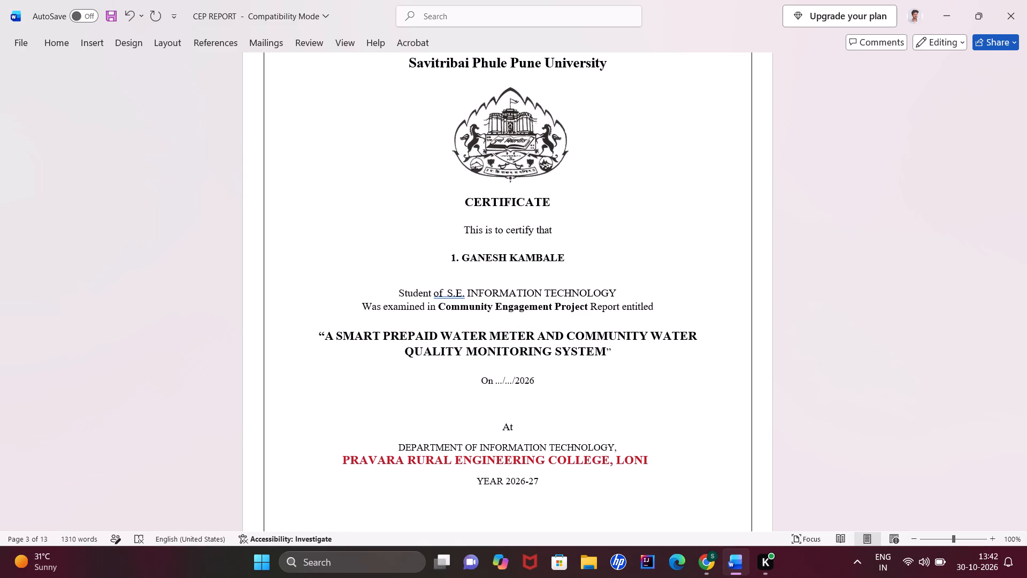
# On the previous certificate page, number the student's name under "BY" with "1." and remove the middle name.
pyautogui.scroll(6, 478, 313)
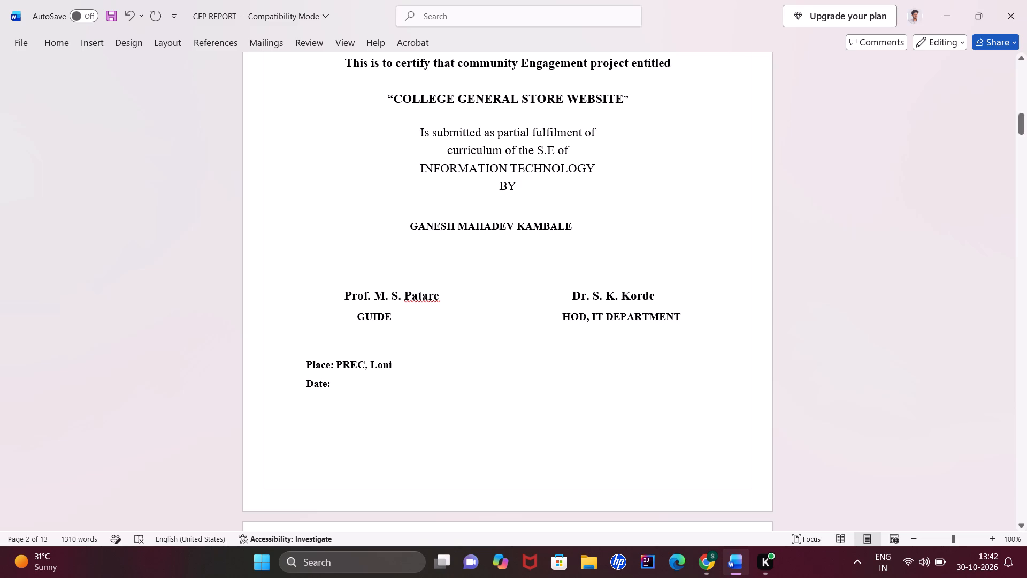
pyautogui.click(412, 223)
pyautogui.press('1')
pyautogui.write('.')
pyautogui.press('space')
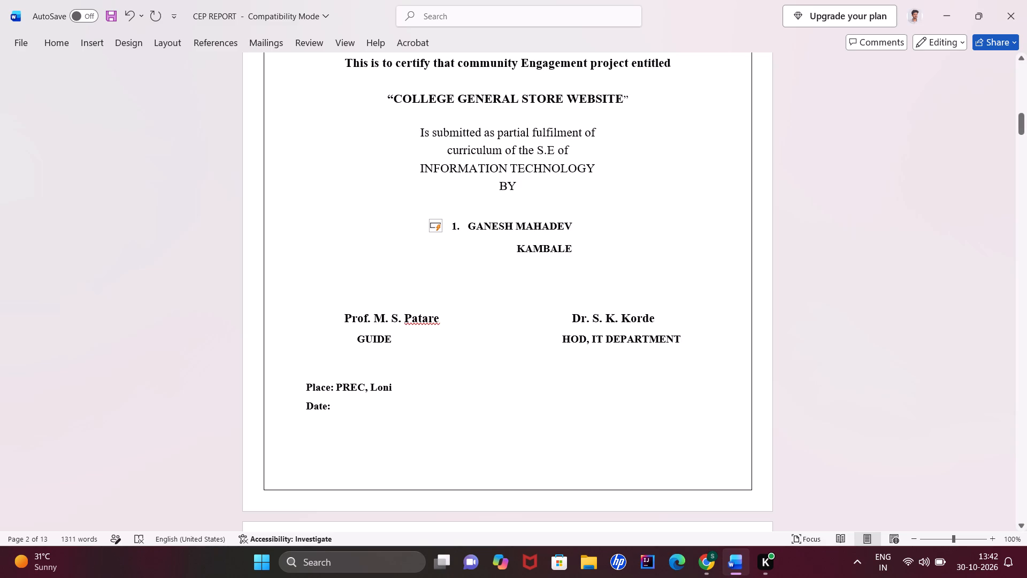
pyautogui.moveTo(578, 222); pyautogui.dragTo(516, 233)
pyautogui.press('BackSpace')
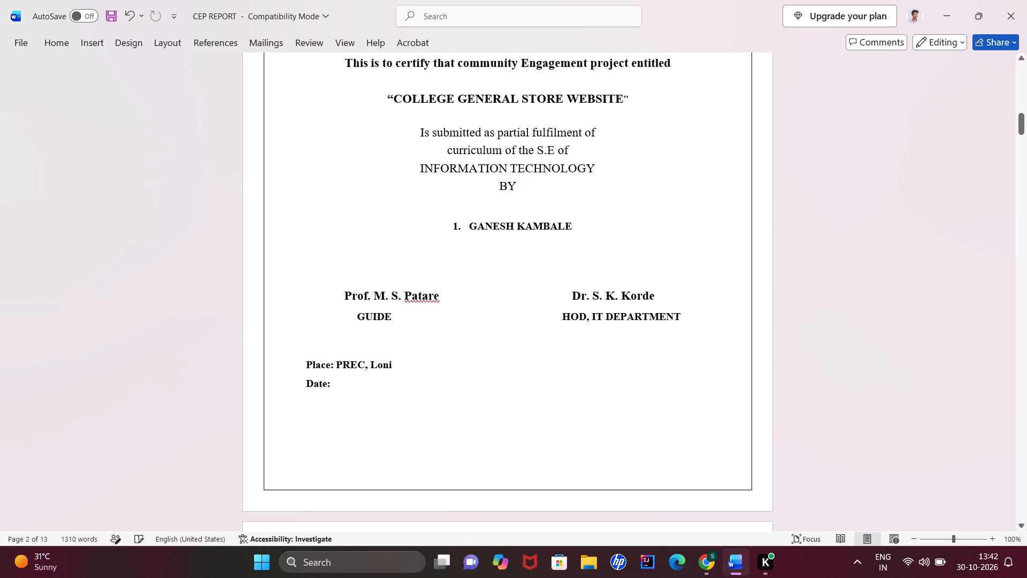
# Remove the numbering before the student's name under "BY" and enter "1." again.
pyautogui.click(470, 227)
pyautogui.press('BackSpace')
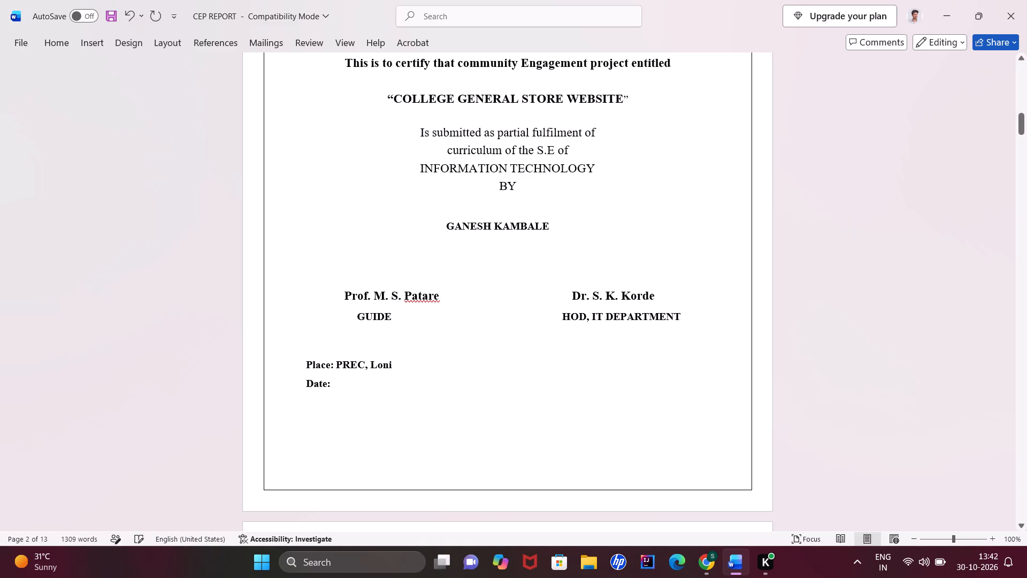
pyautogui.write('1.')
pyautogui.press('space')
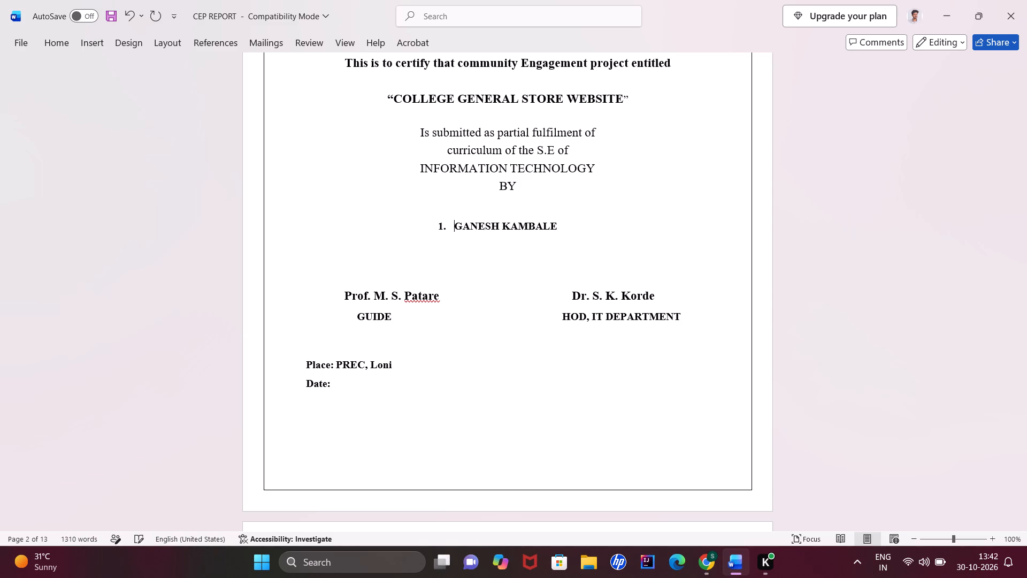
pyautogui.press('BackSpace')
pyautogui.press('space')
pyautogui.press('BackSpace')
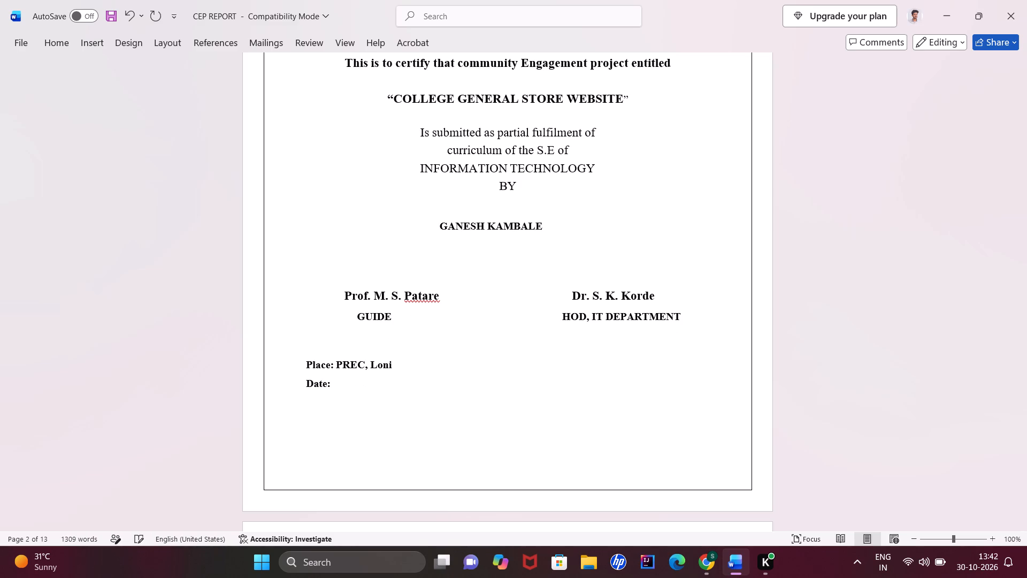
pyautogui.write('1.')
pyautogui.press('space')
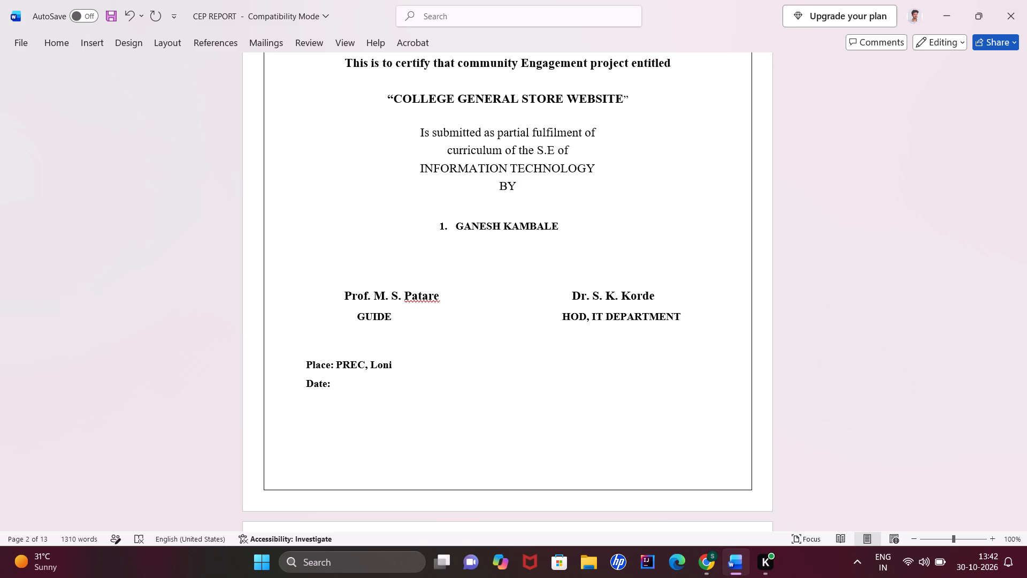
# Copy the title "COLLEGE GENERAL STORE WEBSITE" from the first certificate over the water meter project title on the university certificate.
pyautogui.scroll(-4, 552, 288)
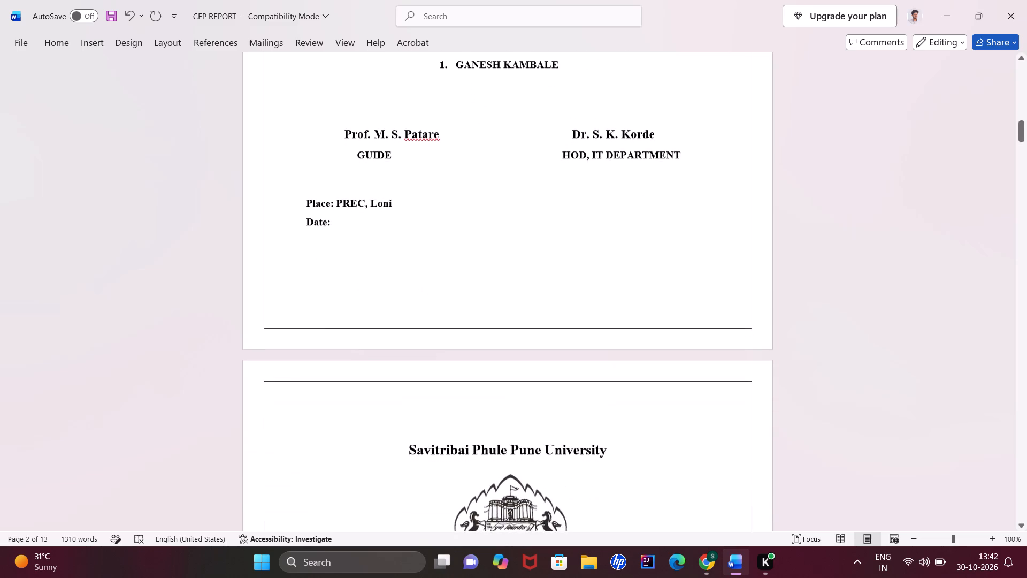
pyautogui.scroll(-5, 552, 288)
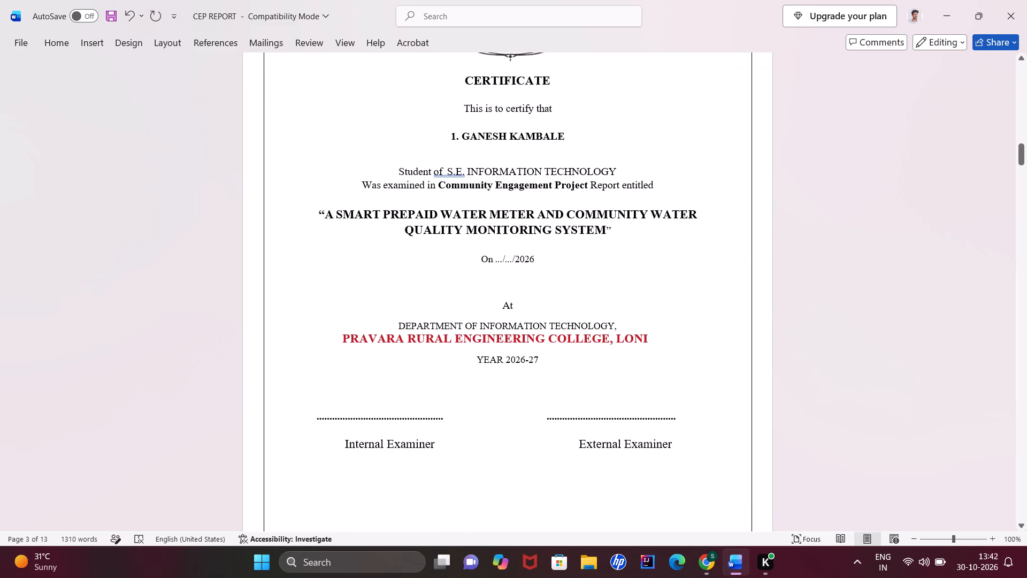
pyautogui.scroll(-1, 552, 288)
pyautogui.scroll(1, 552, 288)
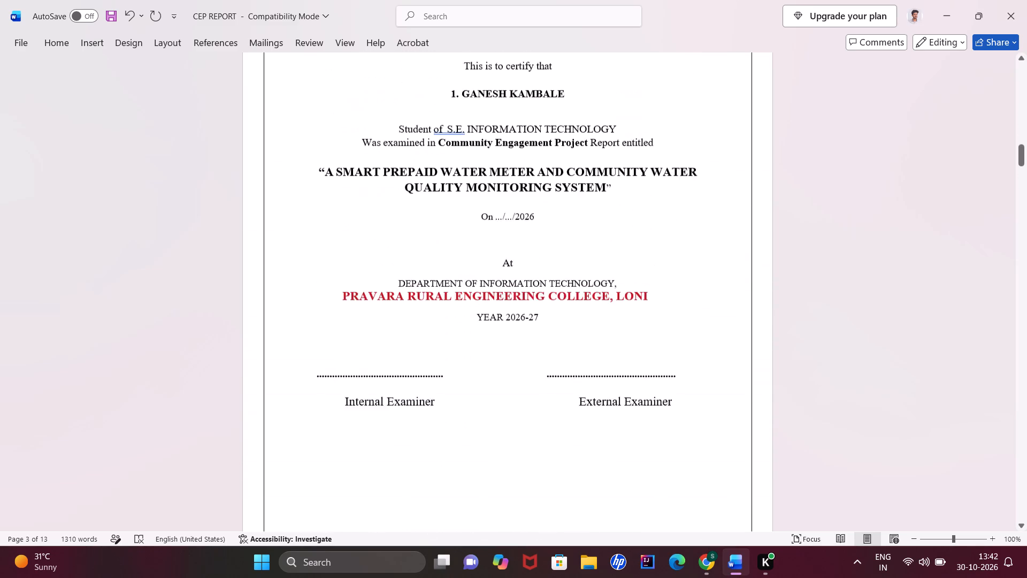
pyautogui.scroll(6, 552, 288)
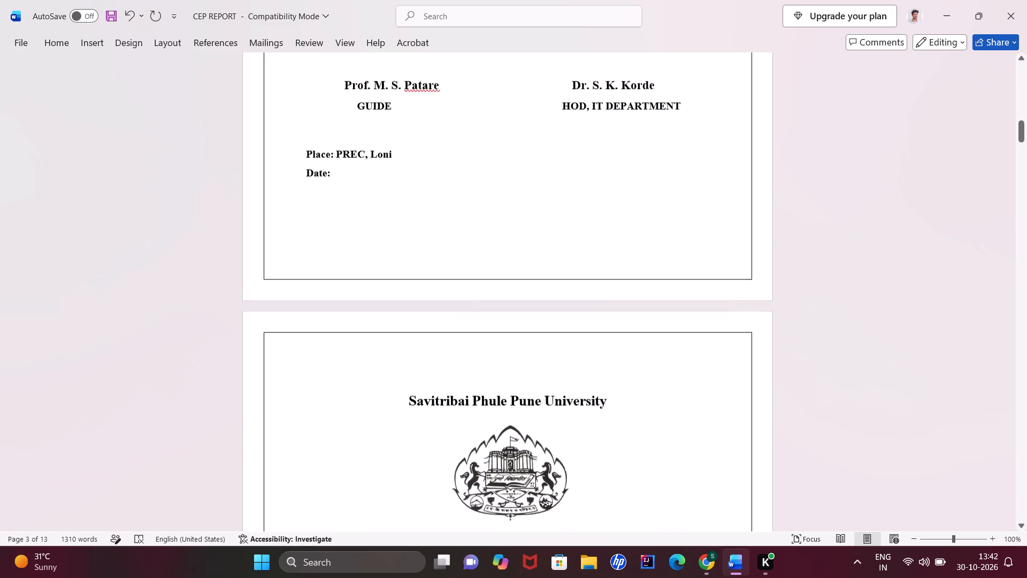
pyautogui.scroll(3, 552, 288)
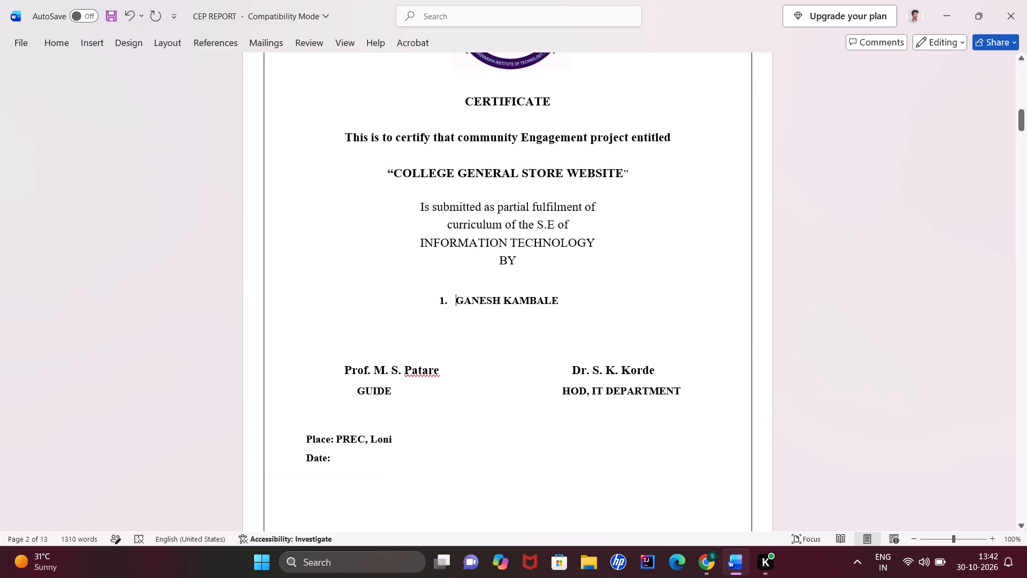
pyautogui.moveTo(623, 170); pyautogui.dragTo(398, 177)
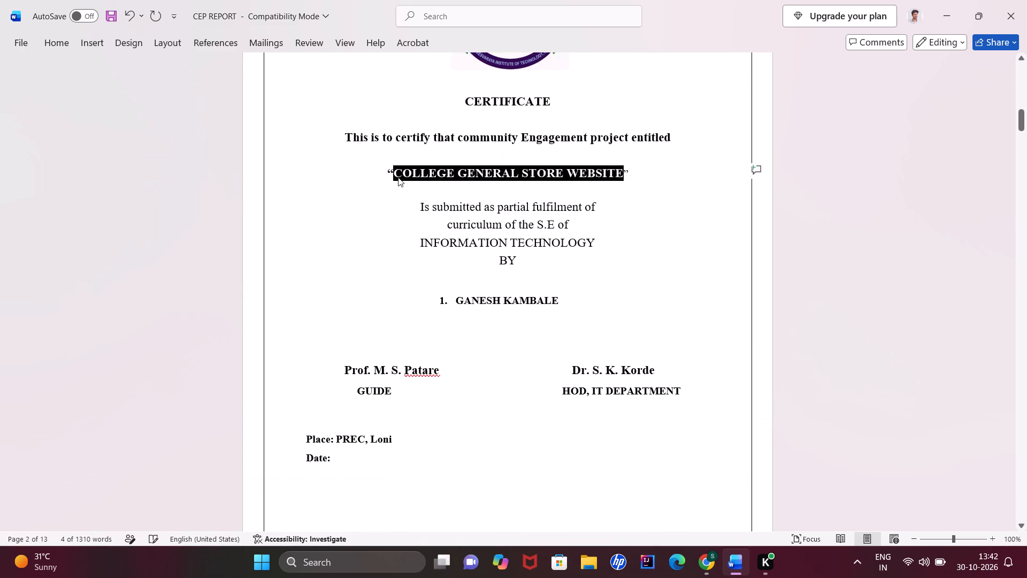
pyautogui.hotkey('ctrl', 'c')
pyautogui.hotkey('ctrl', 'c')
pyautogui.hotkey('ctrl', 'c')
pyautogui.click(398, 177)
pyautogui.scroll(-4, 398, 177)
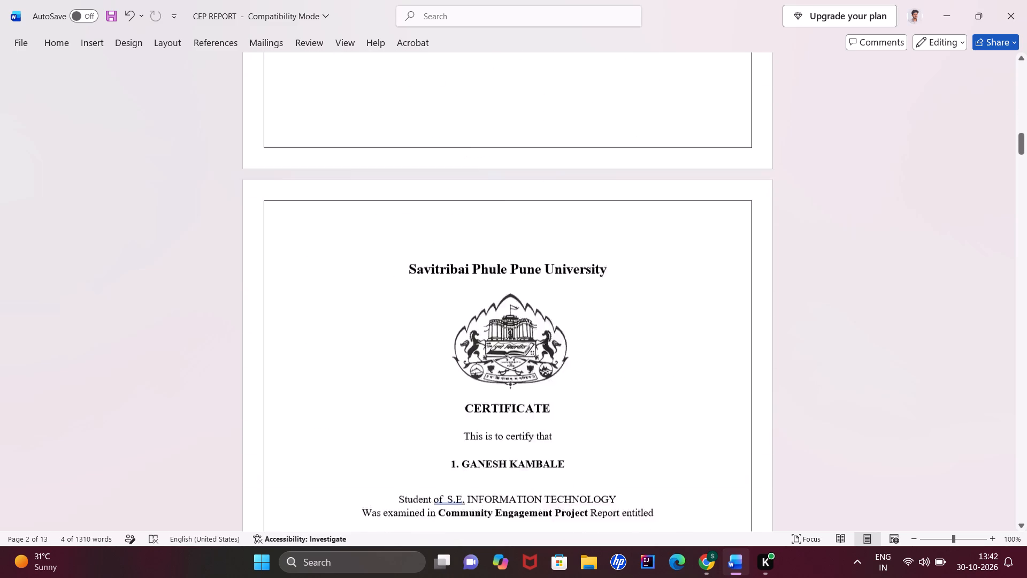
pyautogui.scroll(-5, 398, 177)
pyautogui.moveTo(603, 239); pyautogui.dragTo(331, 226)
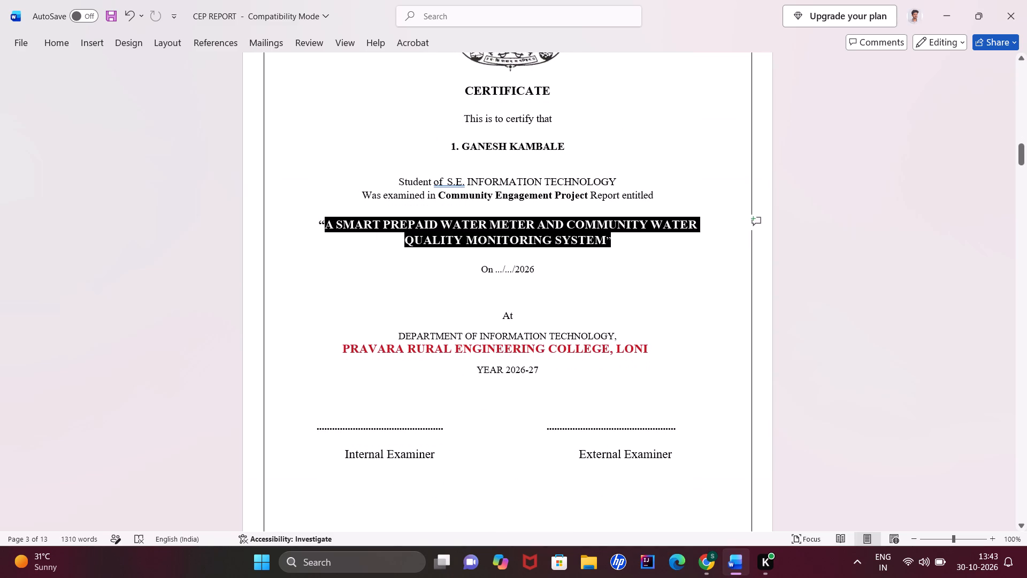
pyautogui.hotkey('ctrl', 'v')
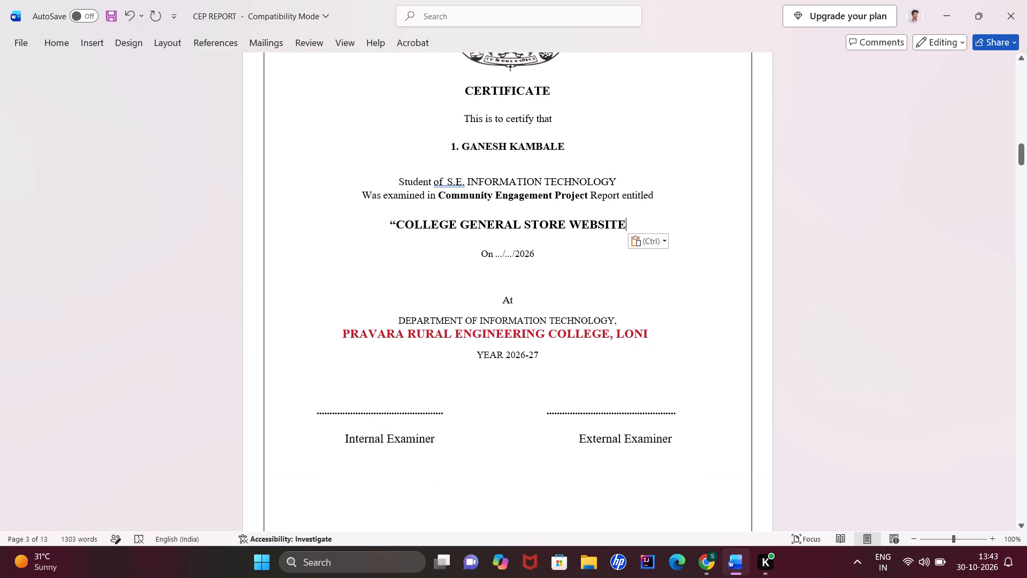
# Look over the Vision and Mission page after the university certificate, and return to the certificate's project title.
pyautogui.scroll(-5, 505, 292)
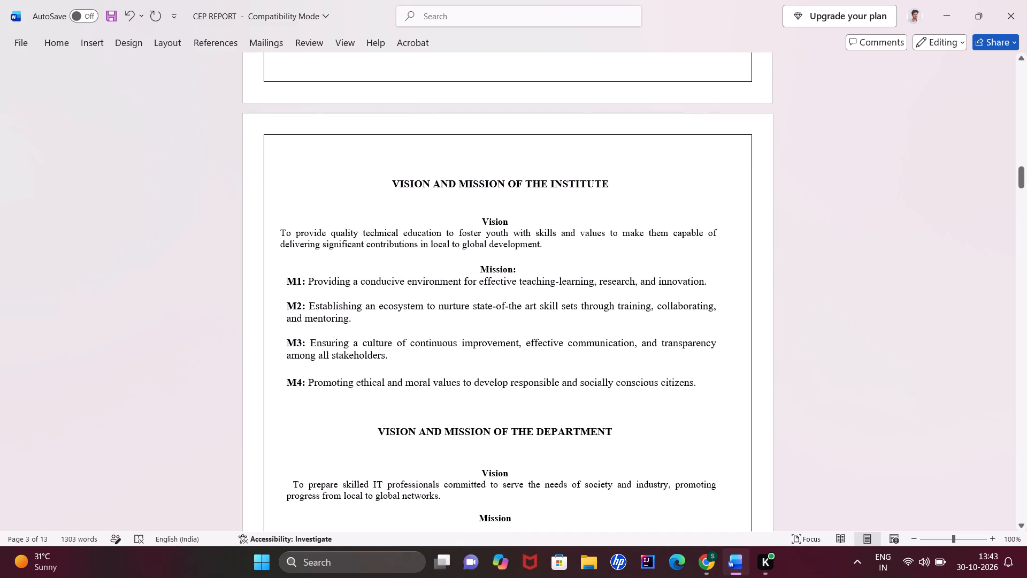
pyautogui.scroll(-3, 500, 268)
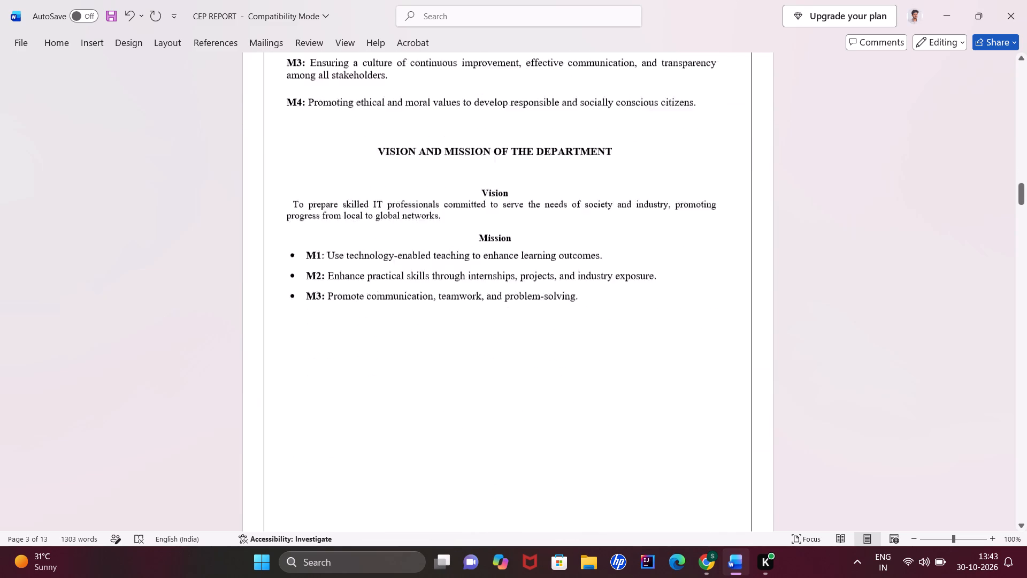
pyautogui.scroll(-1, 500, 268)
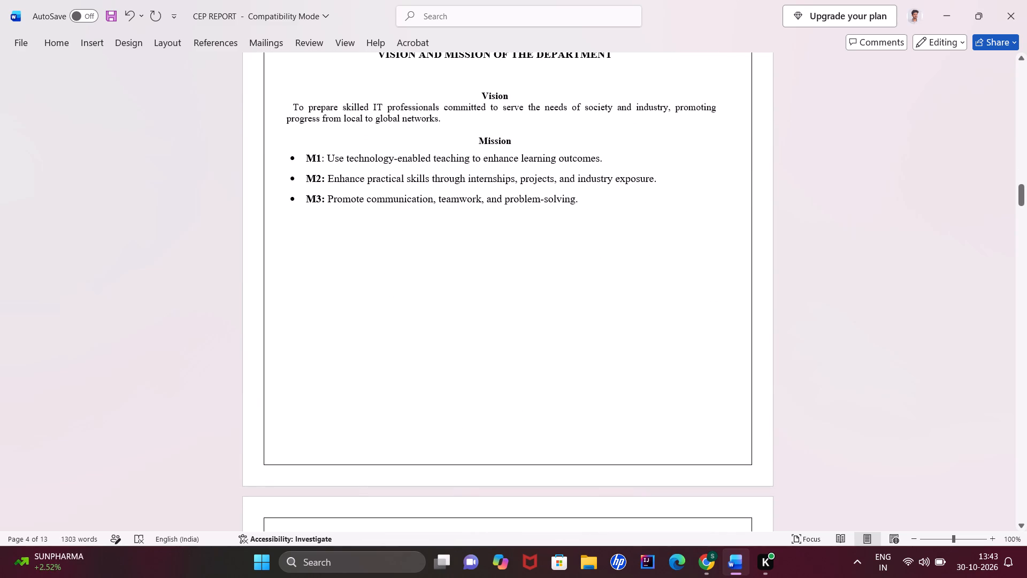
pyautogui.scroll(4, 500, 268)
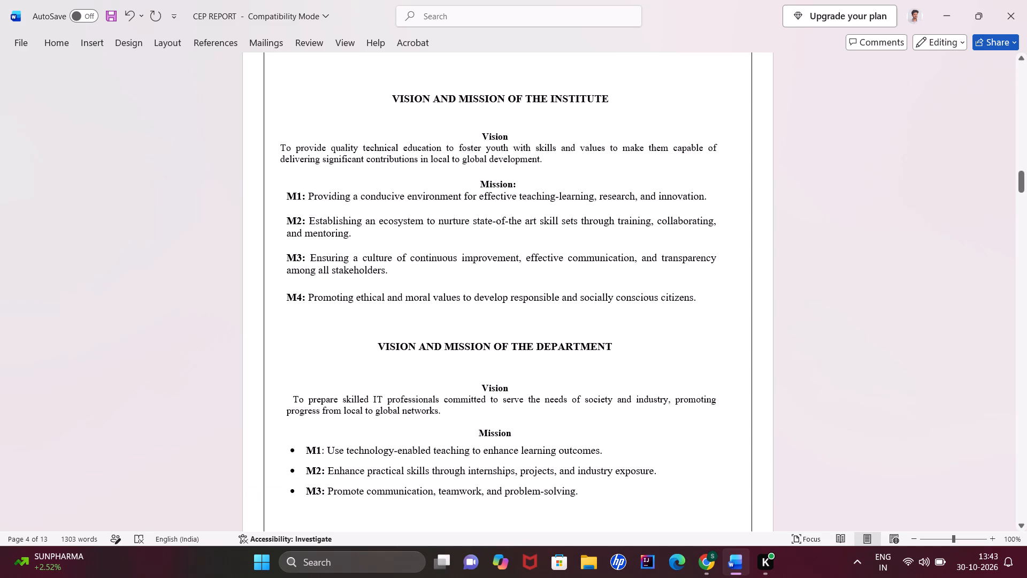
pyautogui.scroll(4, 500, 268)
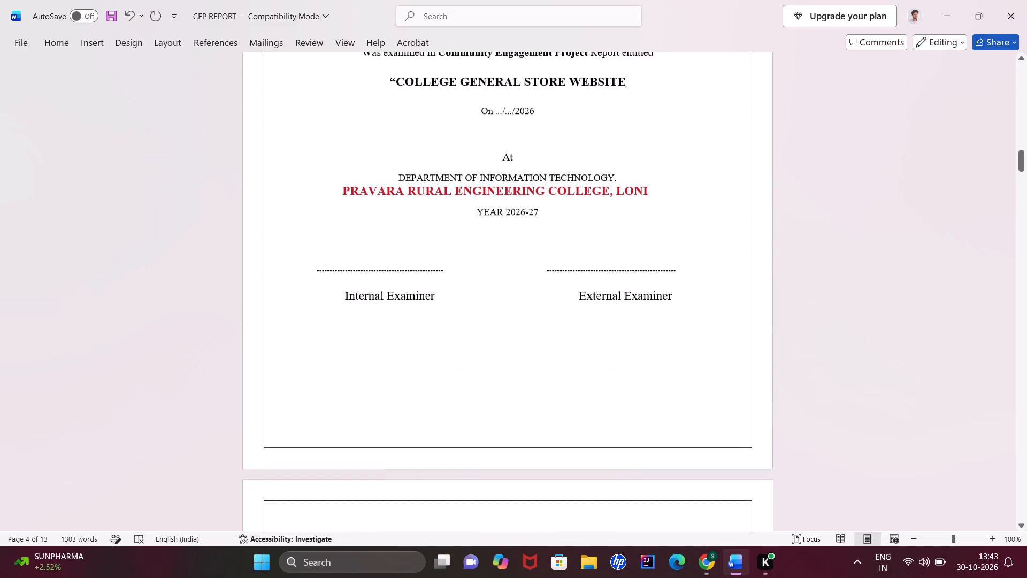
pyautogui.scroll(5, 500, 268)
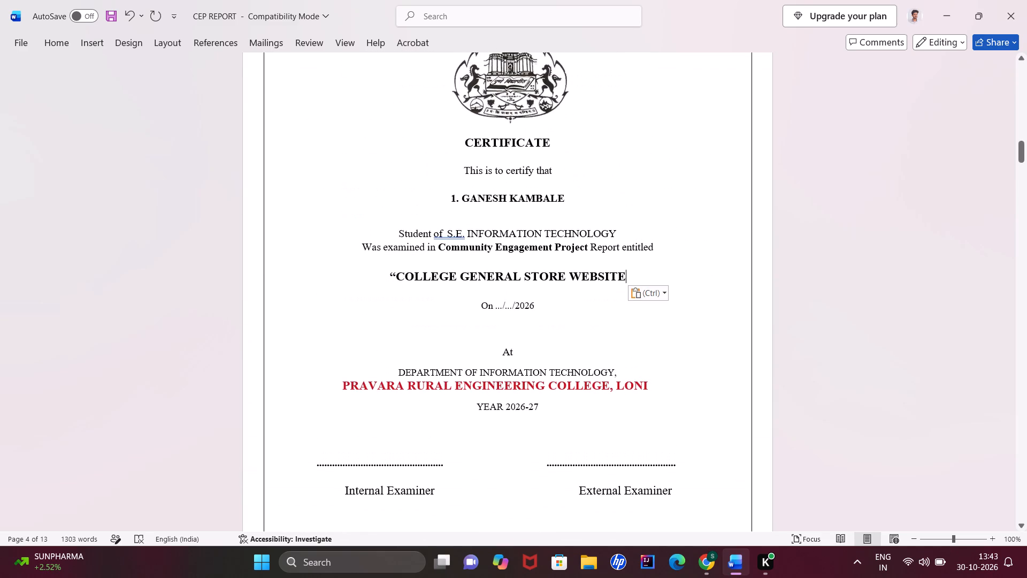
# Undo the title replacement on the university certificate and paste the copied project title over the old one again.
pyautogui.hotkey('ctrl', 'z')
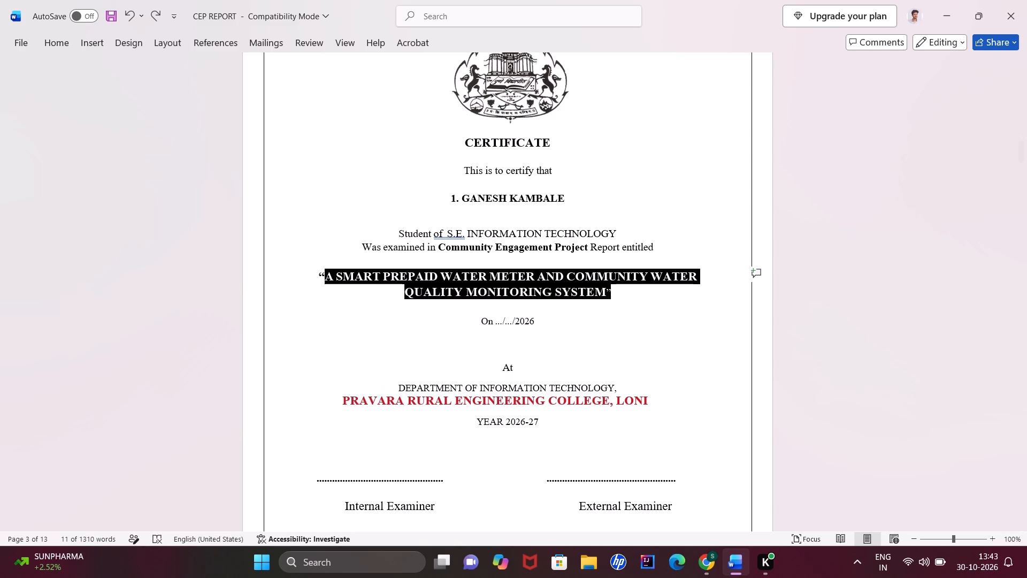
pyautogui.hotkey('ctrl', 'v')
# Look through the Vision and Mission, Program Outcomes and Program Specific Outcomes pages, down to the Declaration page.
pyautogui.scroll(-3, 500, 268)
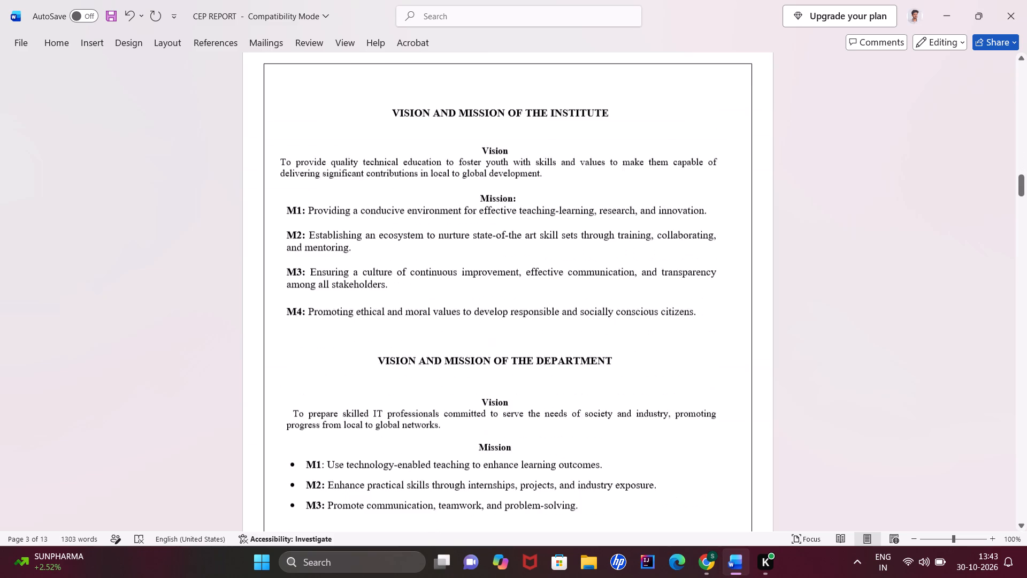
pyautogui.scroll(-4, 500, 268)
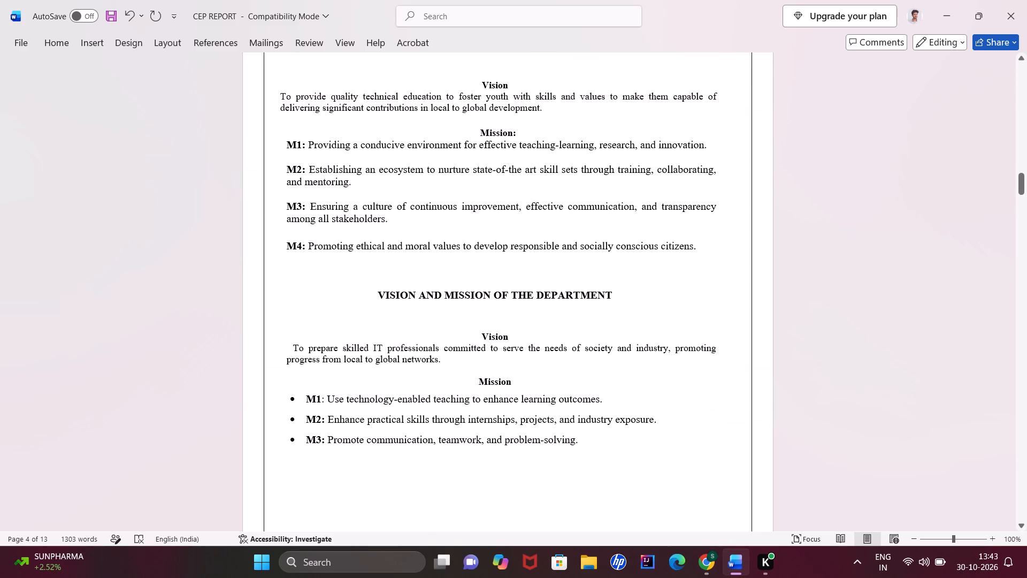
pyautogui.scroll(-2, 397, 232)
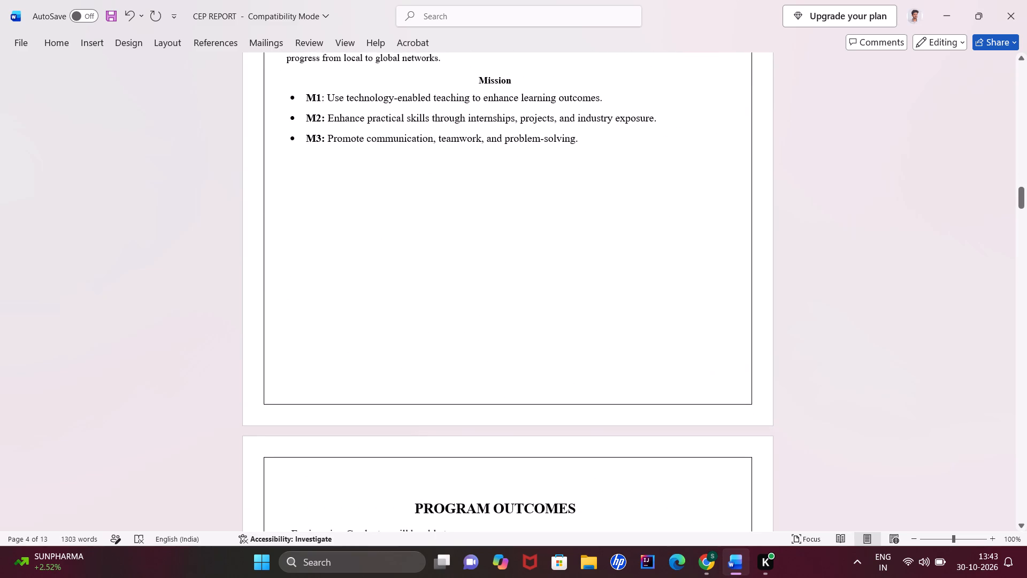
pyautogui.scroll(-1, 397, 232)
pyautogui.scroll(-2, 358, 203)
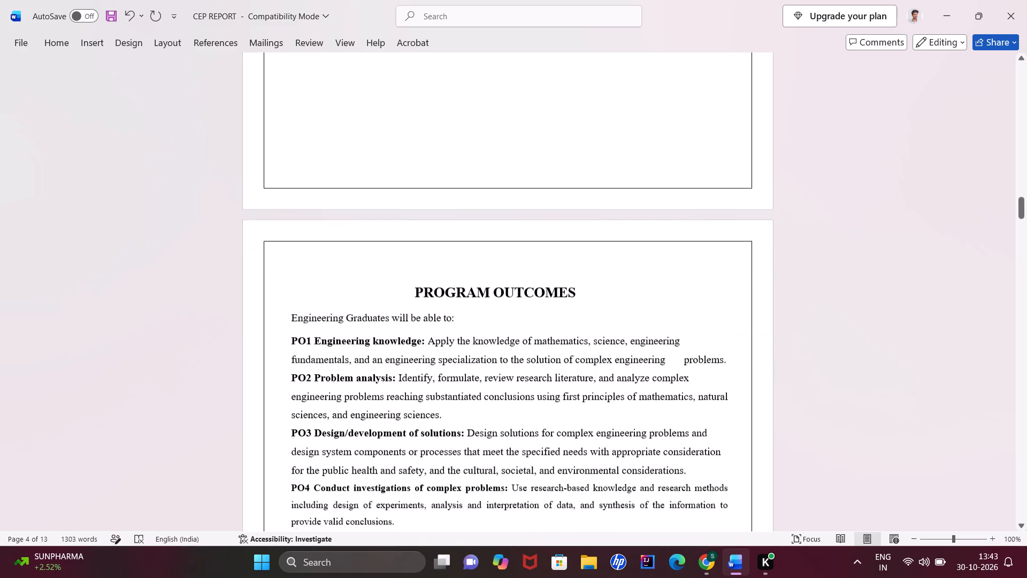
pyautogui.scroll(-2, 358, 203)
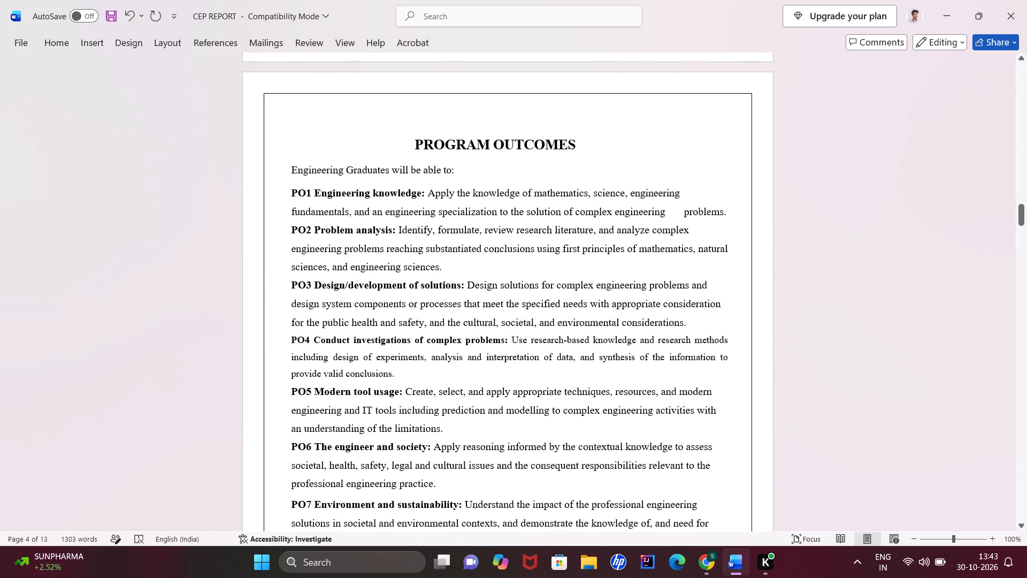
pyautogui.scroll(-2, 361, 269)
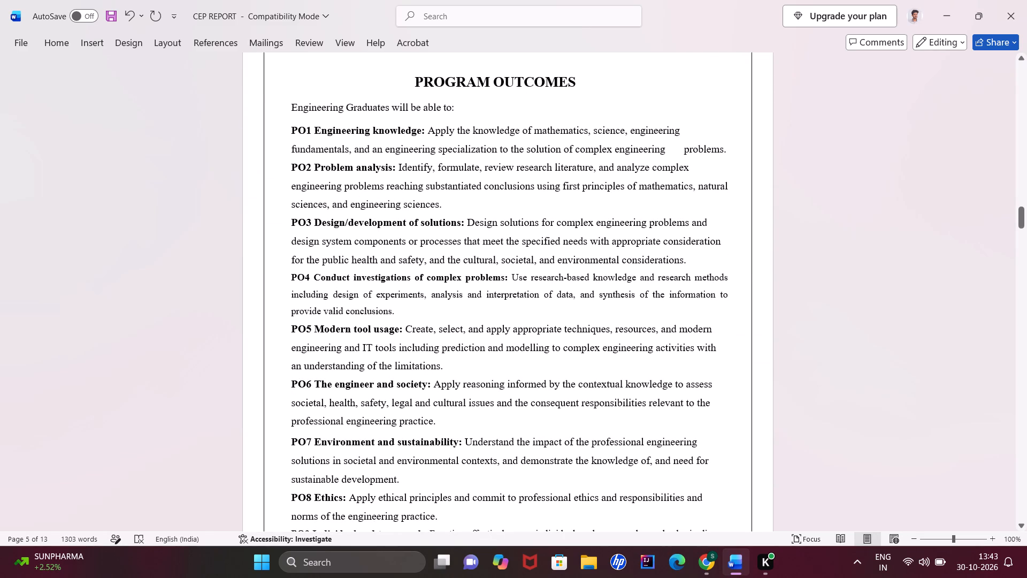
pyautogui.scroll(-4, 346, 257)
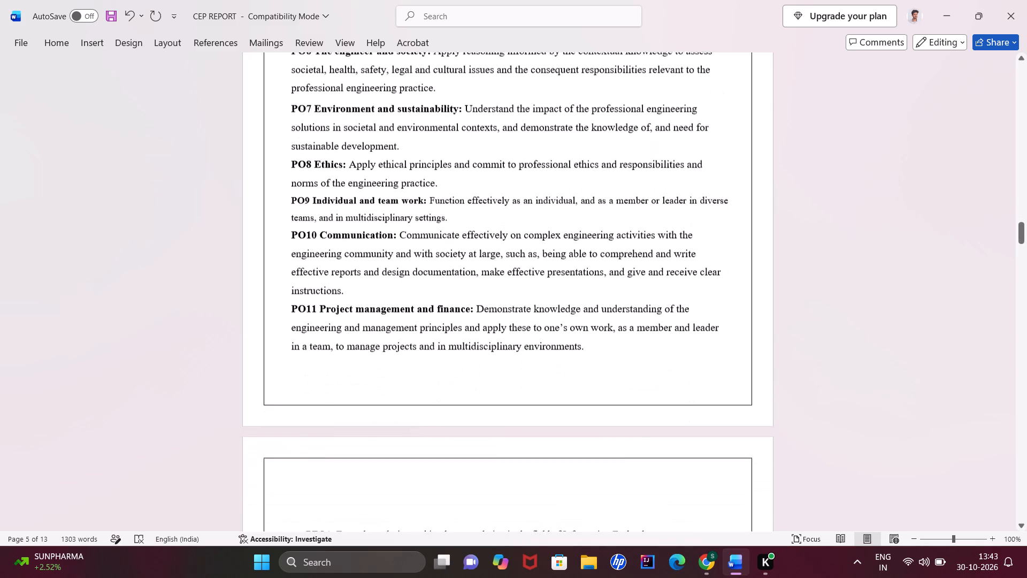
pyautogui.scroll(-6, 346, 257)
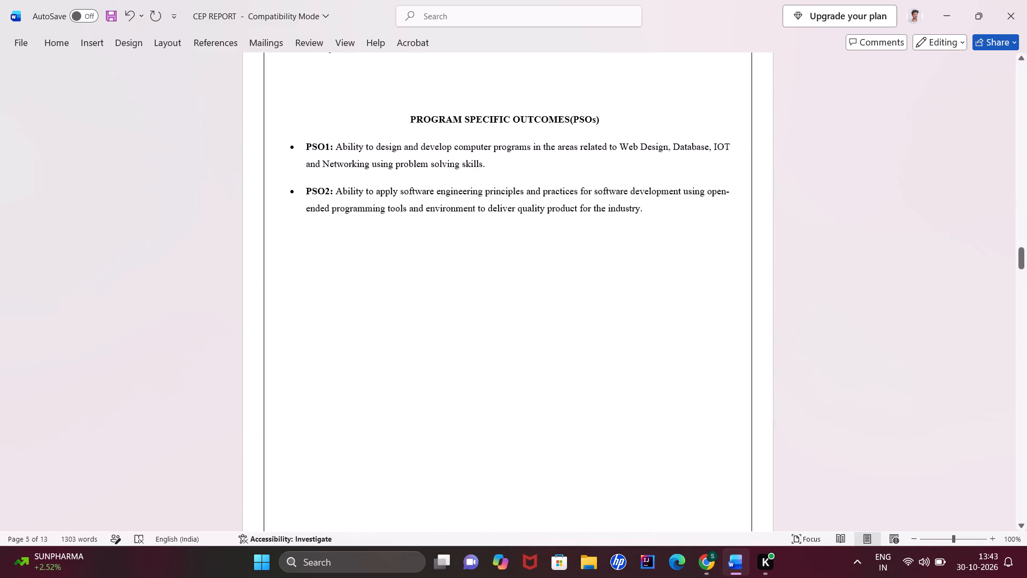
pyautogui.scroll(-4, 346, 257)
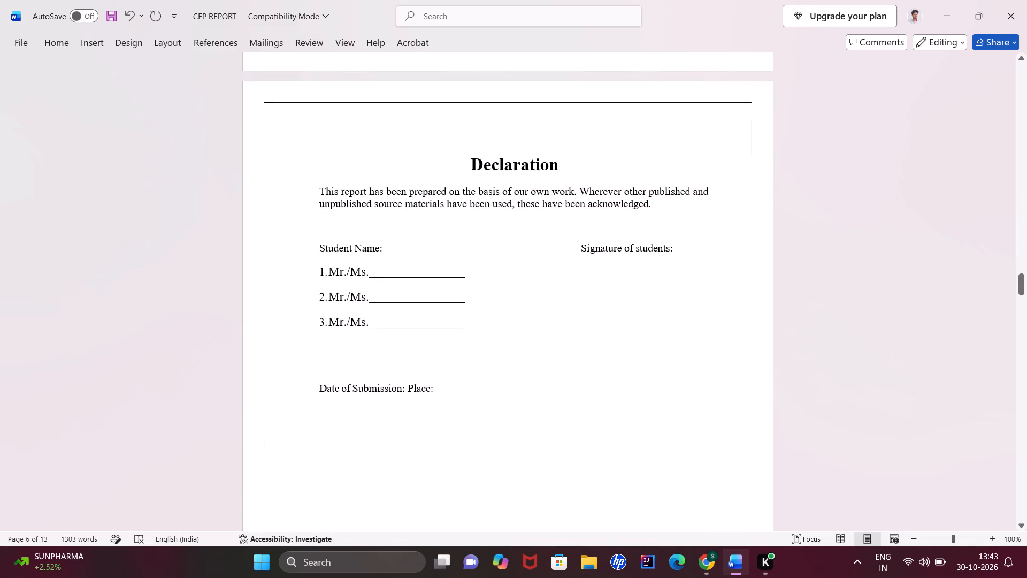
# Delete the second and third "Mr./Ms." student lines from the Declaration page.
pyautogui.moveTo(317, 302); pyautogui.dragTo(436, 313)
pyautogui.press('BackSpace')
pyautogui.press('BackSpace')
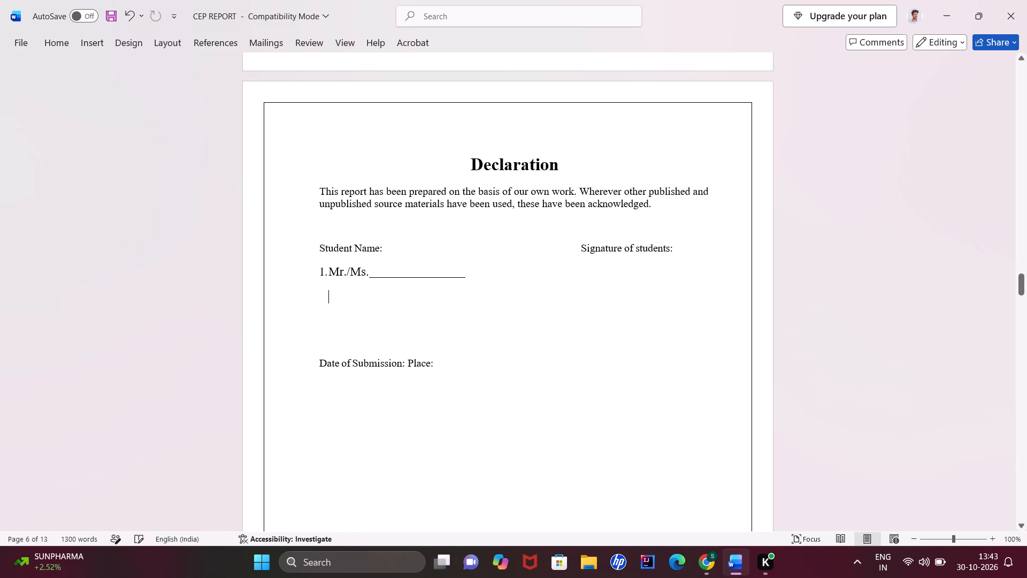
pyautogui.press('BackSpace')
# Insert a blank line between the "Declaration" heading and the paragraph beginning "This report has been prepared".
pyautogui.click(317, 191)
pyautogui.press('Return')
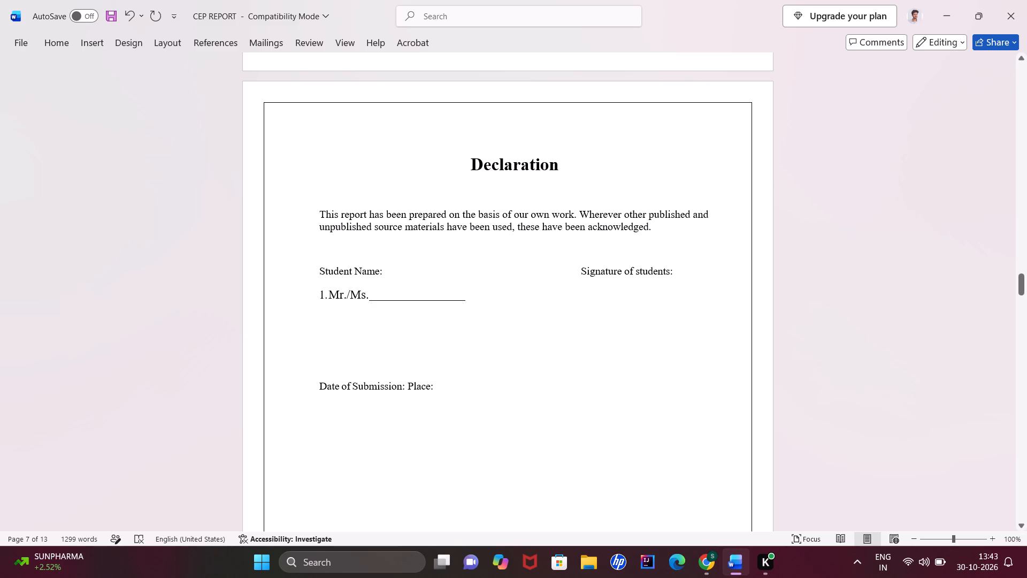
# Enter the student's full name after "Student Name:" on the Declaration page.
pyautogui.click(387, 273)
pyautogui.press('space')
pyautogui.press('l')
pyautogui.press('BackSpace')
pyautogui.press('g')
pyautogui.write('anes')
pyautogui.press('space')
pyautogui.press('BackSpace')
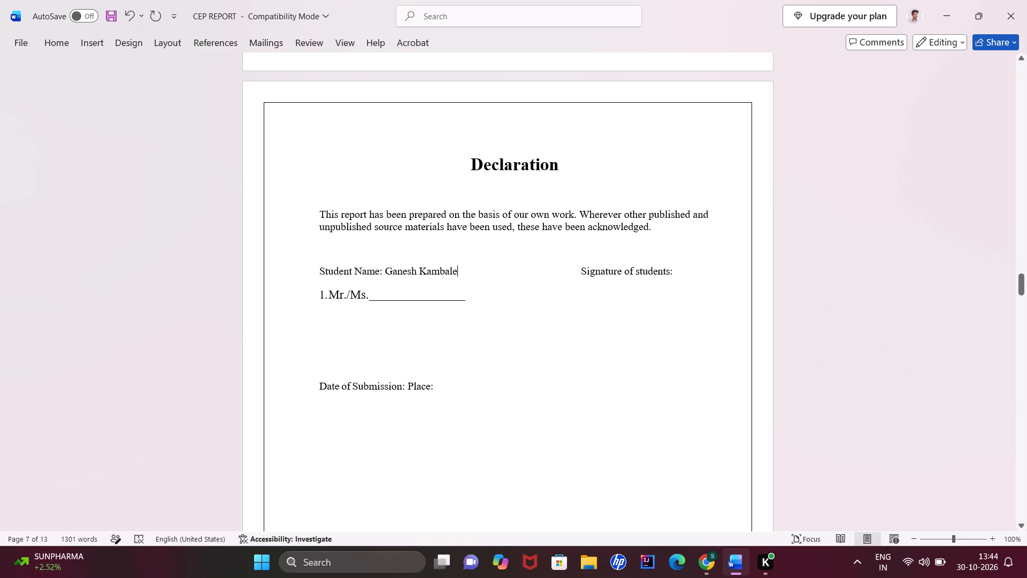
# Delete the remaining "1. Mr./Ms." line and the empty line it leaves below the student name.
pyautogui.moveTo(475, 300); pyautogui.dragTo(297, 314)
pyautogui.moveTo(297, 314); pyautogui.dragTo(322, 301)
pyautogui.moveTo(322, 301); pyautogui.dragTo(316, 296)
pyautogui.press('BackSpace')
pyautogui.press('BackSpace')
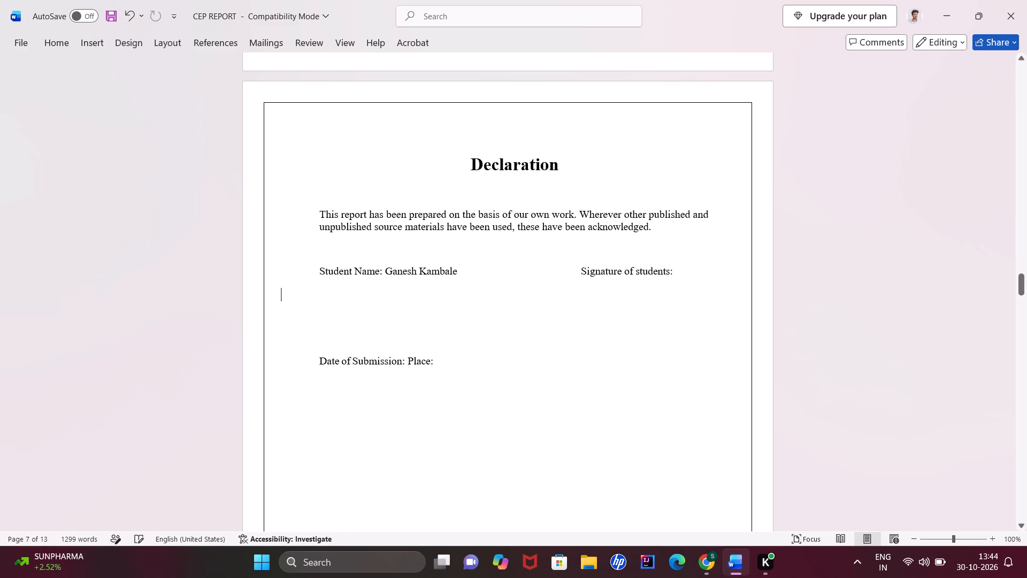
pyautogui.press('BackSpace')
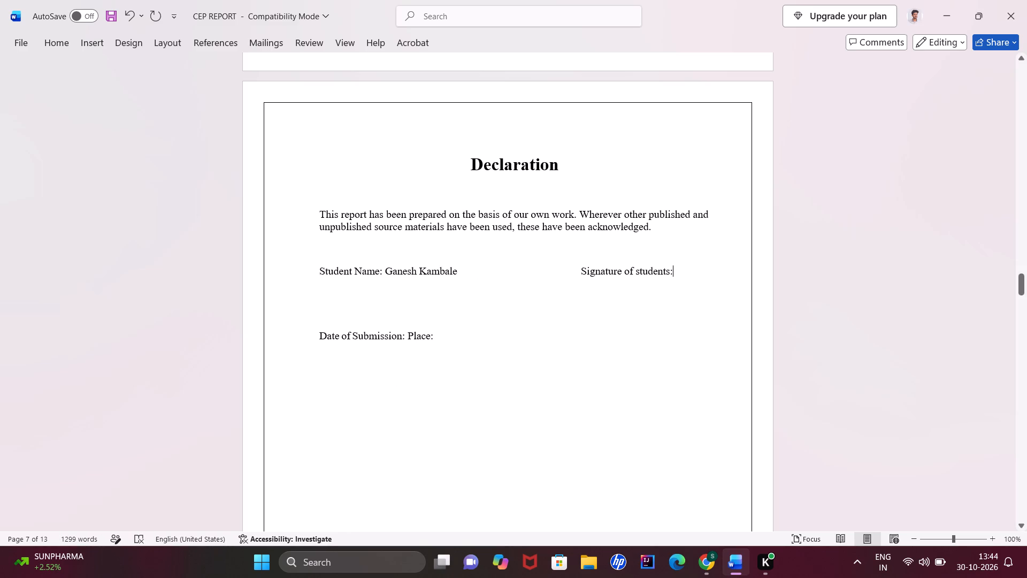
# Remove the extra blank space above "Date of Submission" and indent that line level with "Student Name".
pyautogui.click(320, 344)
pyautogui.press('BackSpace')
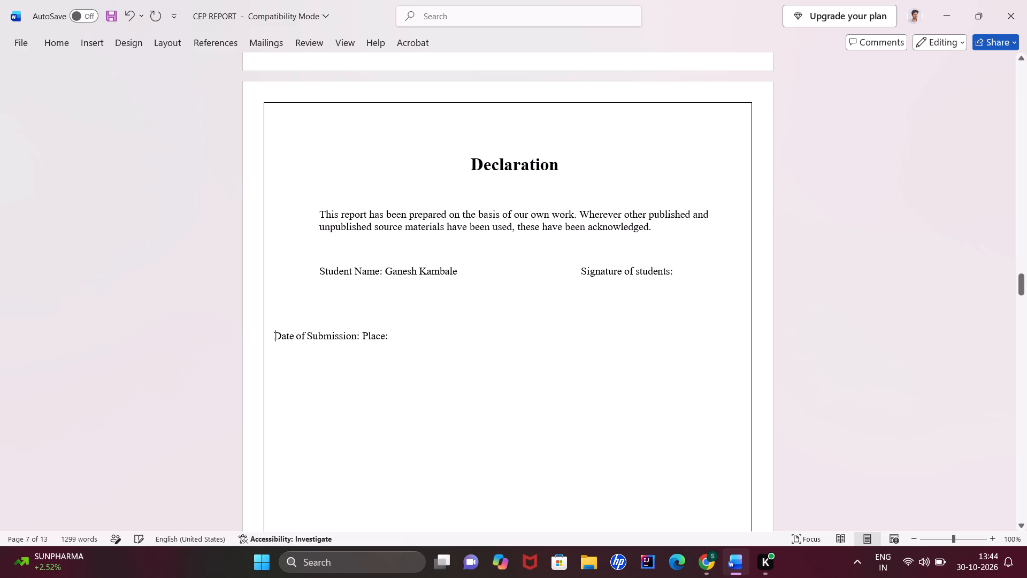
pyautogui.press('BackSpace')
pyautogui.press('BackSpace')
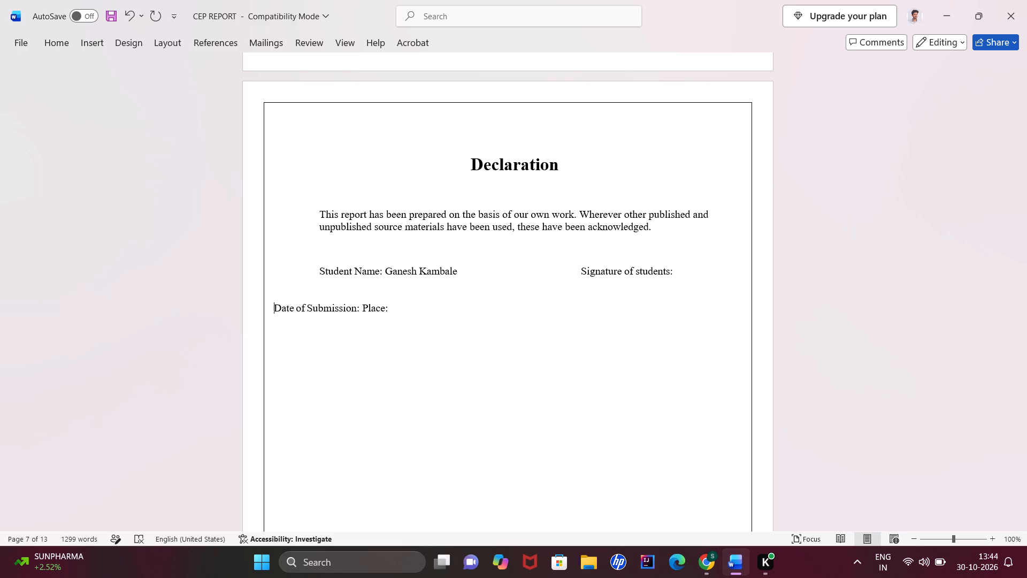
pyautogui.press('Tab')
pyautogui.press('Tab')
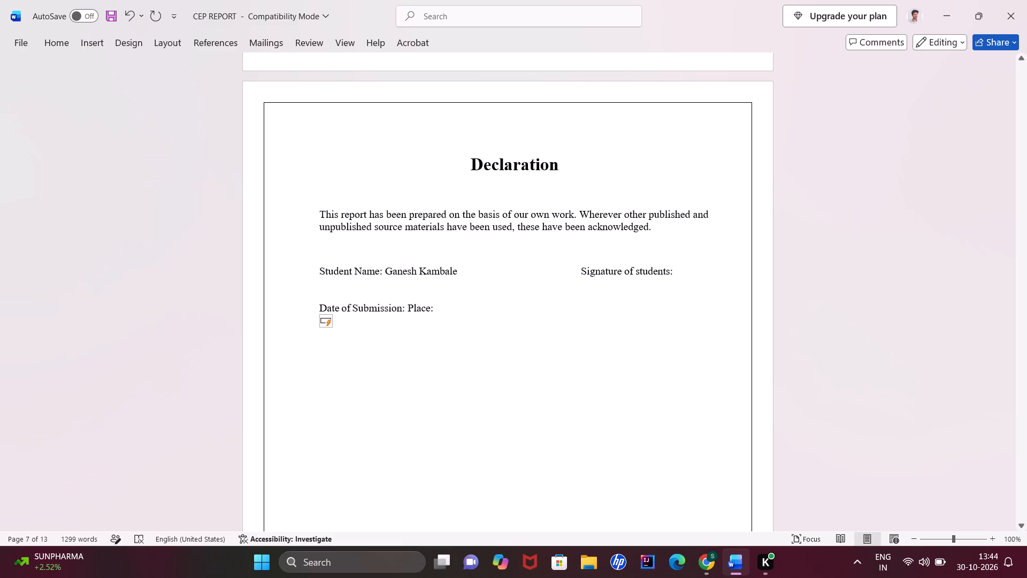
# Move "Place:" onto its own line below "Date of Submission:".
pyautogui.click(407, 309)
pyautogui.press('Return')
# Examine the Acknowledgement page, checking the font and size of its heading and its body paragraph.
pyautogui.scroll(-7, 407, 309)
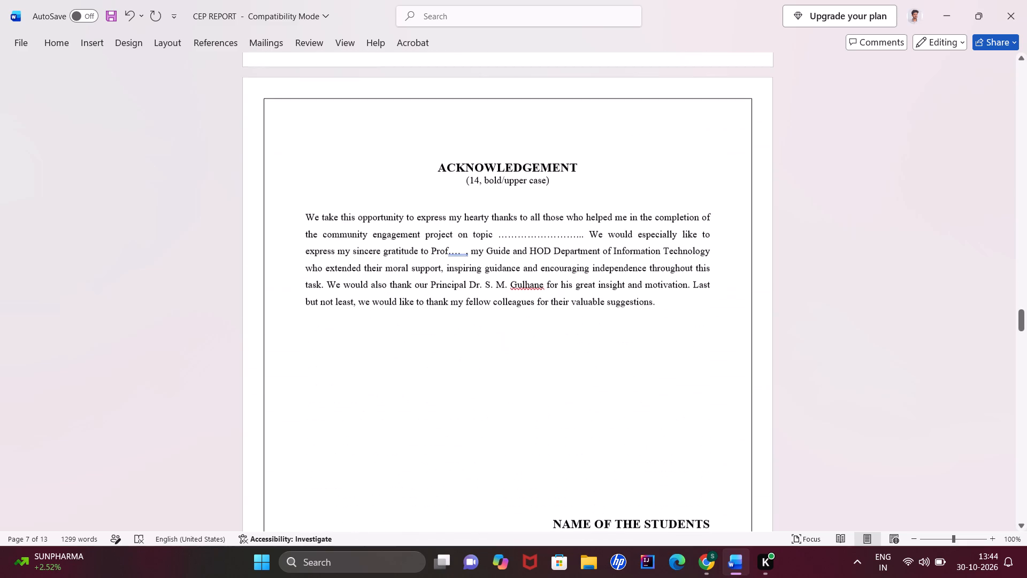
pyautogui.scroll(-1, 407, 309)
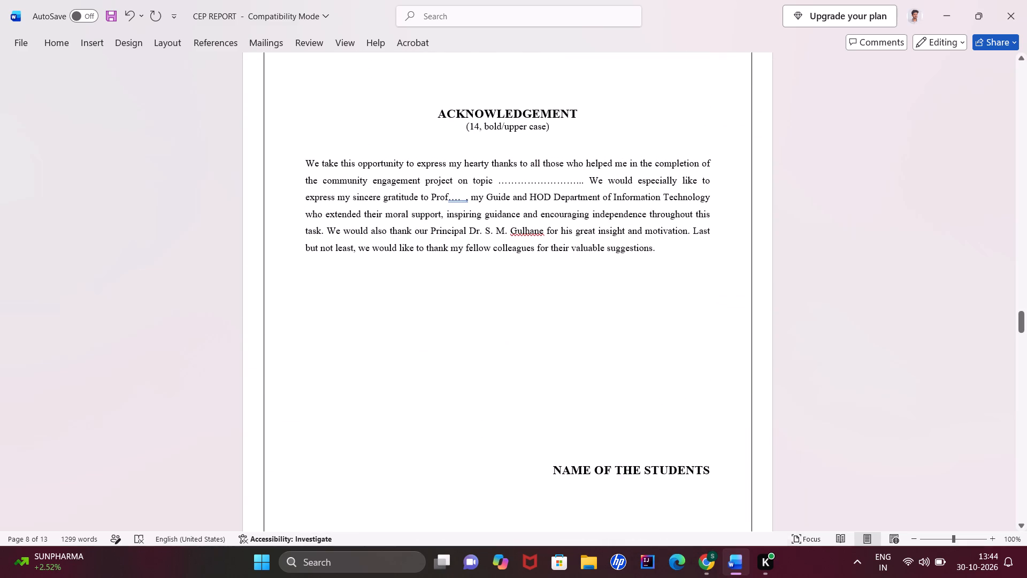
pyautogui.moveTo(578, 112); pyautogui.dragTo(552, 108)
pyautogui.moveTo(552, 108); pyautogui.dragTo(435, 113)
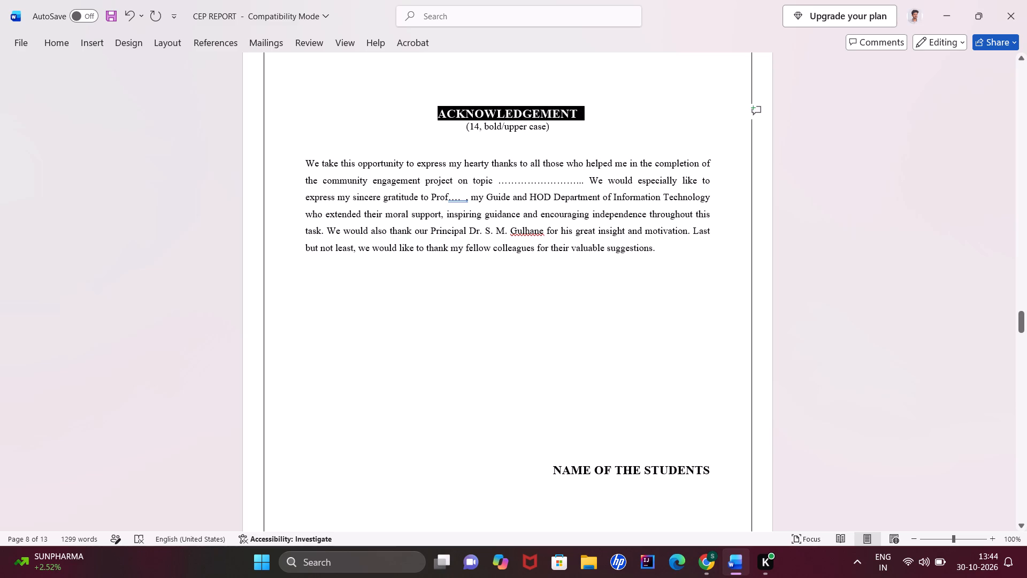
pyautogui.moveTo(435, 113); pyautogui.dragTo(434, 113)
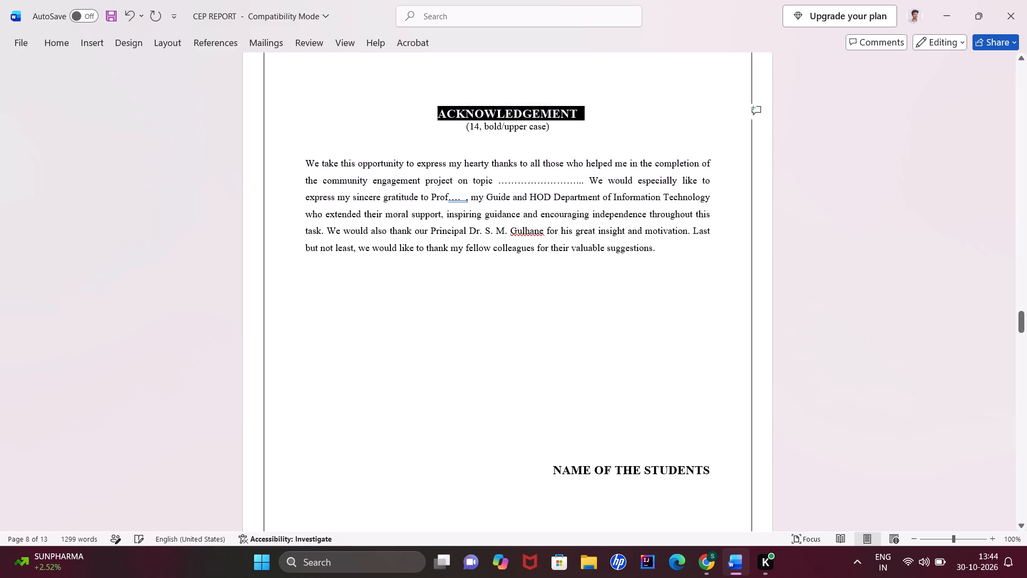
pyautogui.doubleClick(434, 162)
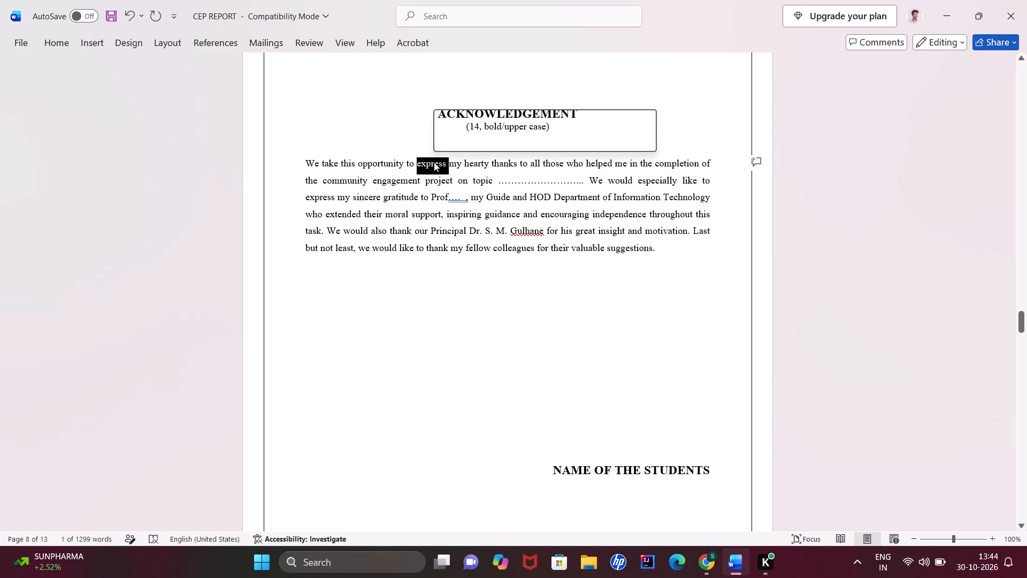
pyautogui.click(434, 162)
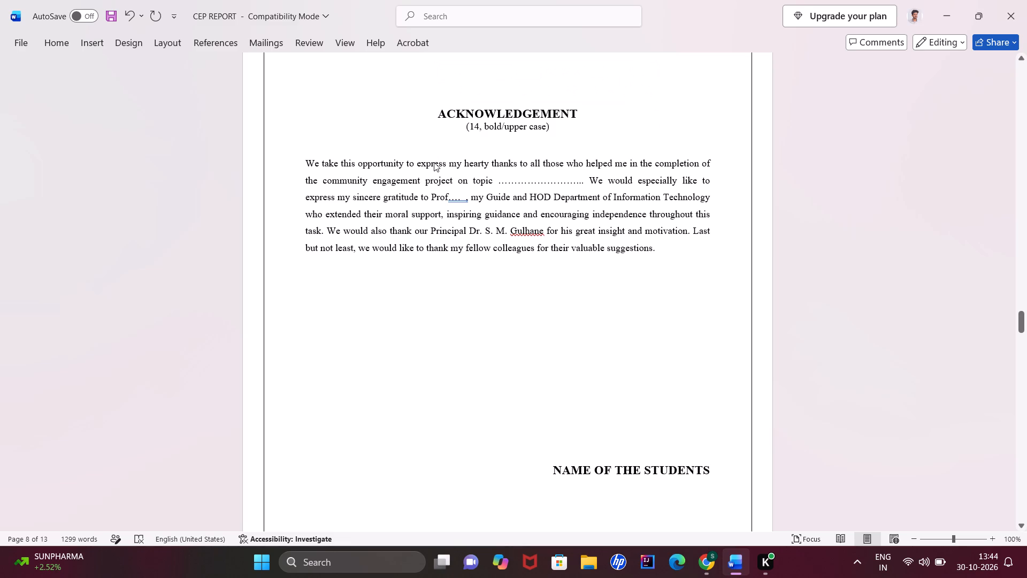
pyautogui.doubleClick(435, 165)
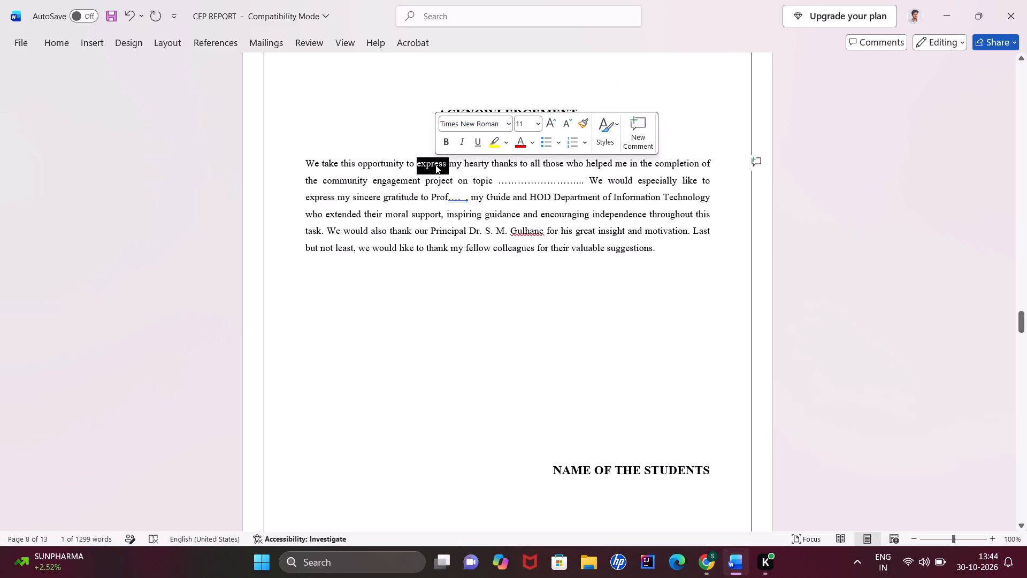
pyautogui.click(409, 103)
pyautogui.doubleClick(446, 112)
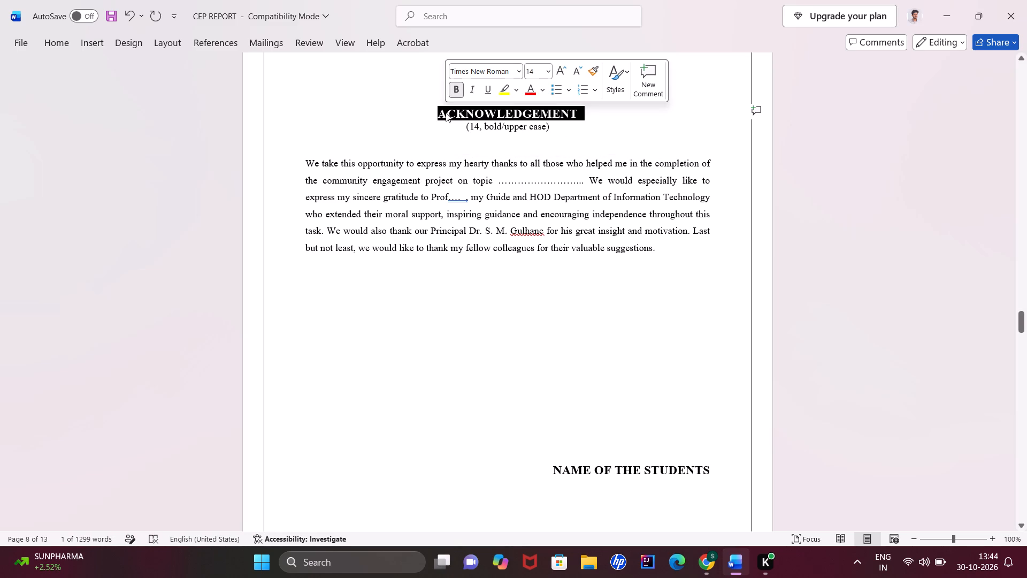
pyautogui.click(424, 126)
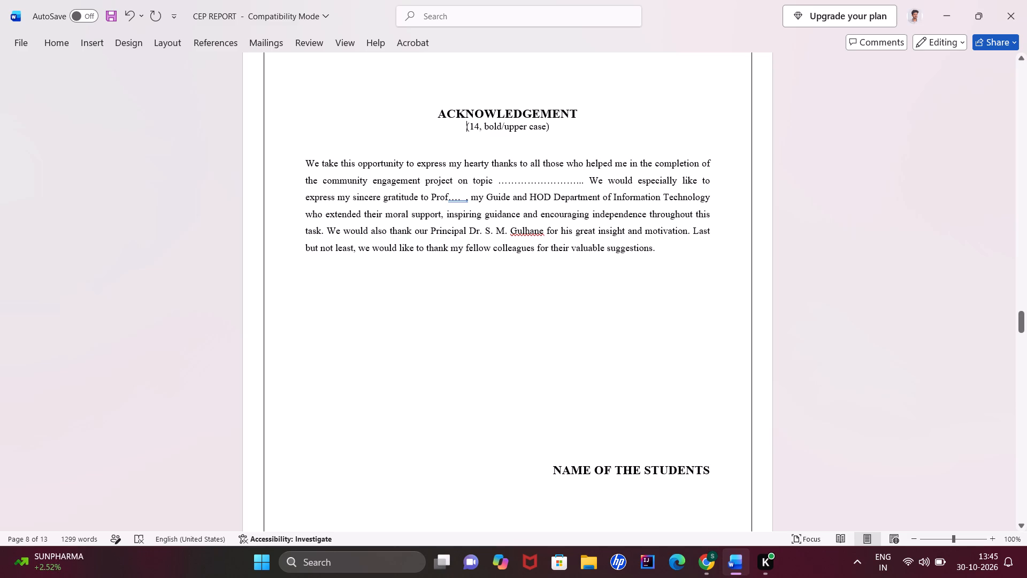
pyautogui.scroll(1, 471, 219)
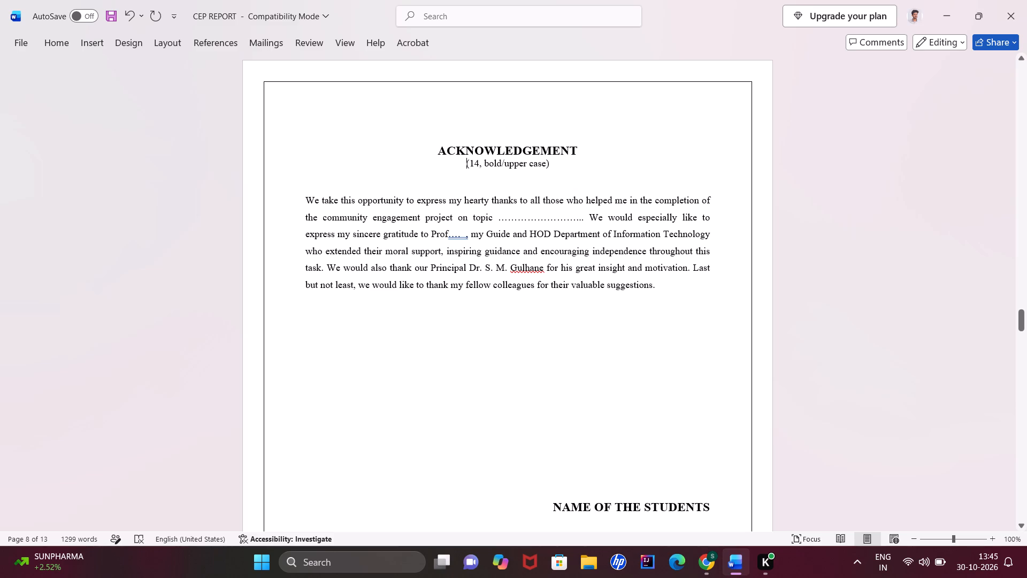
# Add a closing single quotation mark after the project title "COLLEGE GENERAL STORE WEBSITE" on the Savitribai Phule Pune University certificate.
pyautogui.scroll(2, 563, 284)
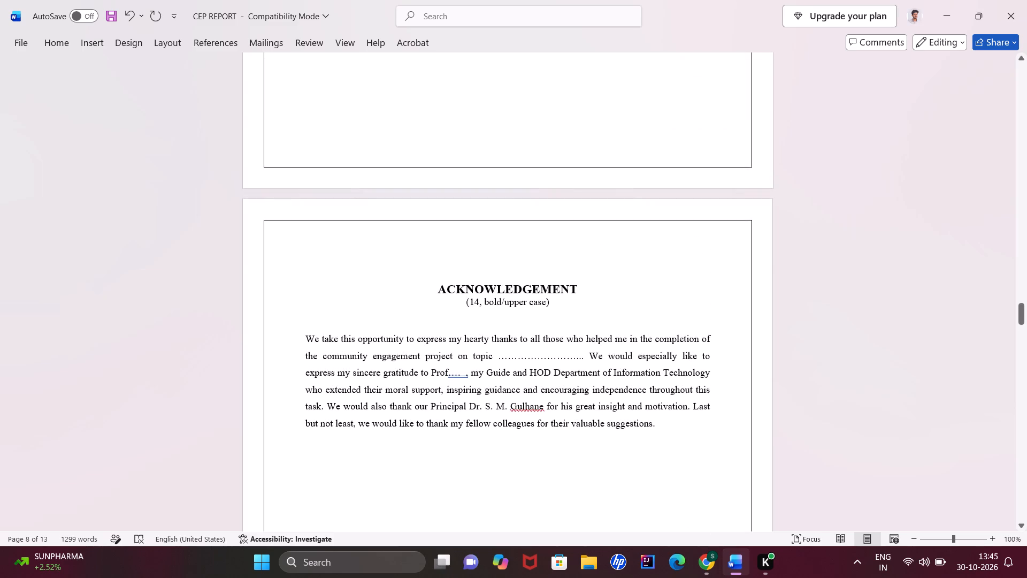
pyautogui.scroll(2, 563, 284)
pyautogui.hscroll(1, 563, 284)
pyautogui.scroll(6, 563, 284)
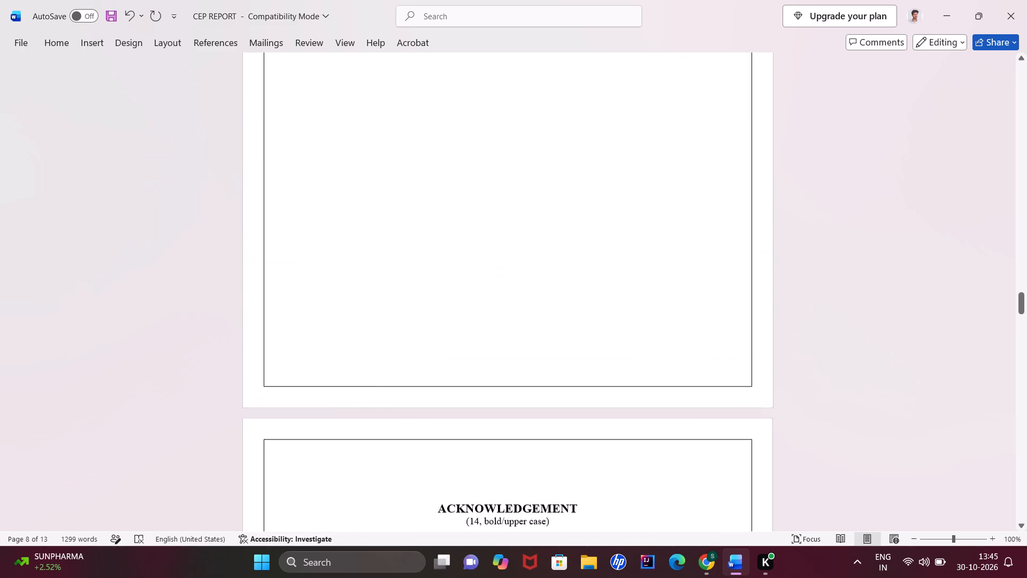
pyautogui.scroll(13, 563, 284)
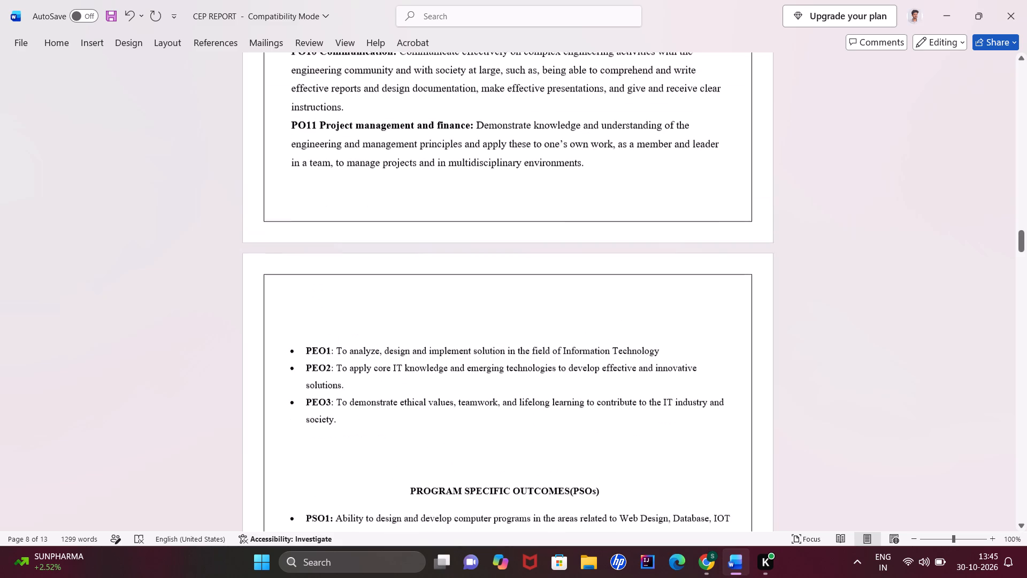
pyautogui.scroll(10, 563, 284)
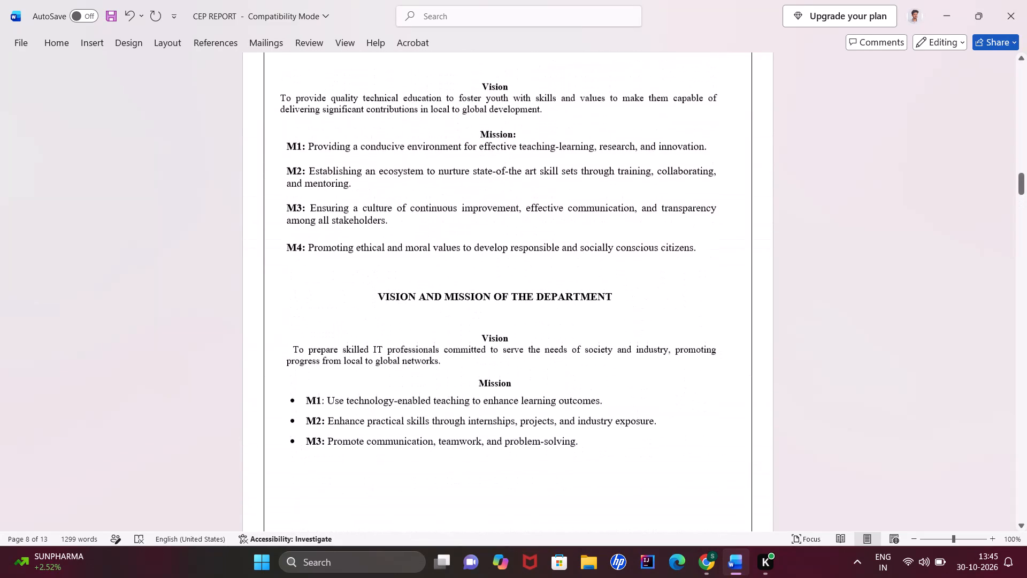
pyautogui.scroll(8, 539, 258)
pyautogui.scroll(-1, 539, 258)
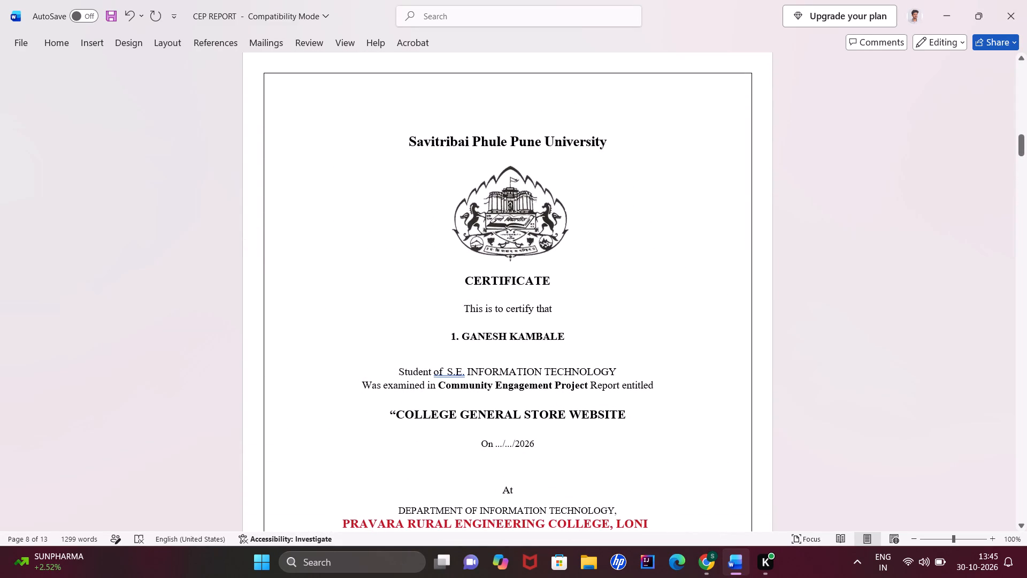
pyautogui.scroll(-1, 566, 355)
pyautogui.click(630, 337)
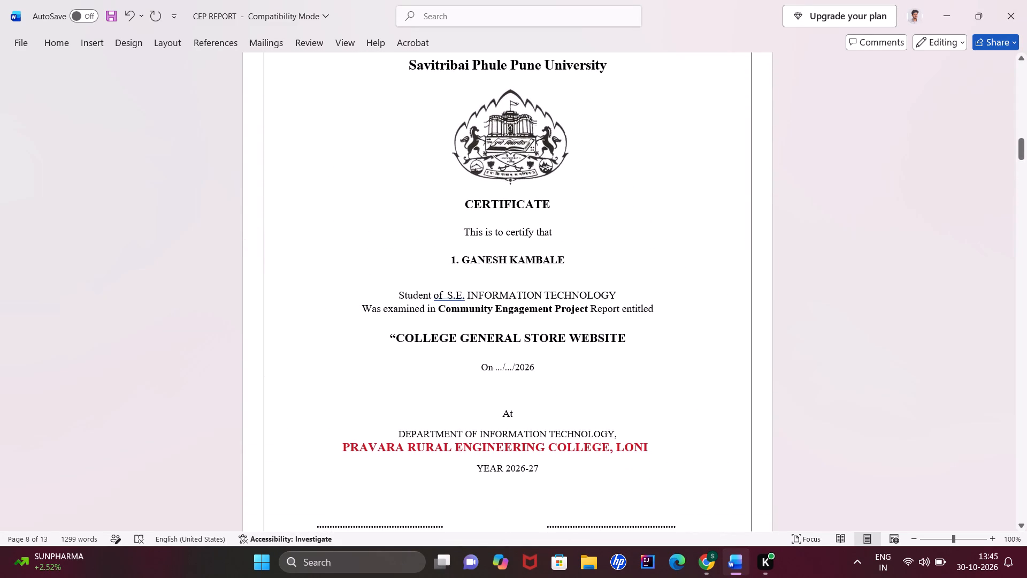
pyautogui.press("'")
# Remove the dotted placeholder after "project on topic" in the Acknowledgement paragraph, keeping the word "topic" and a space after it.
pyautogui.scroll(-1, 630, 337)
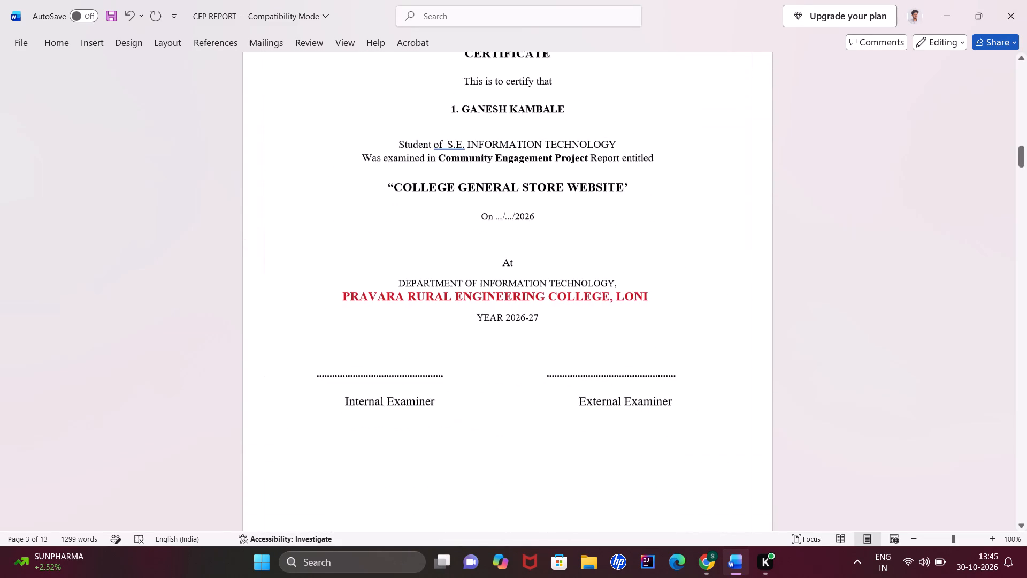
pyautogui.scroll(-8, 630, 337)
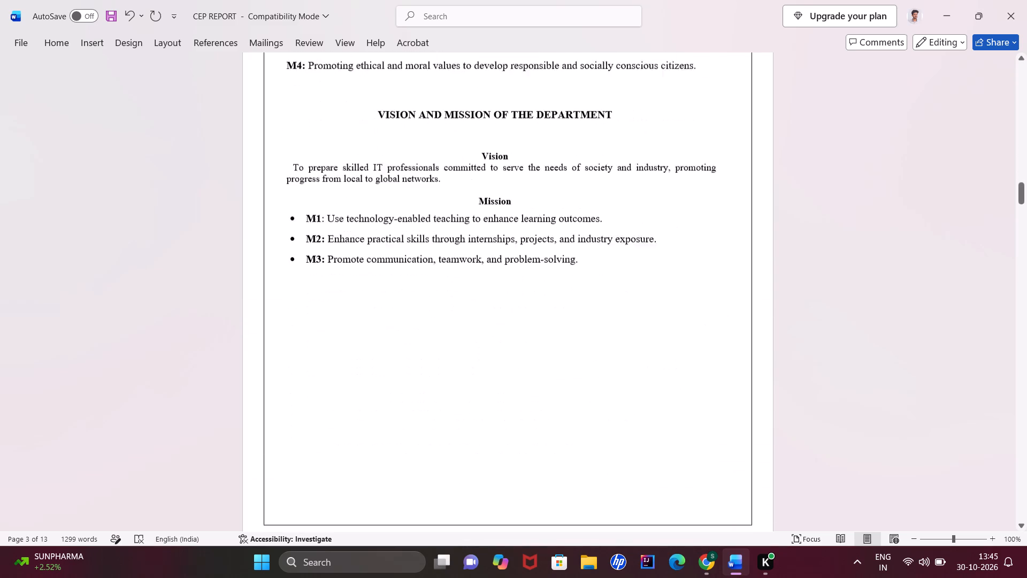
pyautogui.scroll(-11, 630, 337)
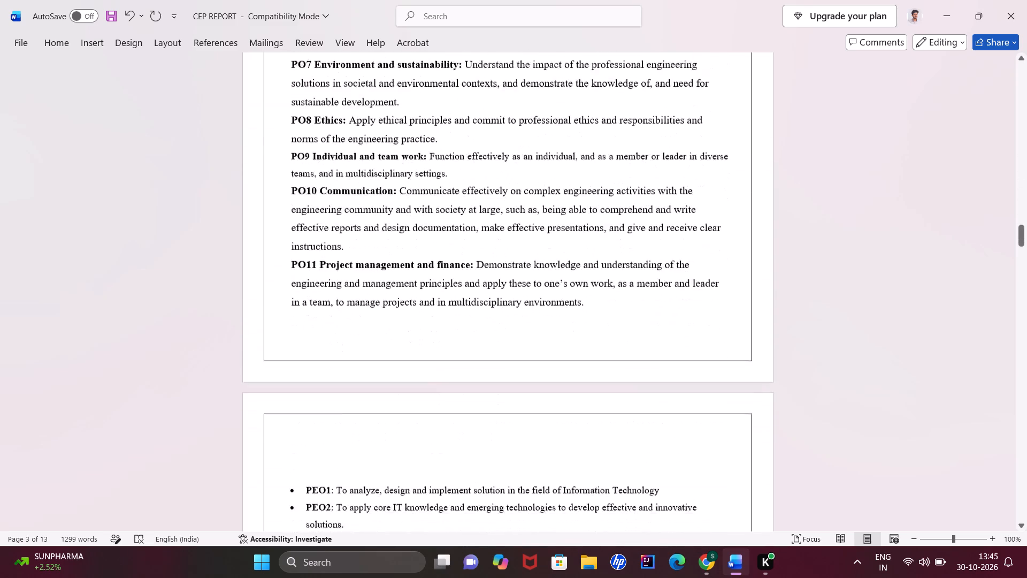
pyautogui.scroll(-20, 630, 337)
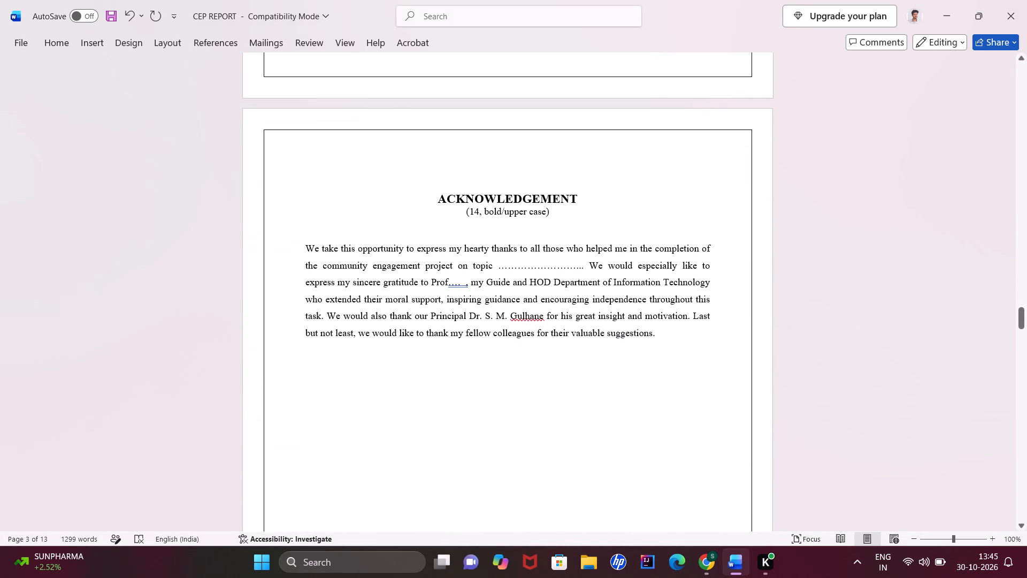
pyautogui.click(584, 264)
pyautogui.press('BackSpace')
pyautogui.press('BackSpace')
pyautogui.press('BackSpace')
pyautogui.press('BackSpace')
pyautogui.press('BackSpace')
pyautogui.press('BackSpace')
pyautogui.press('BackSpace')
pyautogui.press('BackSpace')
pyautogui.press('BackSpace')
pyautogui.press('BackSpace')
pyautogui.press('BackSpace')
pyautogui.press('BackSpace')
pyautogui.press('BackSpace')
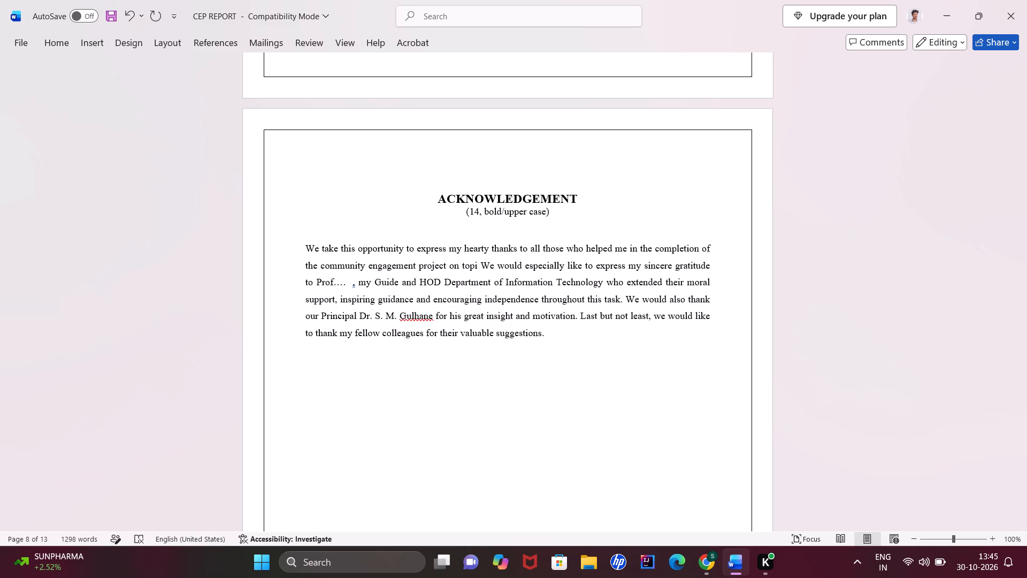
pyautogui.hotkey('ctrl', 'z')
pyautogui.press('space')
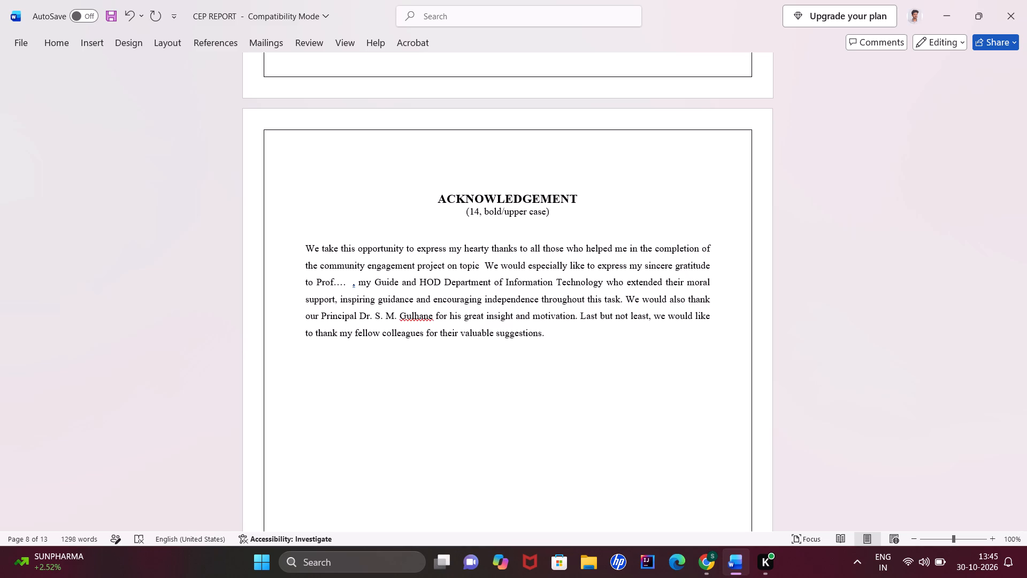
# Enter the project title “COLLEGE GANERAL STORE WEBSITE’ in quotation marks after "topic" in the Acknowledgement paragraph.
pyautogui.press("'")
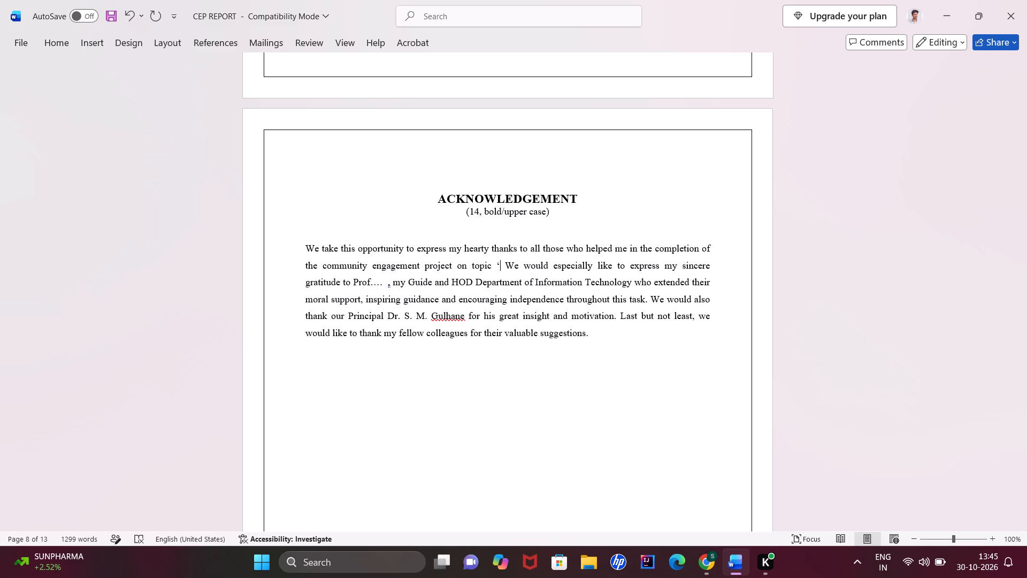
pyautogui.press('BackSpace')
pyautogui.hotkey('shift', '"')
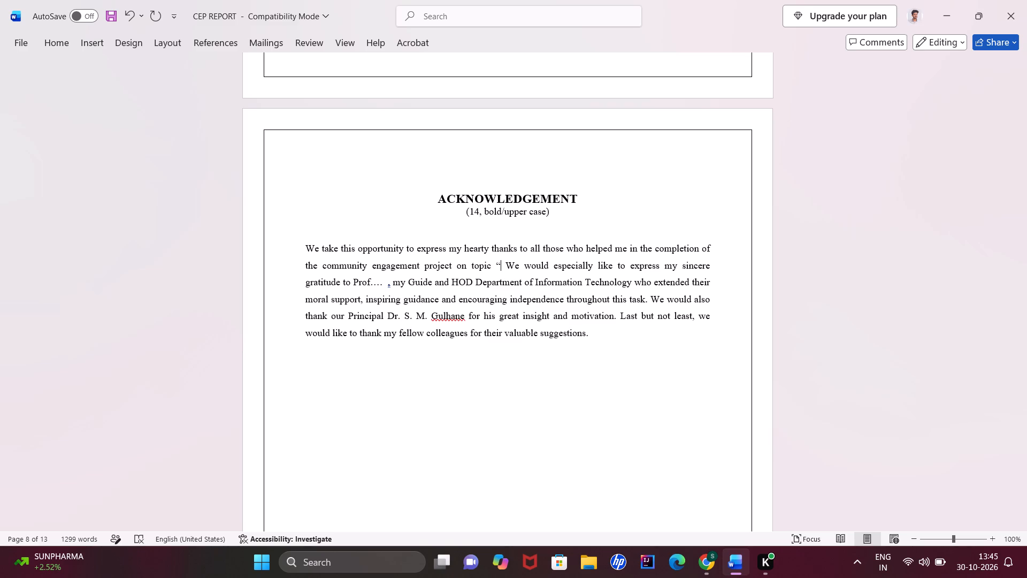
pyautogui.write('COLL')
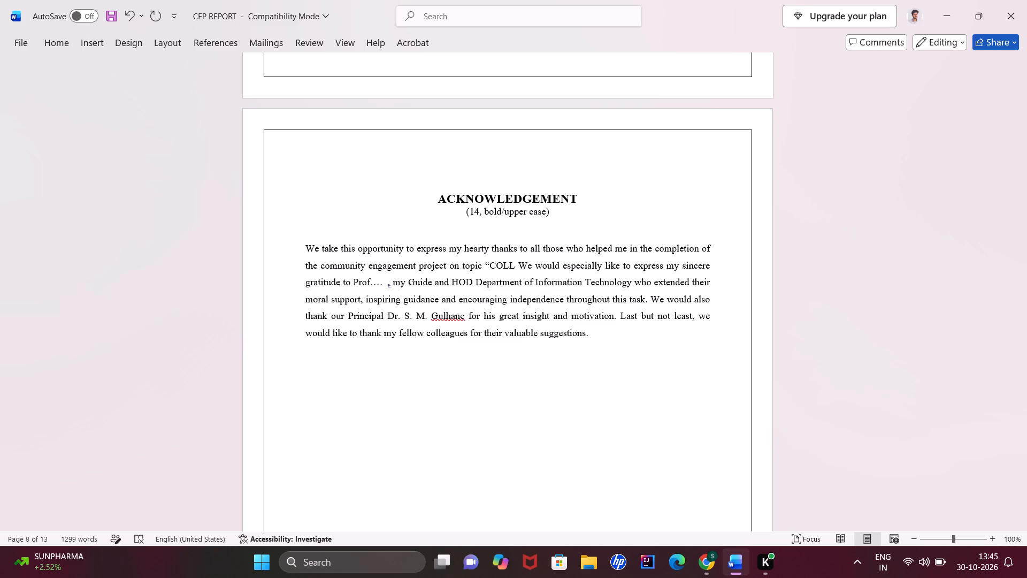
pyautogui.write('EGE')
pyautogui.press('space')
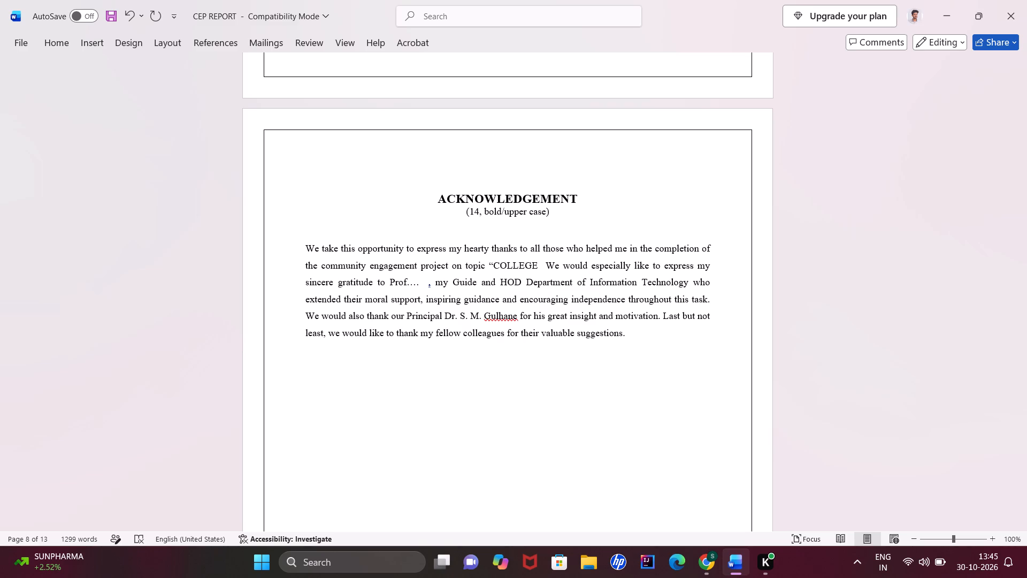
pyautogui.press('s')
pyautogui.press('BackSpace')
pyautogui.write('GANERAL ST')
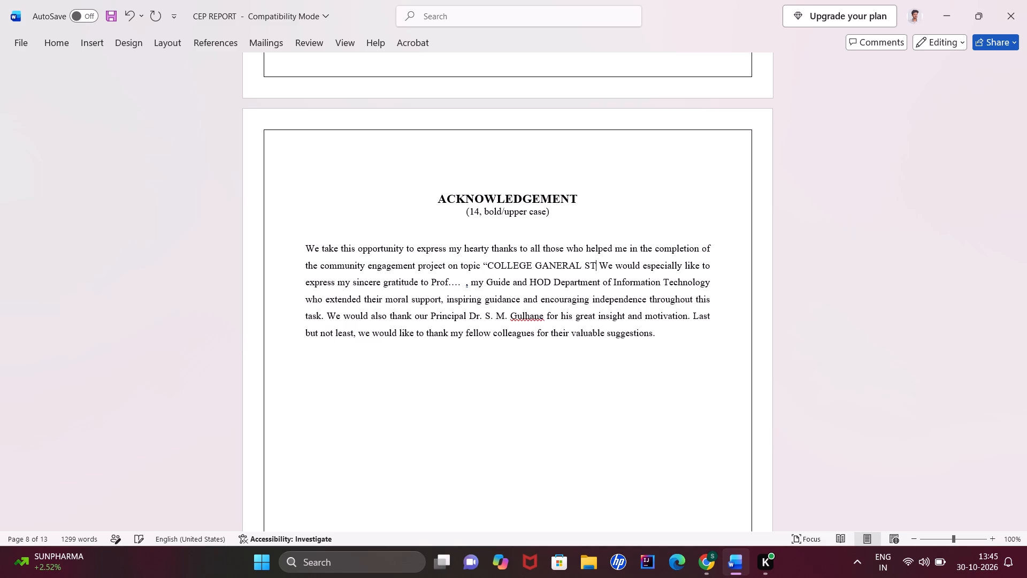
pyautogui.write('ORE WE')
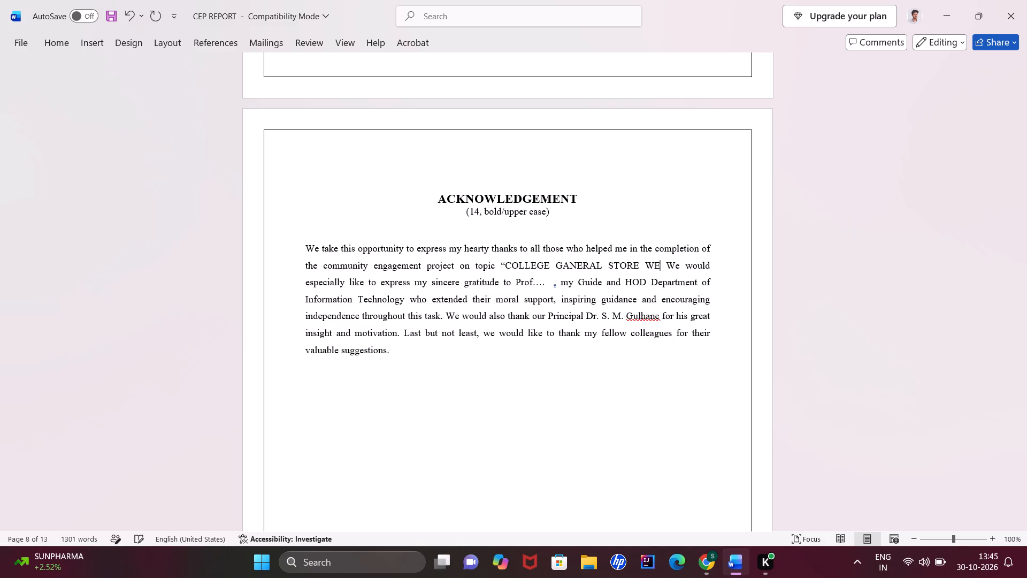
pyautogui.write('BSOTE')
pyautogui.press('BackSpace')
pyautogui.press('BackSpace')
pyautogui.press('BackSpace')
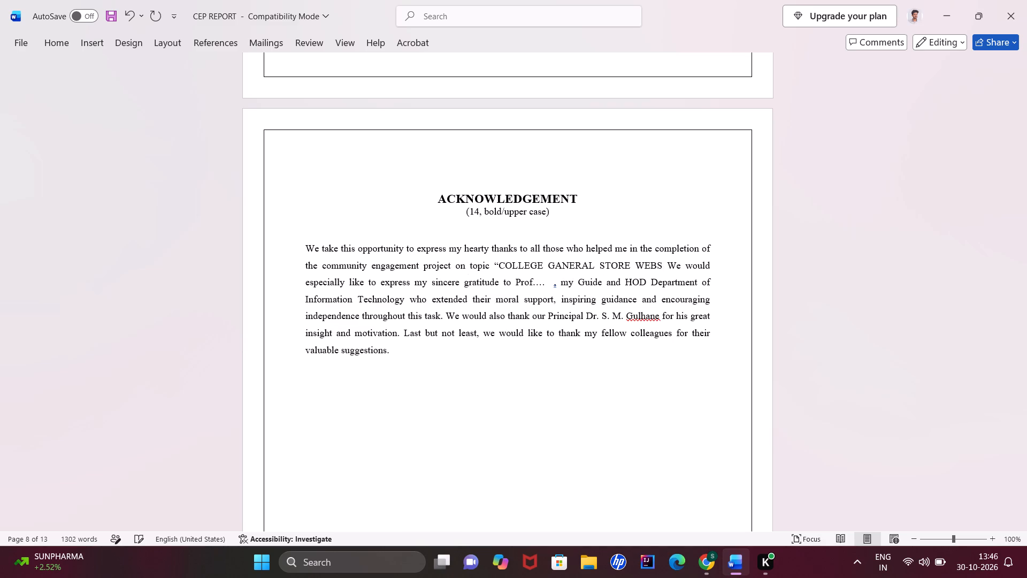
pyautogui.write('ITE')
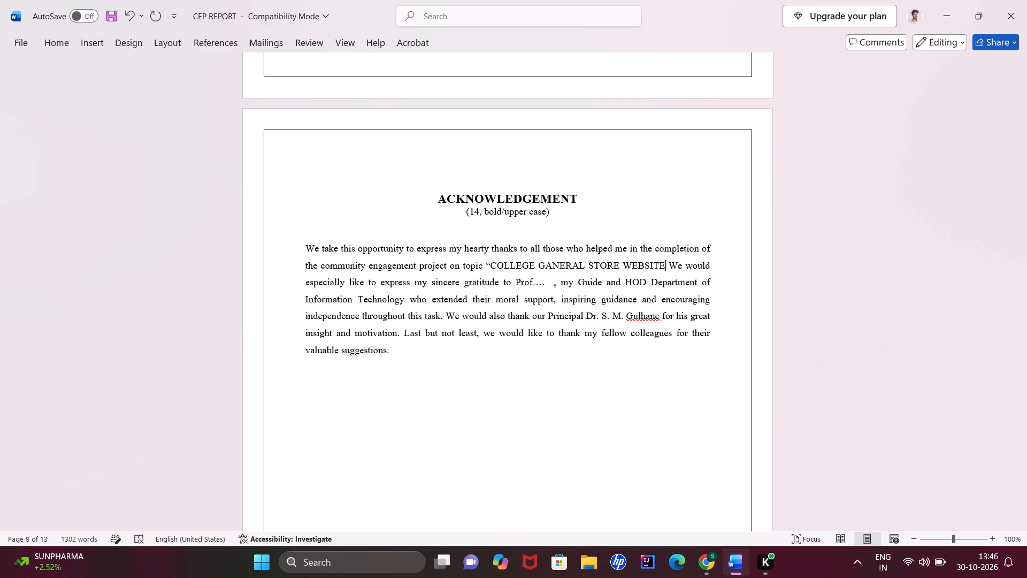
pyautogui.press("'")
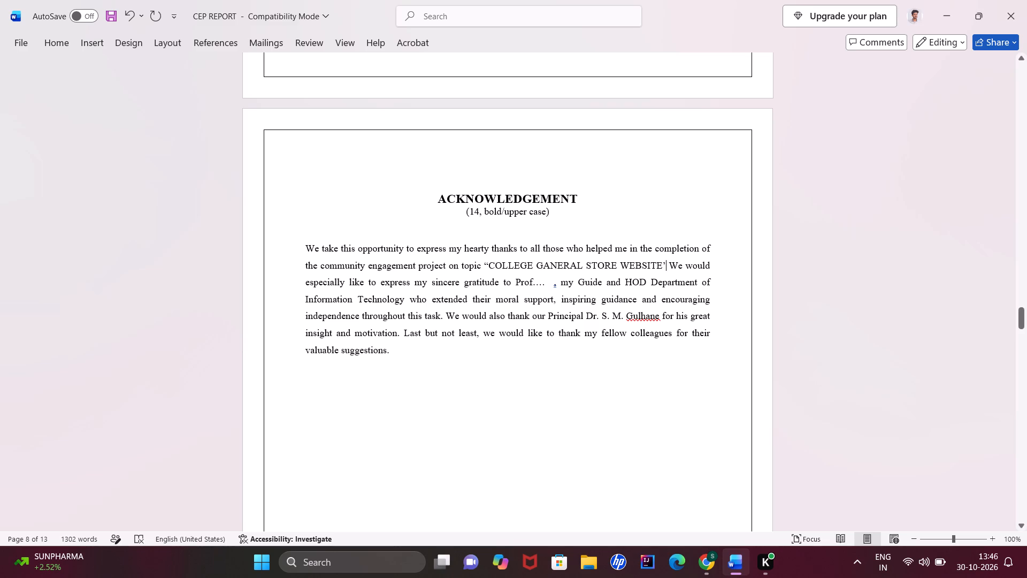
# Delete the formatting note "(14, bold/upper case)" below the ACKNOWLEDGEMENT heading.
pyautogui.moveTo(545, 283); pyautogui.dragTo(499, 187)
pyautogui.scroll(1, 499, 187)
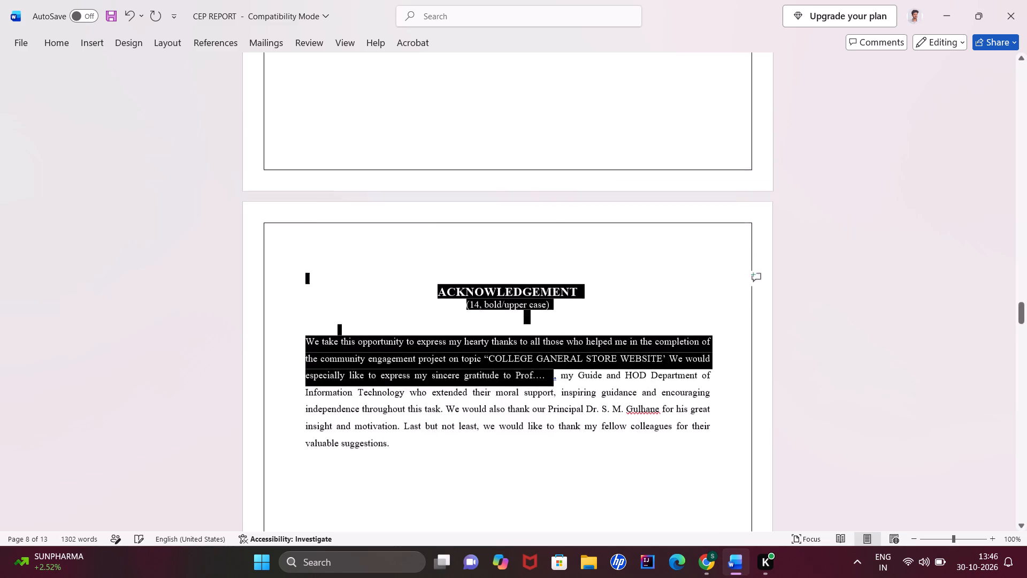
pyautogui.scroll(1, 499, 187)
pyautogui.click(471, 292)
pyautogui.scroll(1, 471, 292)
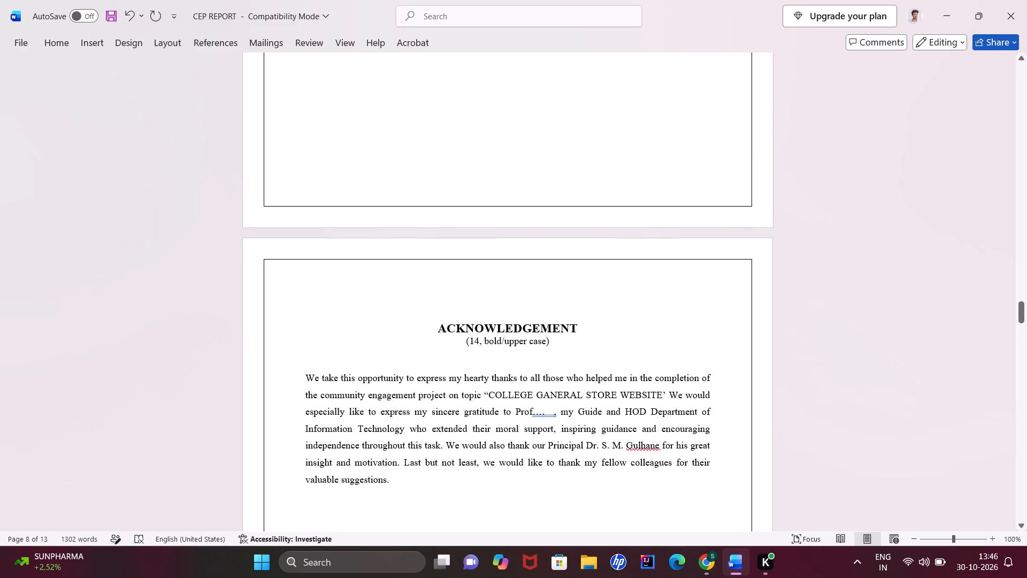
pyautogui.moveTo(564, 341); pyautogui.dragTo(463, 345)
pyautogui.press('BackSpace')
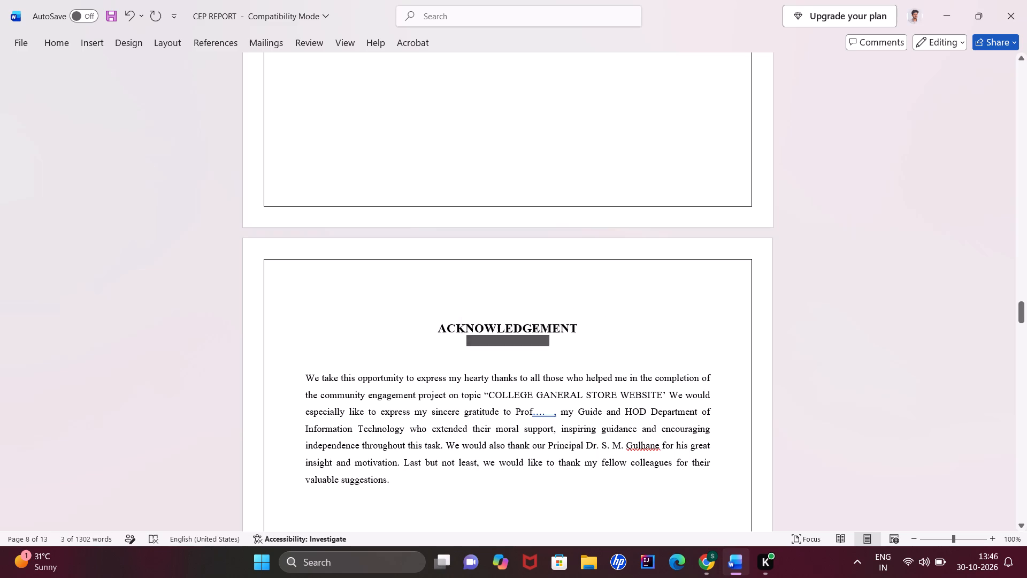
# Look up the guide's name above "GUIDE" in the signature area of the first certificate.
pyautogui.scroll(9, 463, 345)
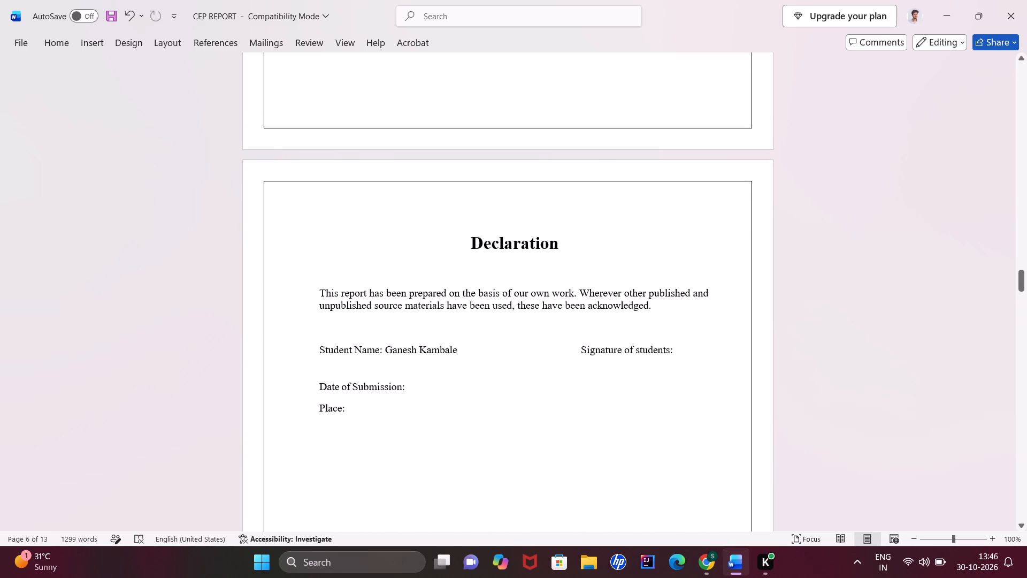
pyautogui.scroll(11, 463, 345)
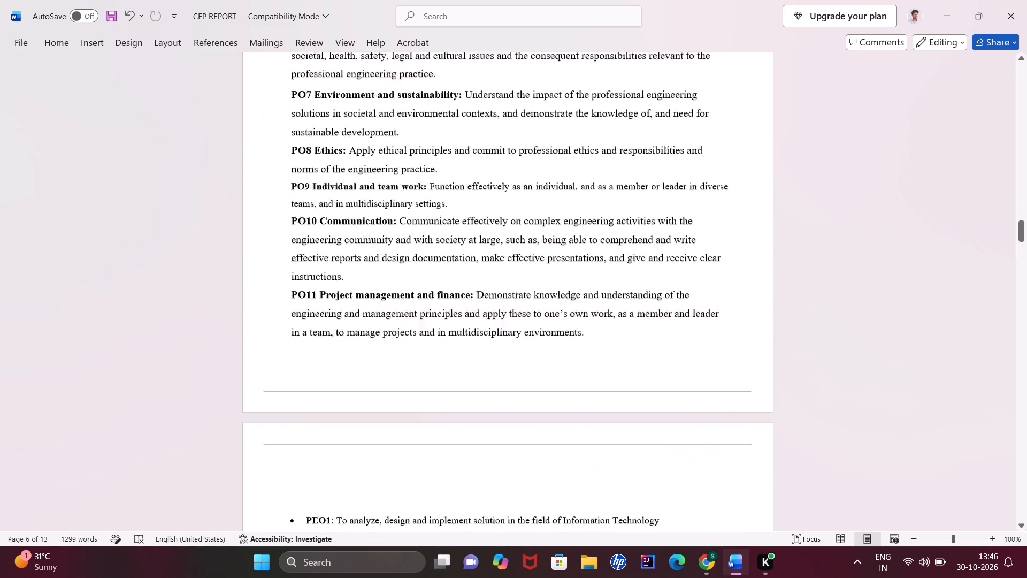
pyautogui.scroll(12, 463, 345)
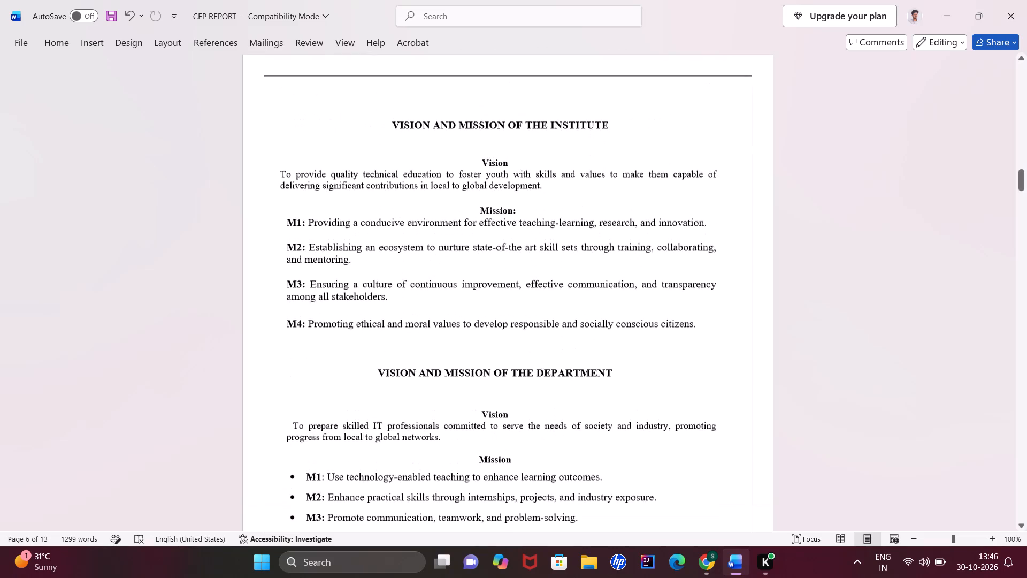
pyautogui.scroll(6, 463, 345)
pyautogui.click(463, 345)
pyautogui.scroll(1, 461, 345)
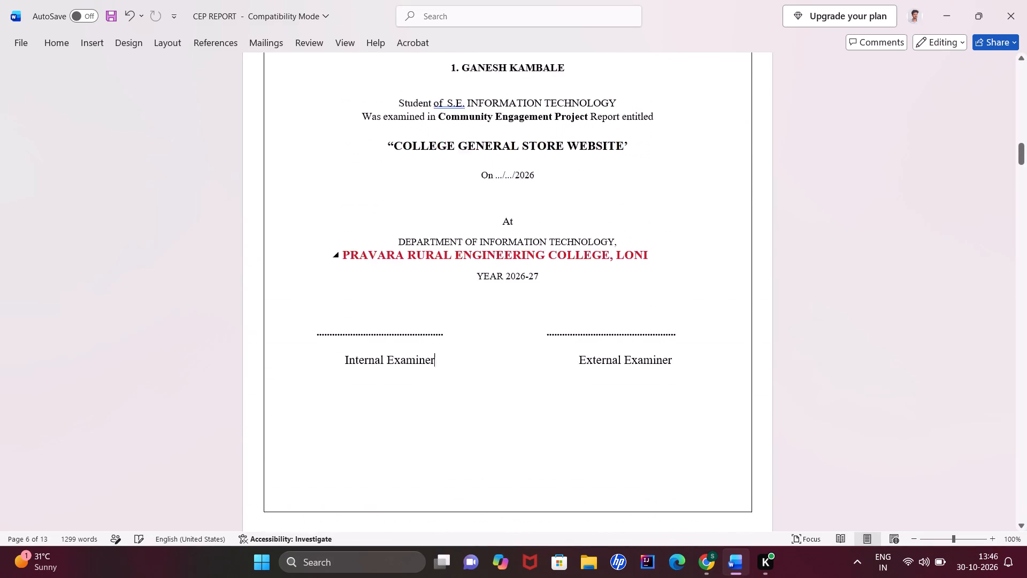
pyautogui.scroll(4, 461, 345)
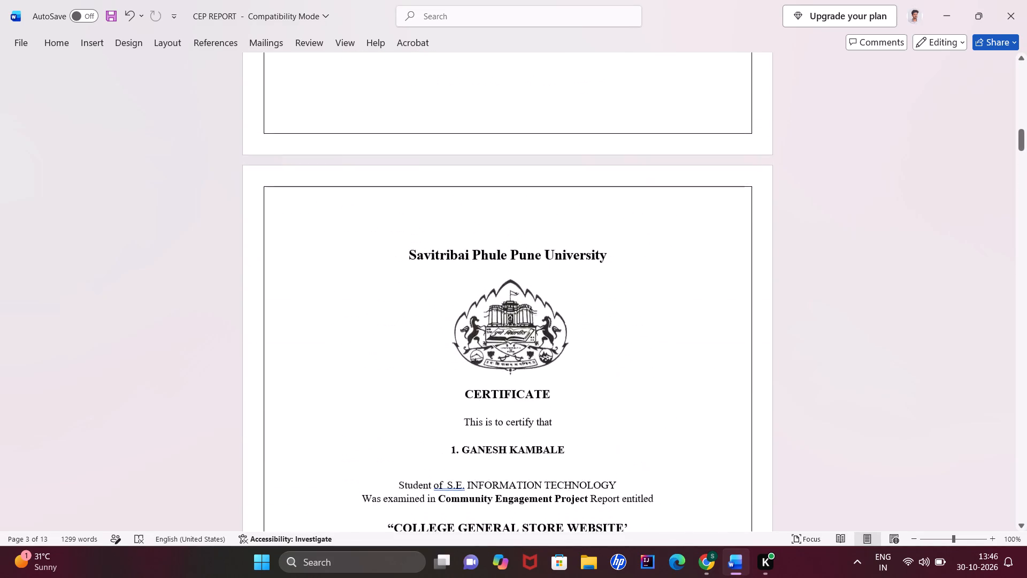
pyautogui.scroll(2, 461, 345)
pyautogui.moveTo(440, 203); pyautogui.dragTo(378, 207)
pyautogui.click(476, 268)
# Remove the dotted placeholder after "Prof" in the Acknowledgement paragraph, leaving a space before the comma.
pyautogui.scroll(-2, 476, 268)
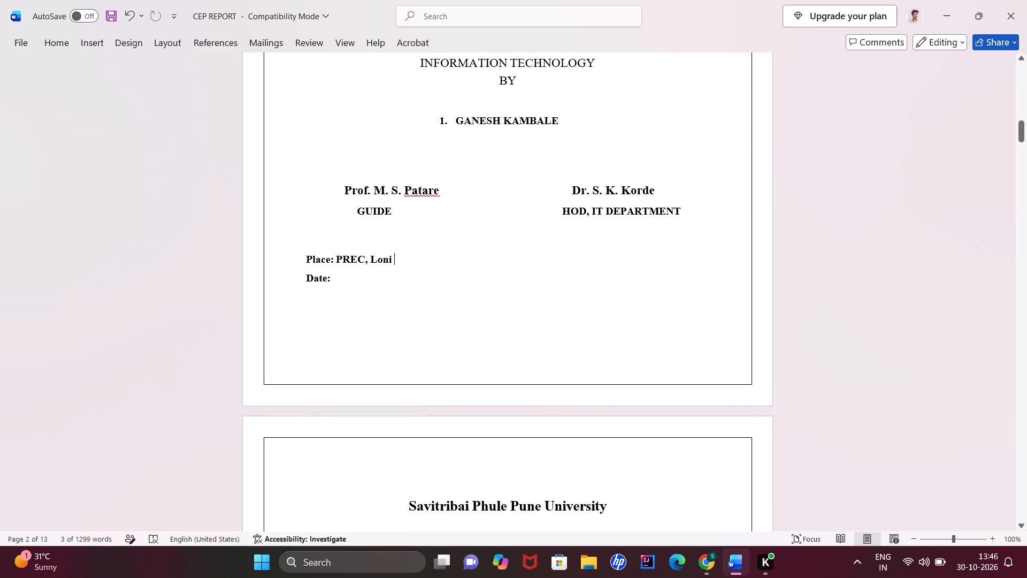
pyautogui.scroll(-17, 476, 268)
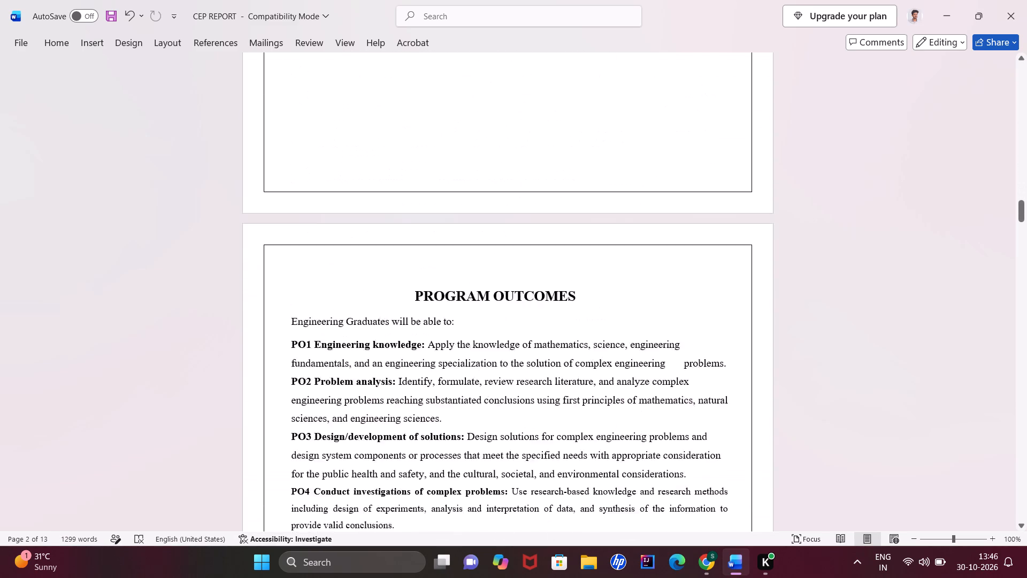
pyautogui.scroll(-17, 476, 268)
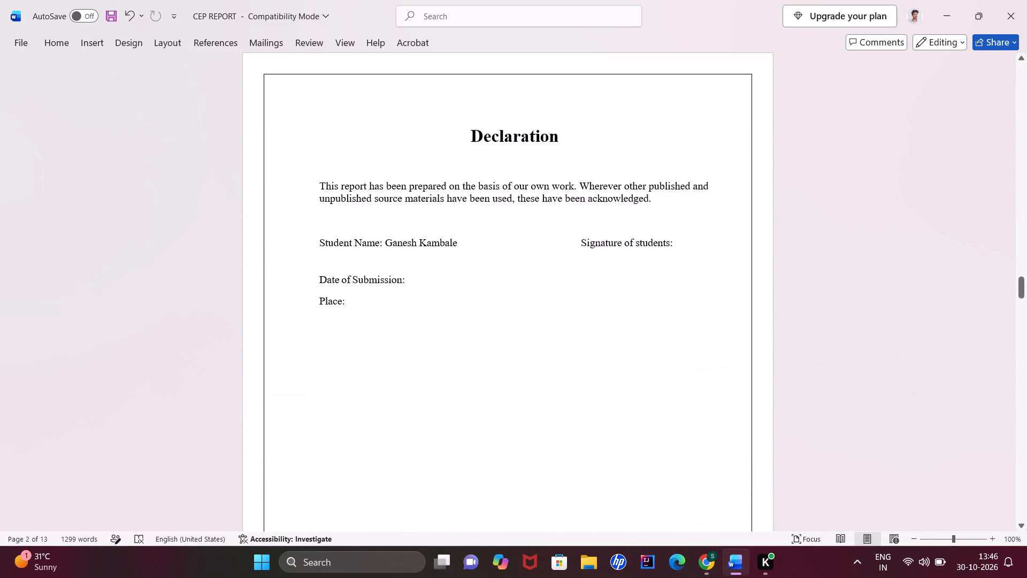
pyautogui.scroll(-11, 476, 268)
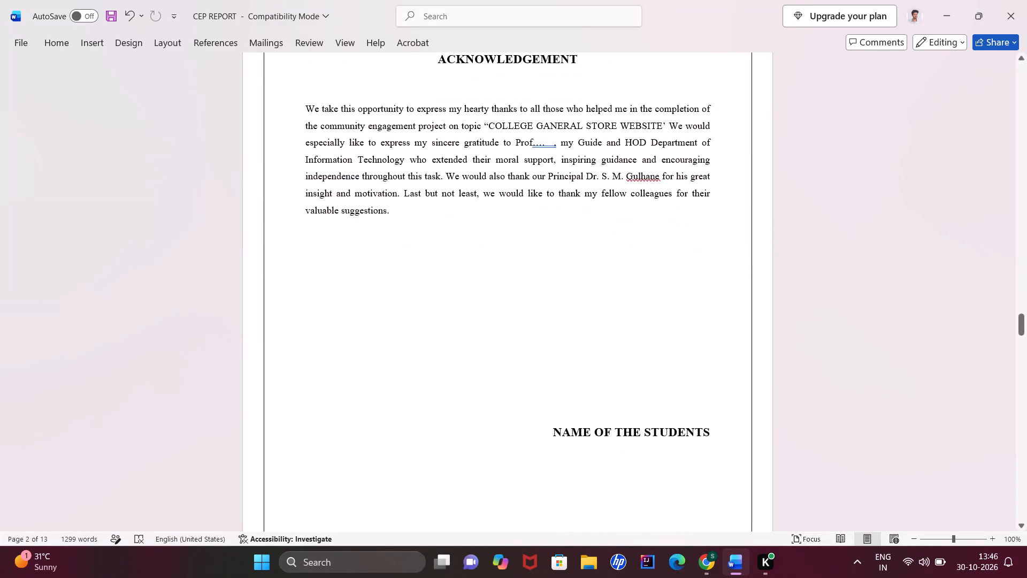
pyautogui.click(555, 141)
pyautogui.press('BackSpace')
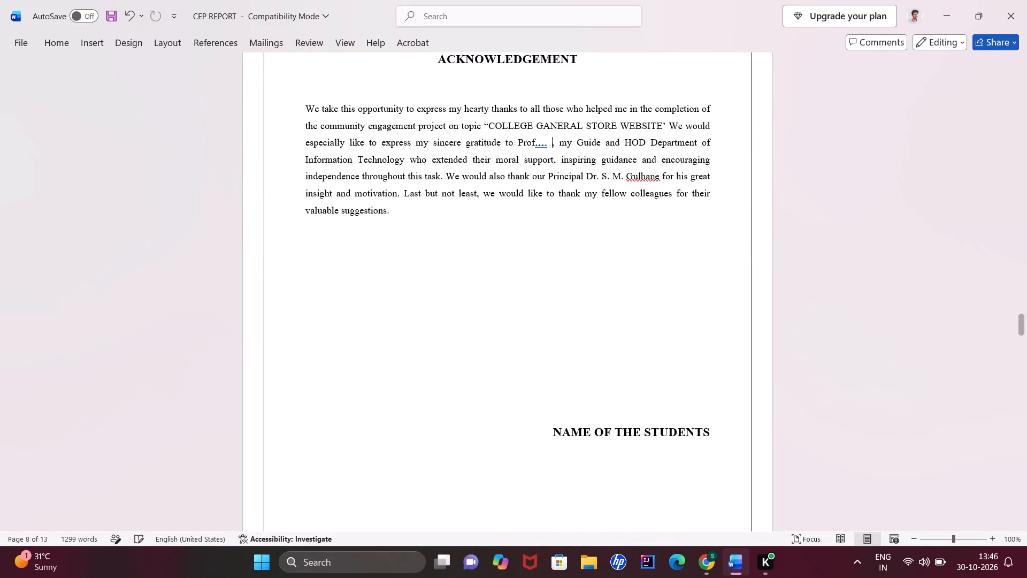
pyautogui.press('BackSpace')
pyautogui.press('BackSpace')
pyautogui.press('BackSpace')
pyautogui.press('BackSpace')
pyautogui.hotkey('ctrl', 'z')
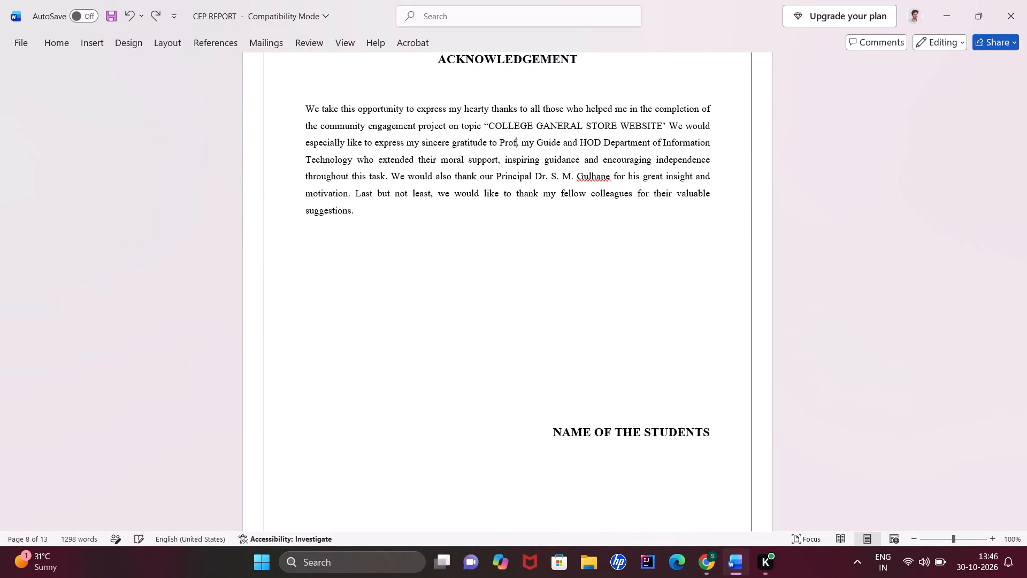
pyautogui.hotkey('ctrl', 'z')
pyautogui.press('BackSpace')
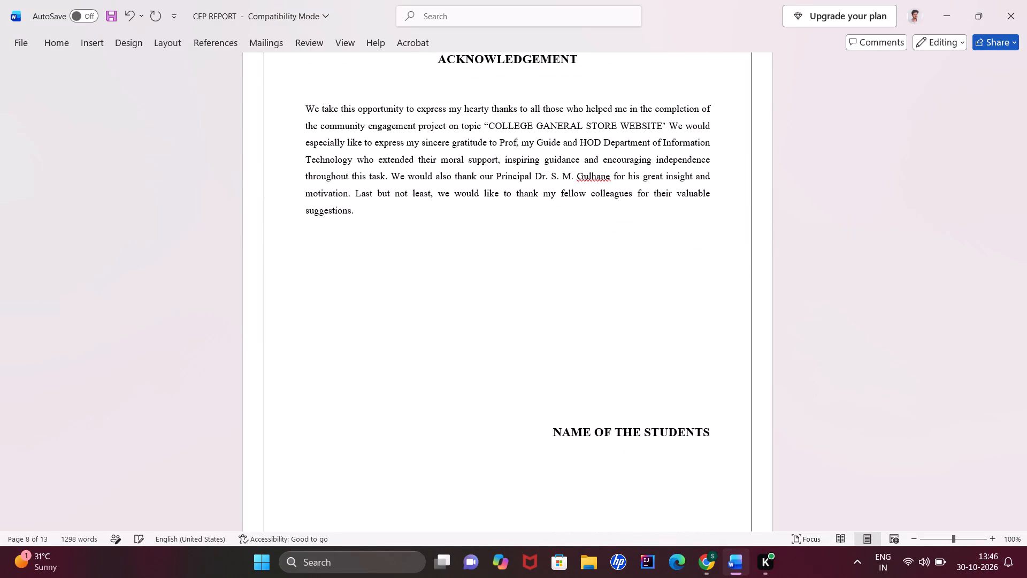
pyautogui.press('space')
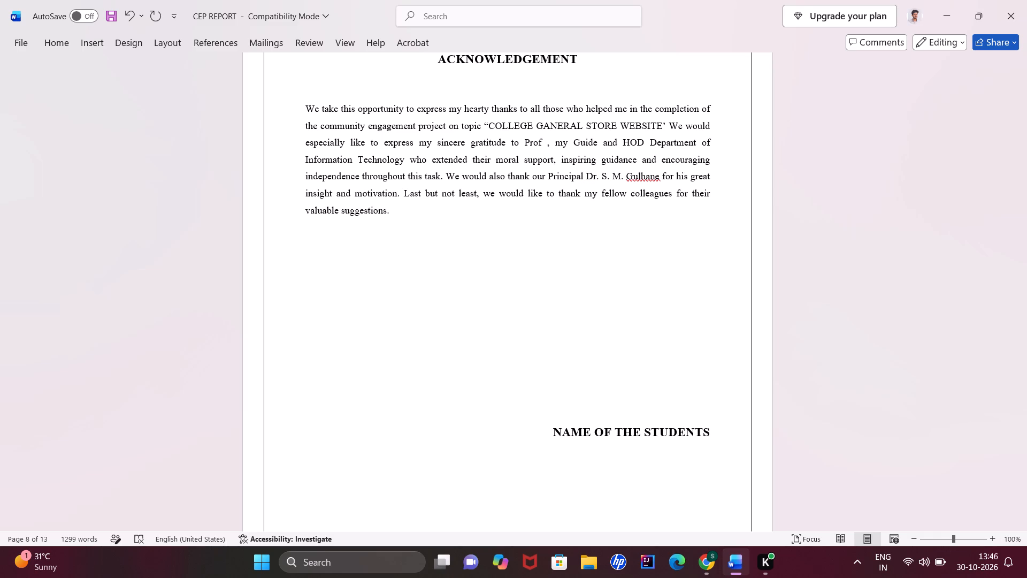
# Enter the guide's initials and surname in capitals, followed by "MAM", after "Prof" in the Acknowledgement paragraph.
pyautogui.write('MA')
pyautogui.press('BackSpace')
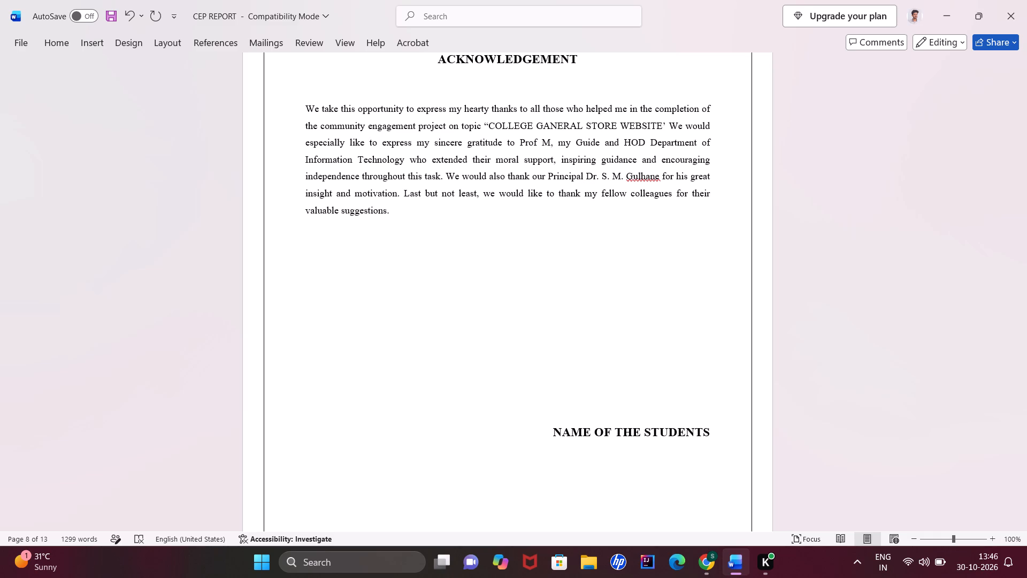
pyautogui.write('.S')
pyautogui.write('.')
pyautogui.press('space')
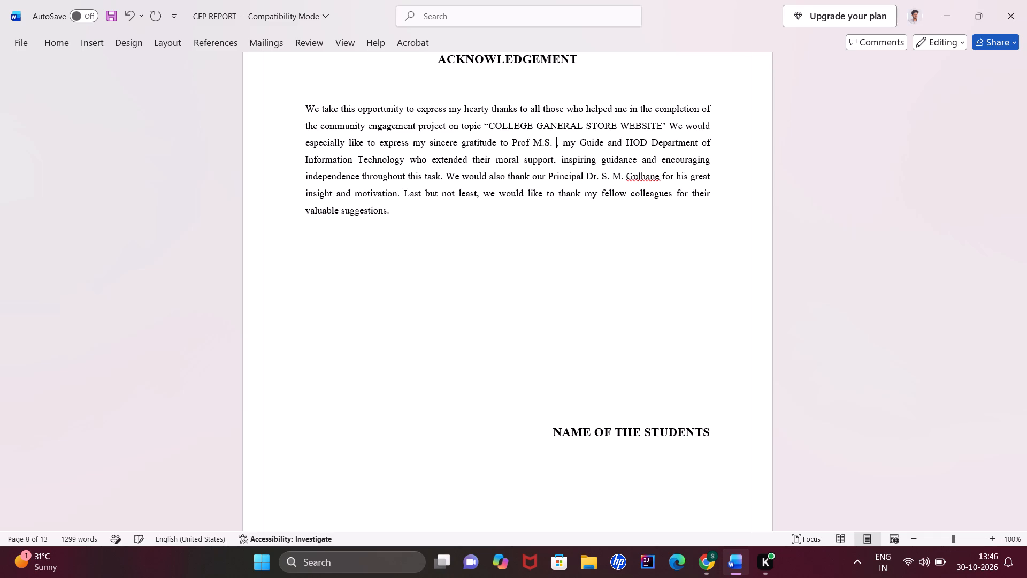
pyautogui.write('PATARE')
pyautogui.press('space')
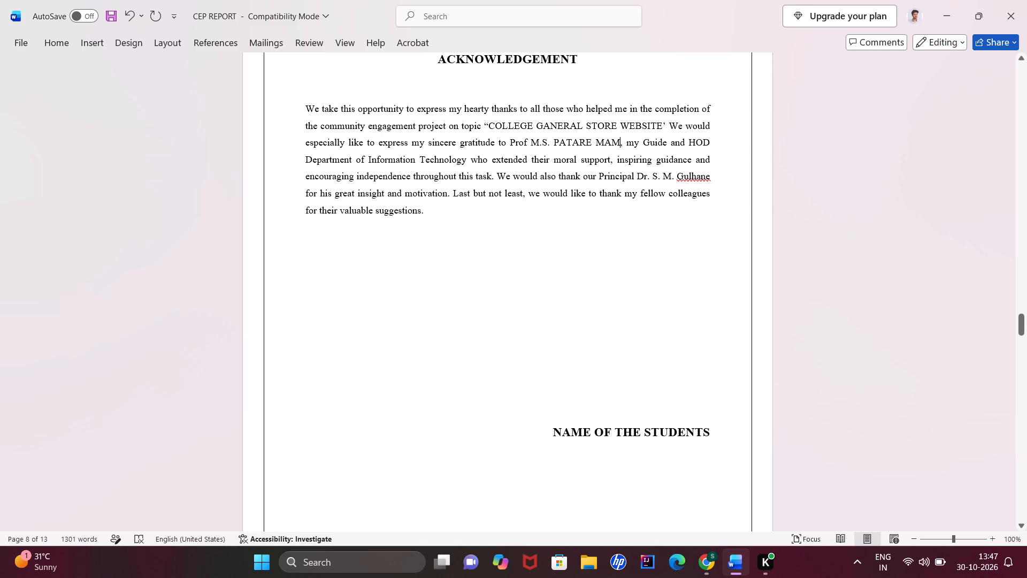
# Pad the blank line above "NAME OF THE STUDENTS" on the Acknowledgement page with 20 spaces.
pyautogui.scroll(-2, 471, 257)
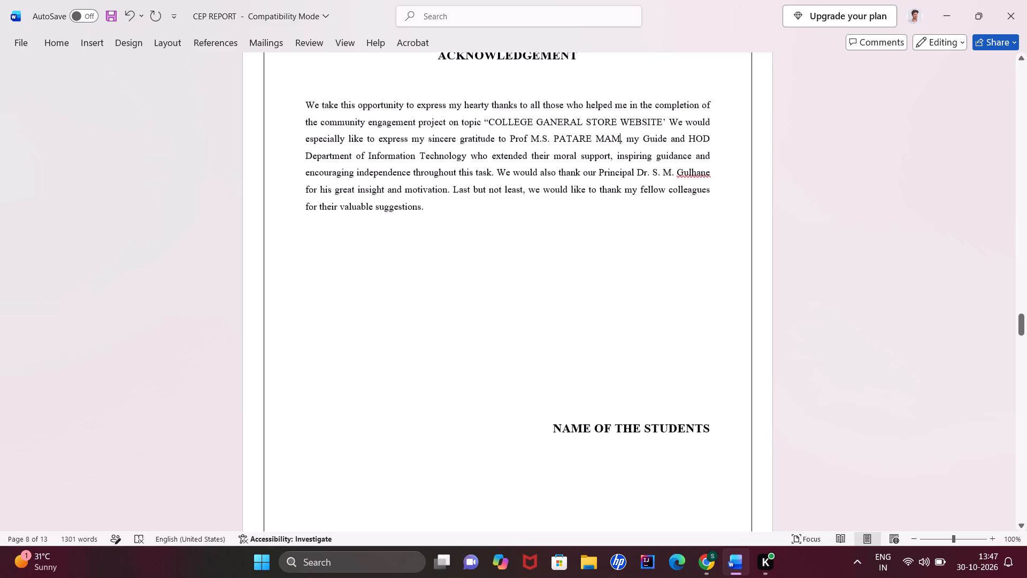
pyautogui.scroll(-2, 471, 257)
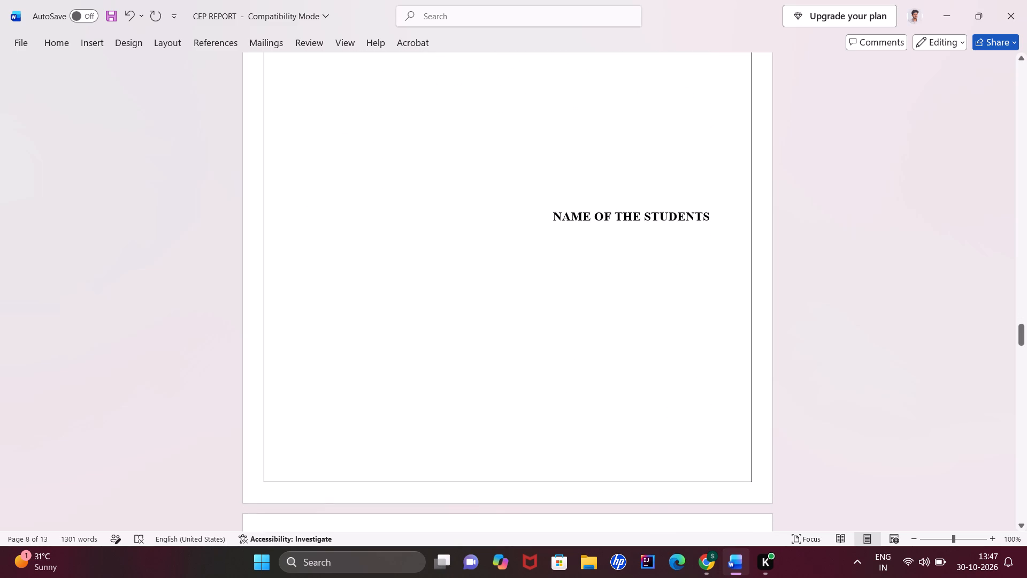
pyautogui.click(591, 198)
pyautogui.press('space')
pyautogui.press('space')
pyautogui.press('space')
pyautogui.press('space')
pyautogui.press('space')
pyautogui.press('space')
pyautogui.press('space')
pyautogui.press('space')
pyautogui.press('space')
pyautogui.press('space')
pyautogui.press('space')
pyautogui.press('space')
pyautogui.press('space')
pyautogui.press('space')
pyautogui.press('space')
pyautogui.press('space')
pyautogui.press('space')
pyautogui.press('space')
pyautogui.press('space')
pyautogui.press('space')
# Replace "NAME OF THE STUDENTS" at the end of the Acknowledgement with the student's full name in capitals.
pyautogui.click(709, 217)
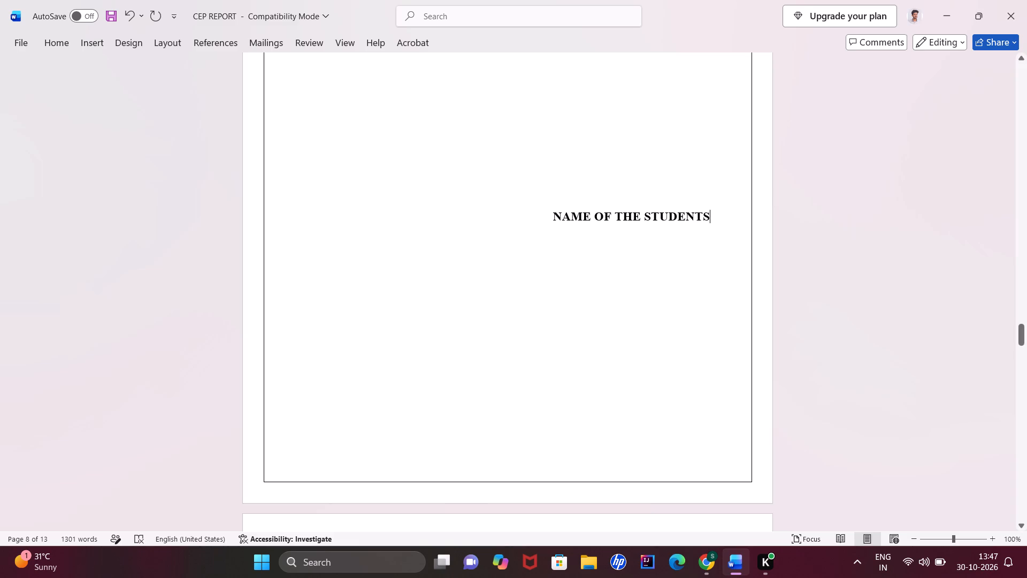
pyautogui.moveTo(712, 217); pyautogui.dragTo(565, 213)
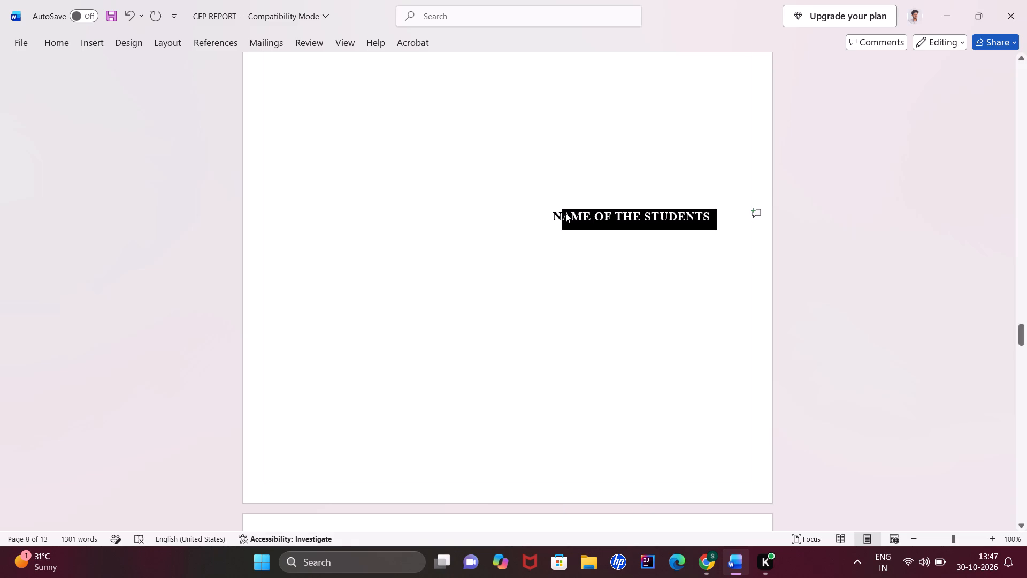
pyautogui.press('BackSpace')
pyautogui.press('BackSpace')
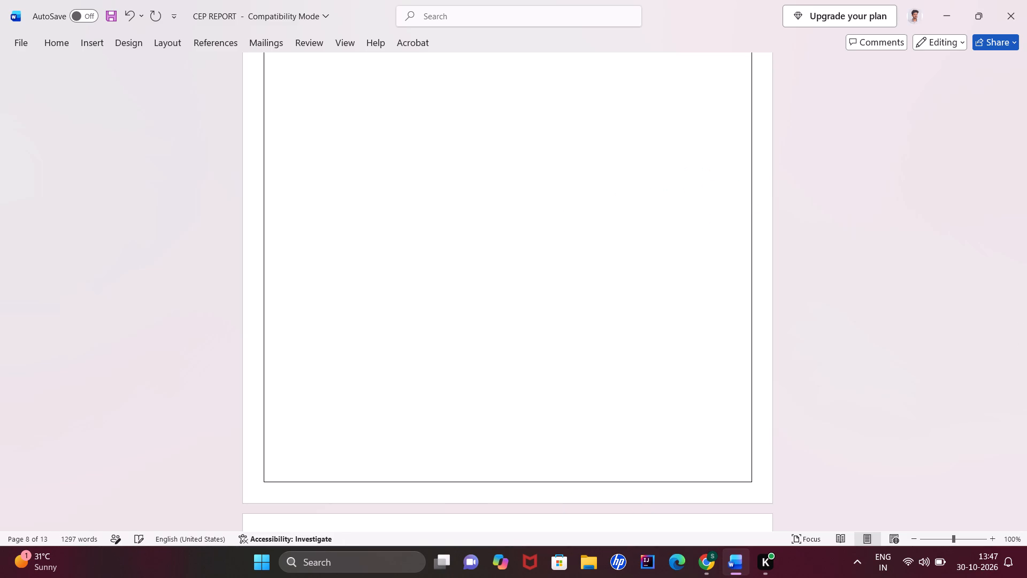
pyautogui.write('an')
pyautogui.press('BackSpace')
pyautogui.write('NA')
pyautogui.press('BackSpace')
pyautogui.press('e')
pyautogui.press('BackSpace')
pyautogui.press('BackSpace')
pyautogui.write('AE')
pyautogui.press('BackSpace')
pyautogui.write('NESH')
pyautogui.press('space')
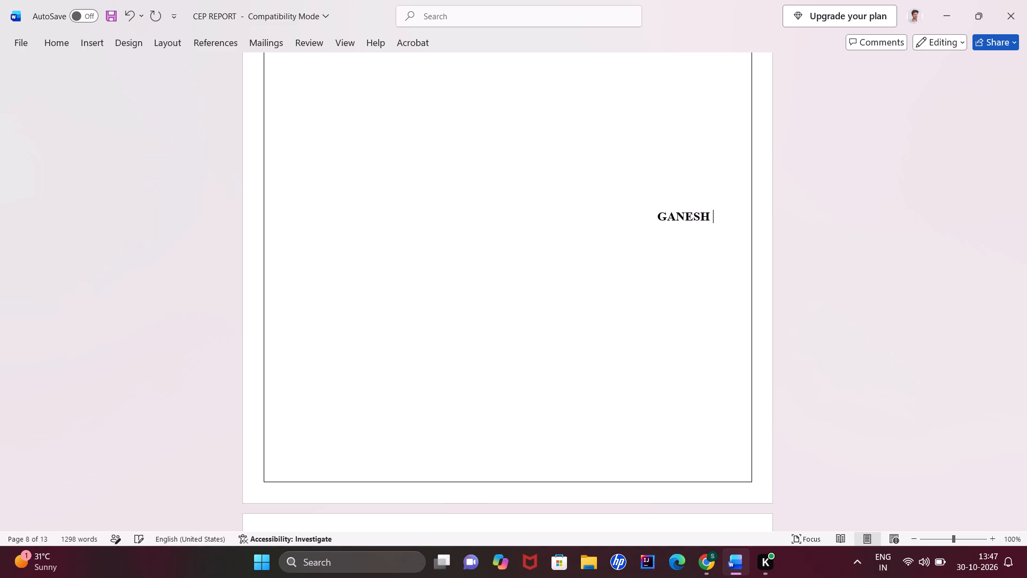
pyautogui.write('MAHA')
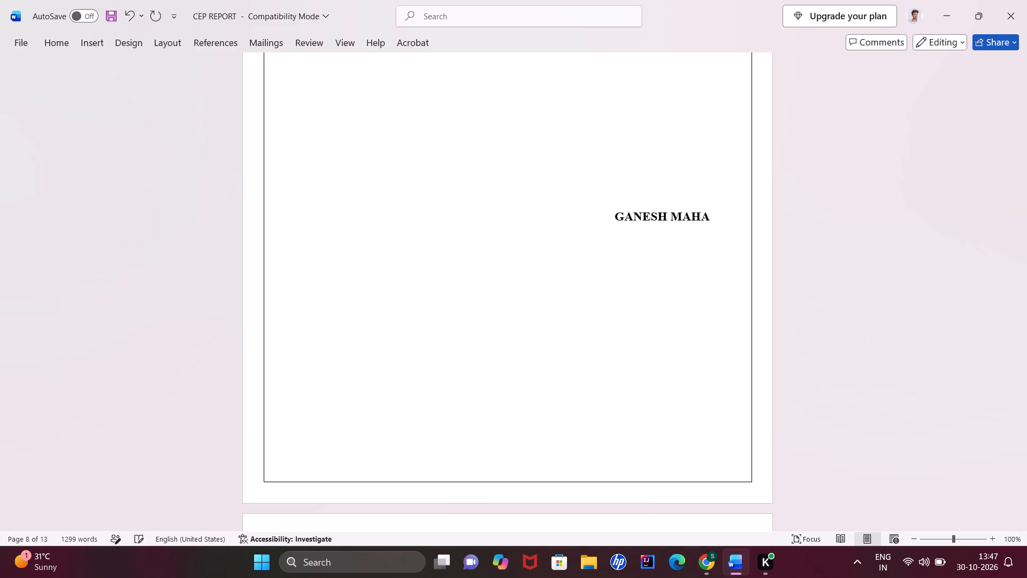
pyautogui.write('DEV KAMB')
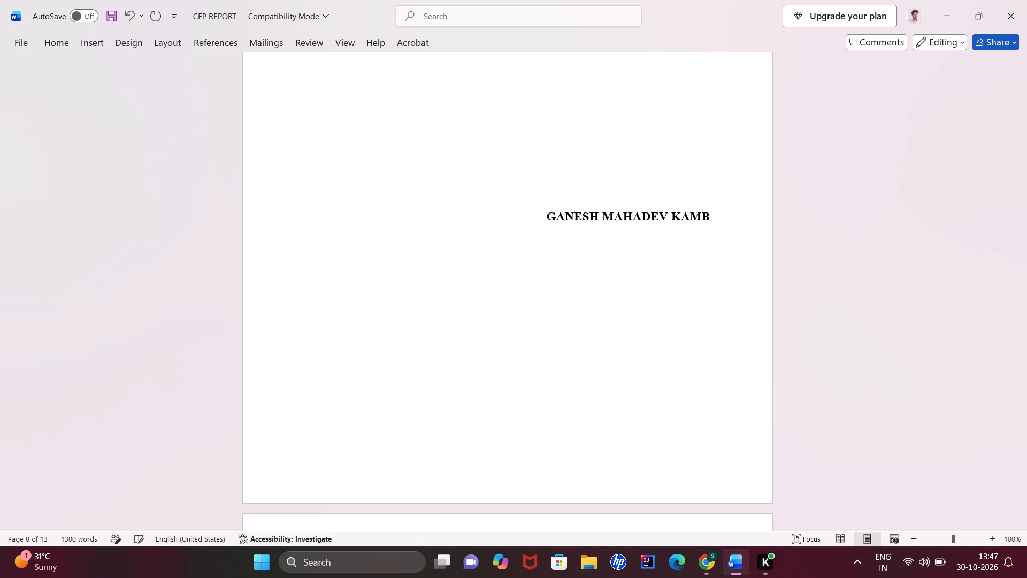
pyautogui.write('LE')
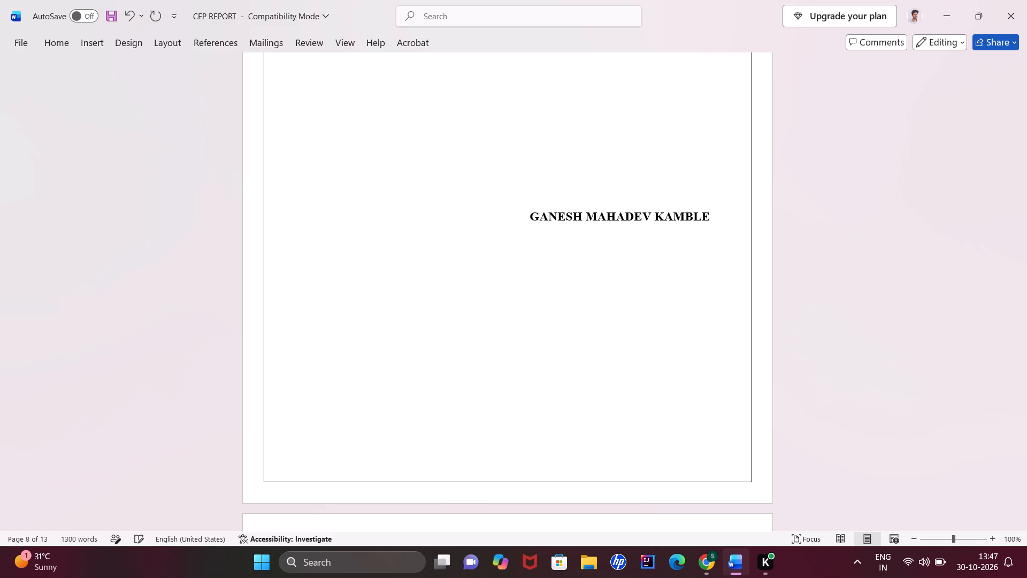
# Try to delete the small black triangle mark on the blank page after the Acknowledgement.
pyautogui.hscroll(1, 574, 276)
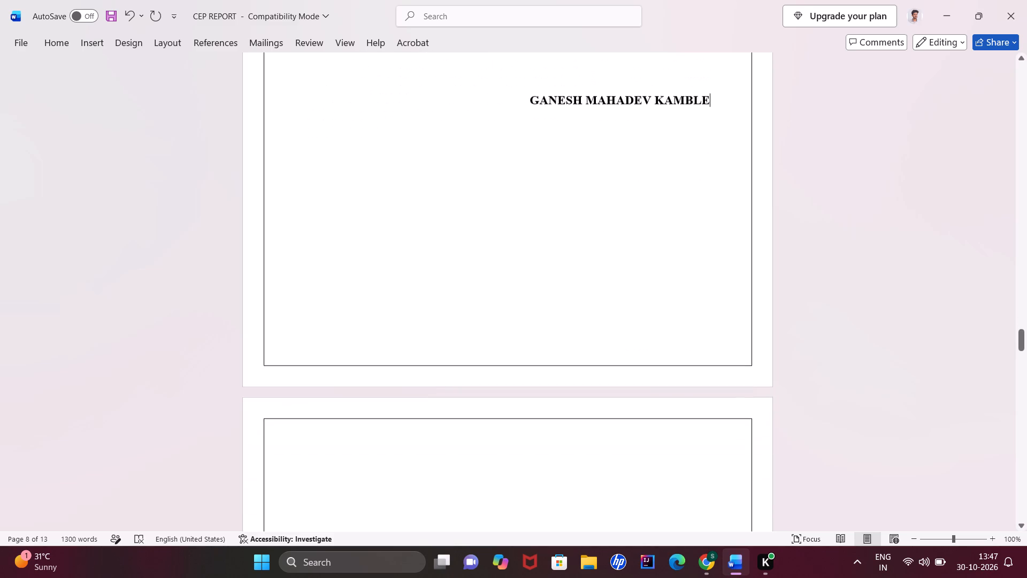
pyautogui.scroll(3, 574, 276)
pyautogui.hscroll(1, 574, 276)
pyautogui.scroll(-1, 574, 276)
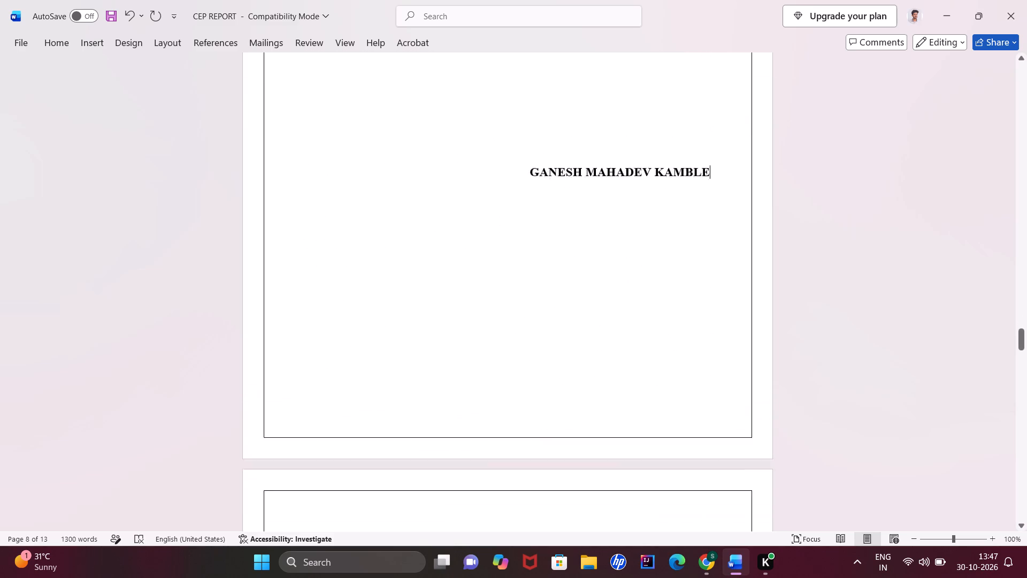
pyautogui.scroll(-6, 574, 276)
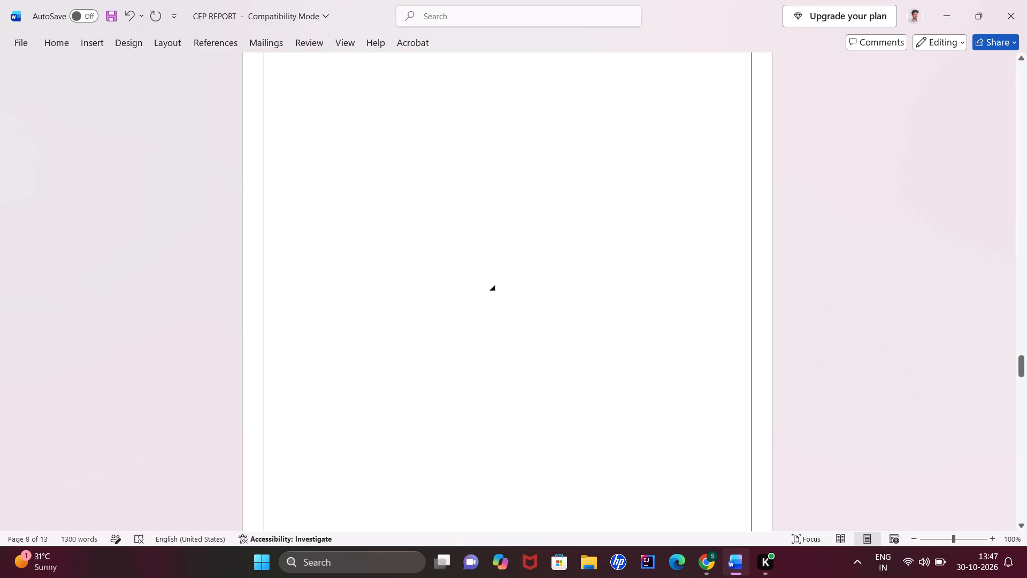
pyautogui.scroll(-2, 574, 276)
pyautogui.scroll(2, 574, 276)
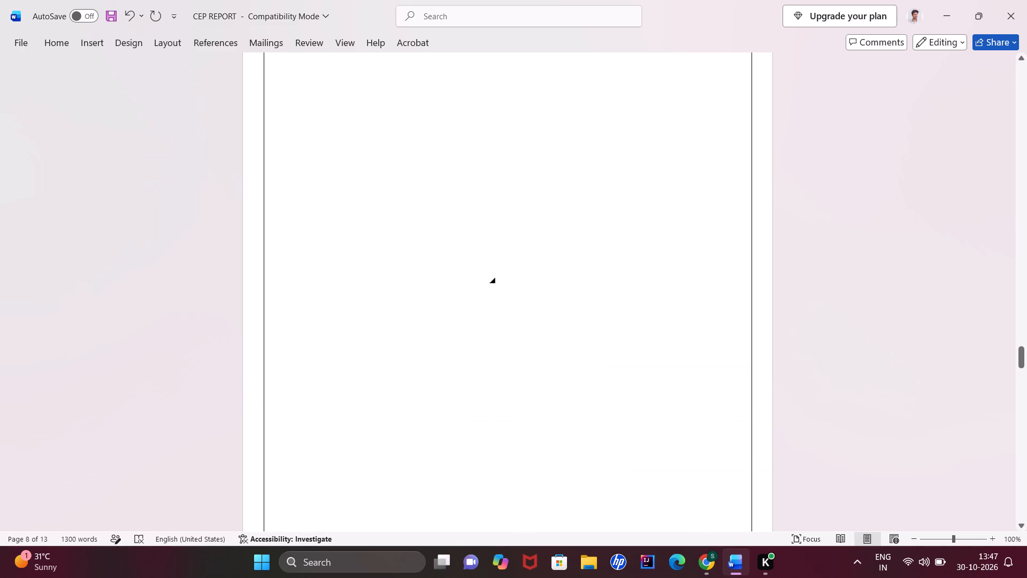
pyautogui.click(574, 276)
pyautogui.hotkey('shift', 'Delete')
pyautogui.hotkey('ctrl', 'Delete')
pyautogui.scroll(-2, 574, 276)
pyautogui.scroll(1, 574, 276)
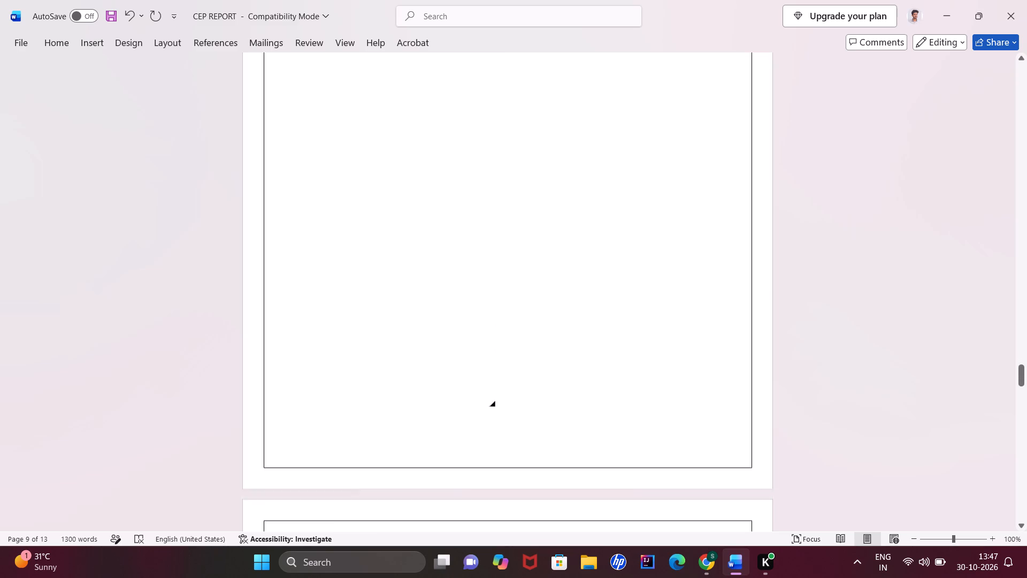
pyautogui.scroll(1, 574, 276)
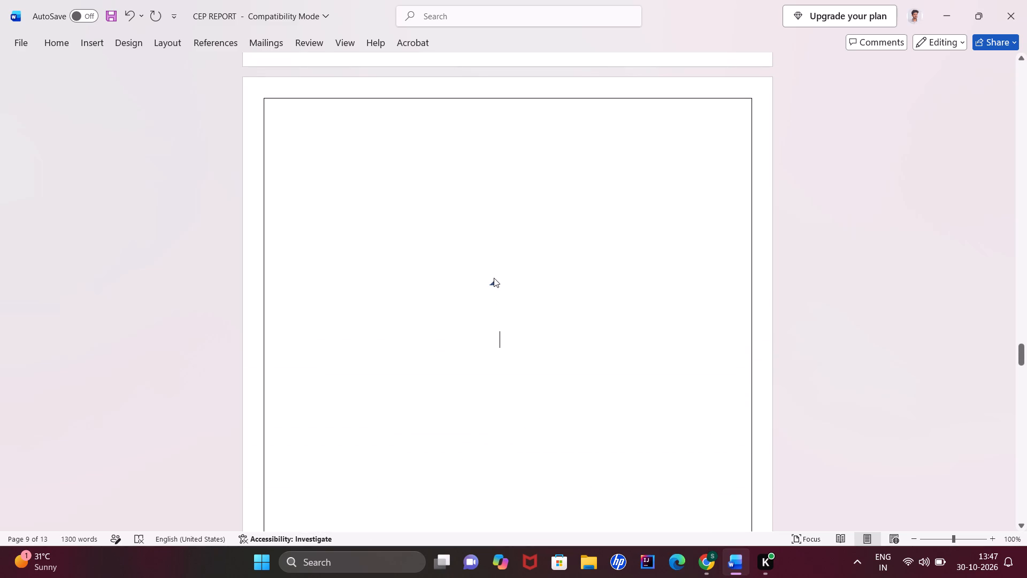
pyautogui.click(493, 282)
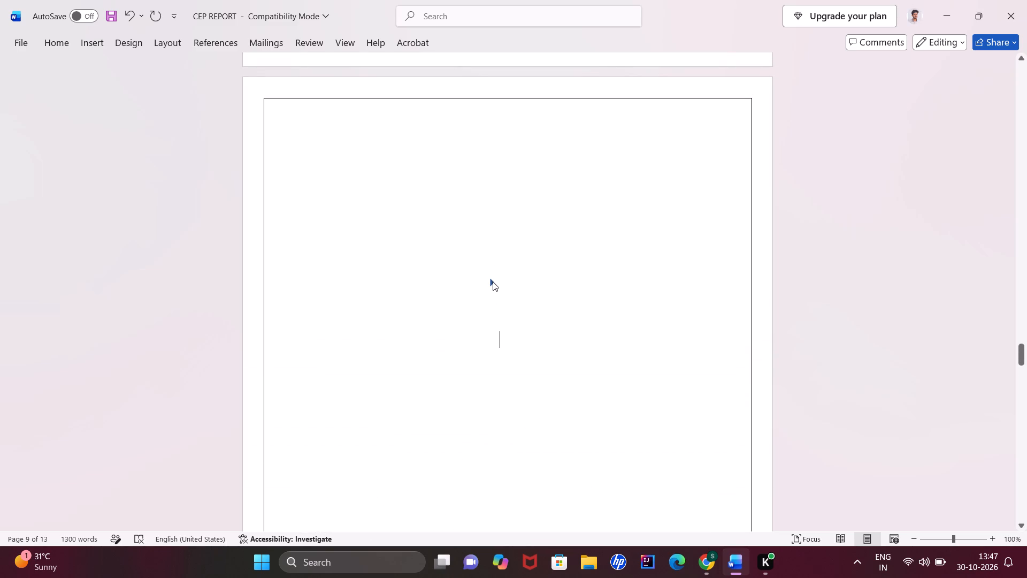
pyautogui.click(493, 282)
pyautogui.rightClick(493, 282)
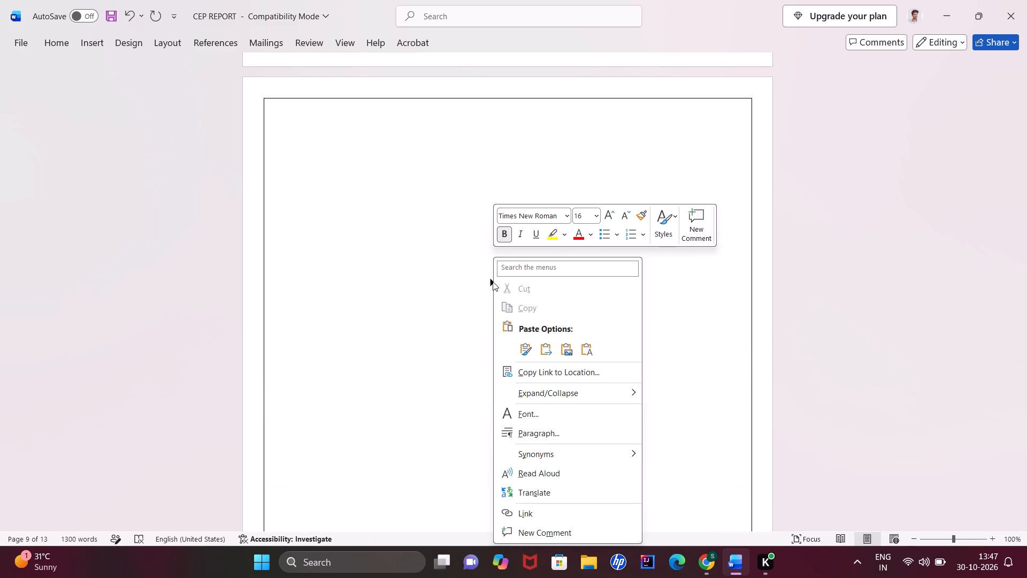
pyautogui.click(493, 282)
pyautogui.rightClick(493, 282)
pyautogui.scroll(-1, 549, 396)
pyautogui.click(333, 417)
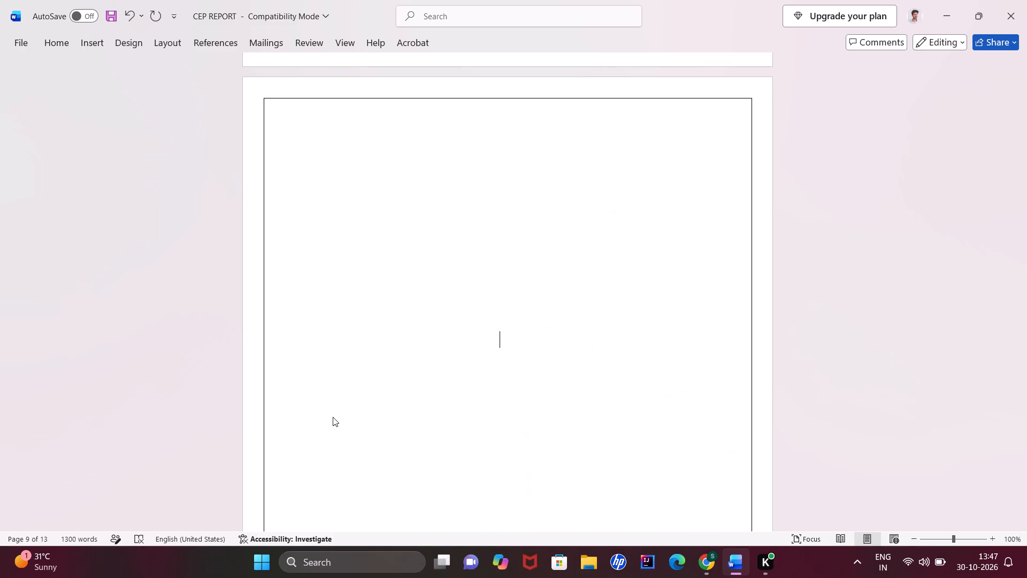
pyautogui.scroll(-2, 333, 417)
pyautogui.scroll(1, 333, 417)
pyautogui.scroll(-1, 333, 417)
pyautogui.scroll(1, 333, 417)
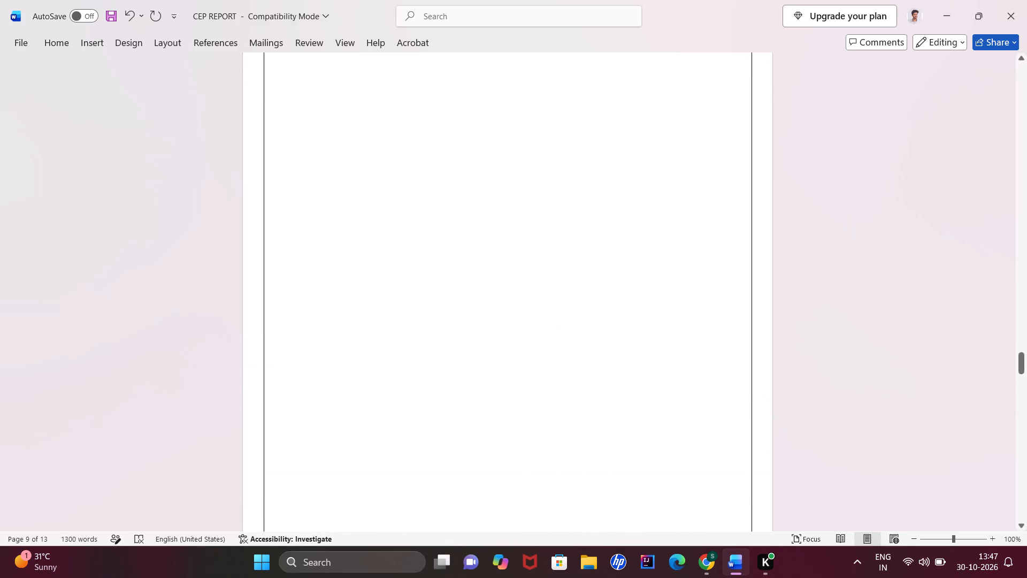
pyautogui.scroll(1, 333, 417)
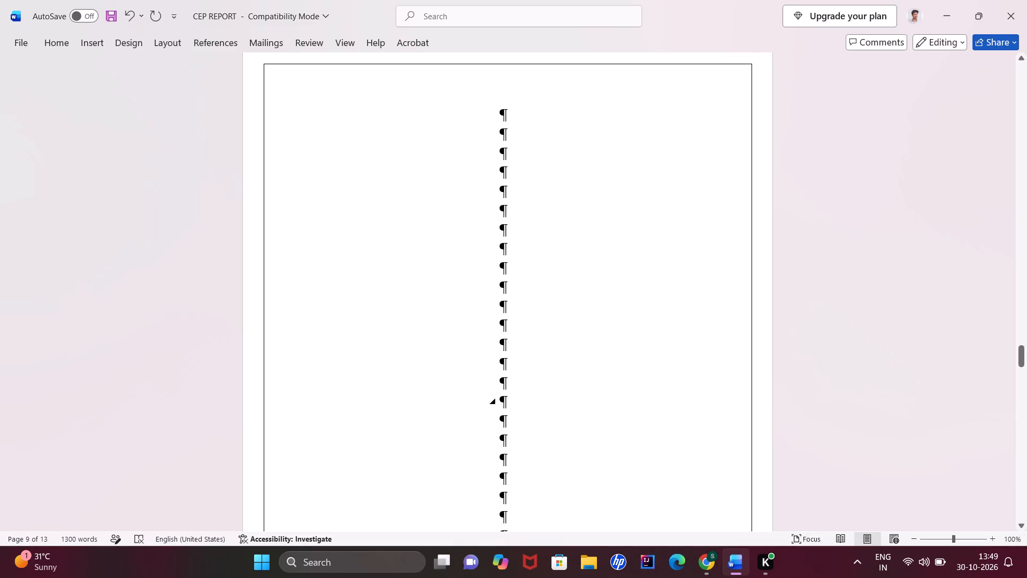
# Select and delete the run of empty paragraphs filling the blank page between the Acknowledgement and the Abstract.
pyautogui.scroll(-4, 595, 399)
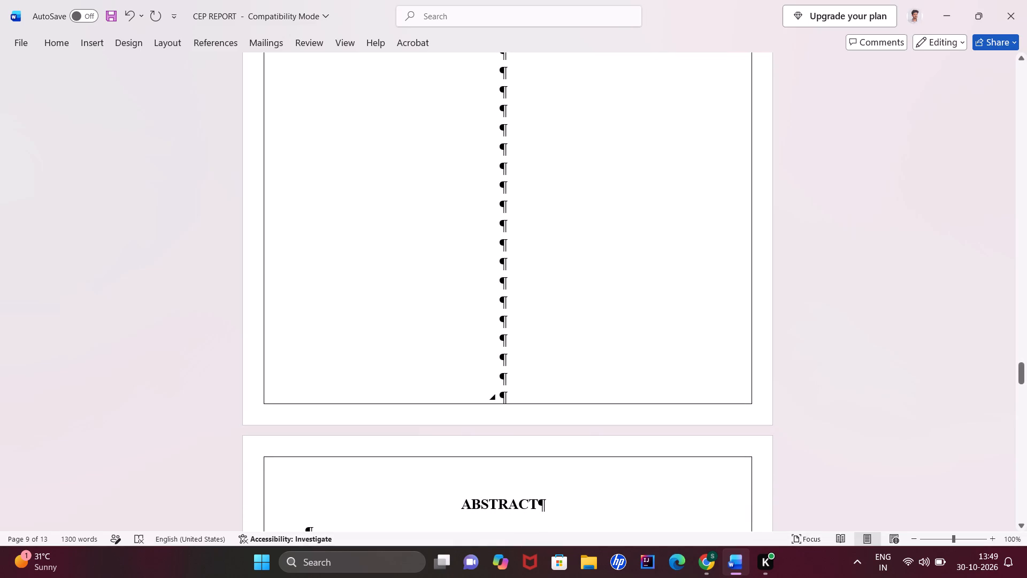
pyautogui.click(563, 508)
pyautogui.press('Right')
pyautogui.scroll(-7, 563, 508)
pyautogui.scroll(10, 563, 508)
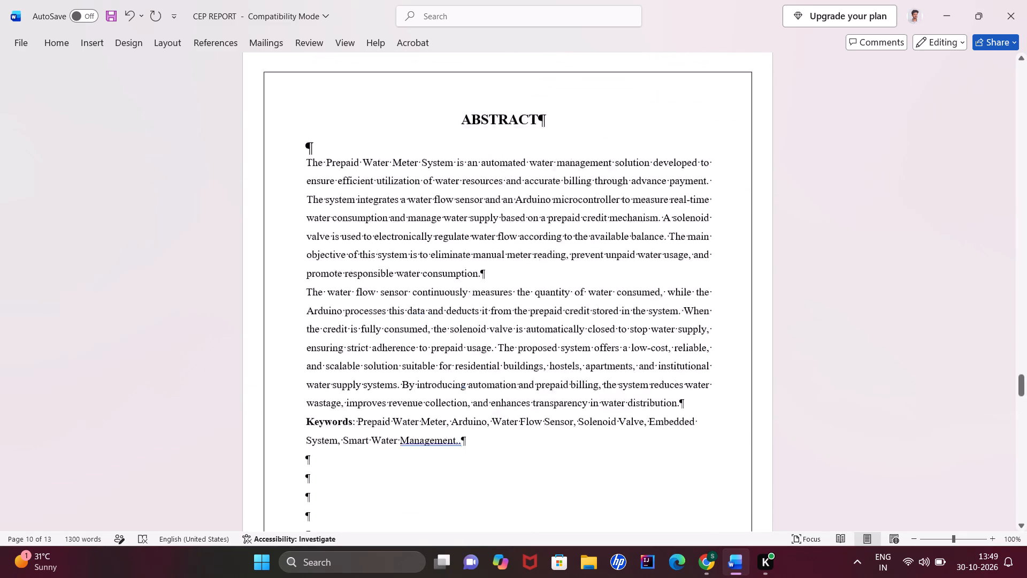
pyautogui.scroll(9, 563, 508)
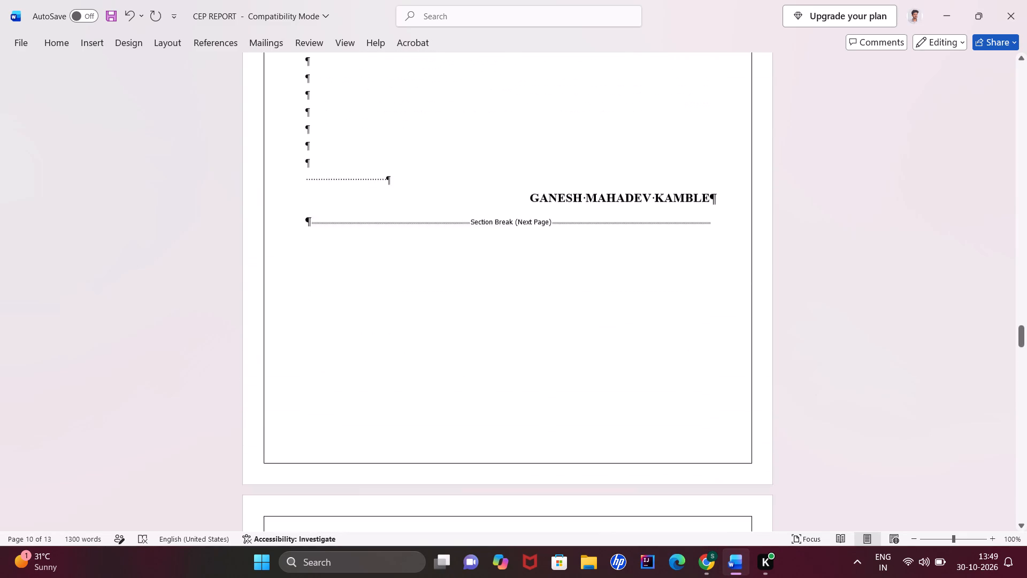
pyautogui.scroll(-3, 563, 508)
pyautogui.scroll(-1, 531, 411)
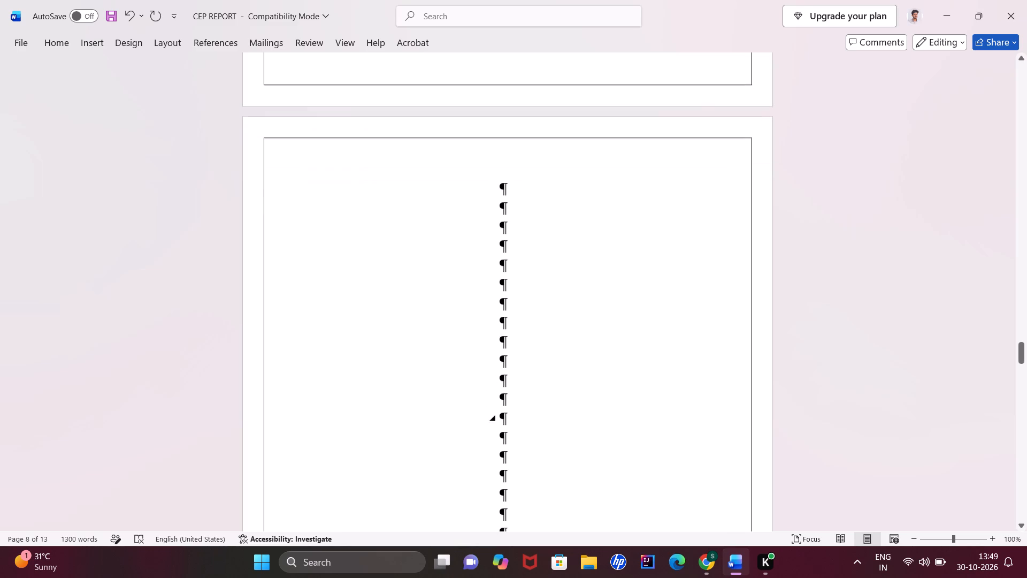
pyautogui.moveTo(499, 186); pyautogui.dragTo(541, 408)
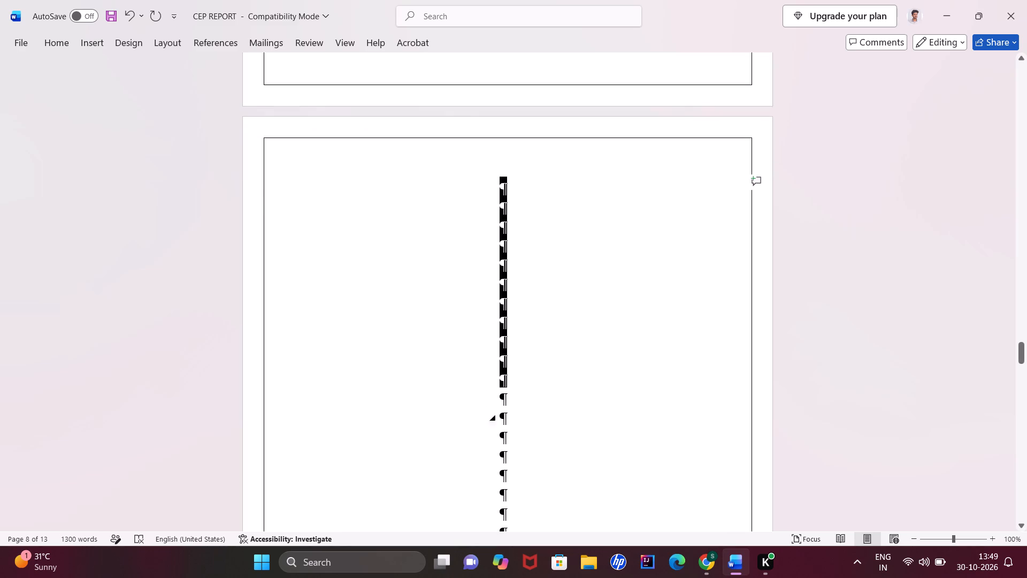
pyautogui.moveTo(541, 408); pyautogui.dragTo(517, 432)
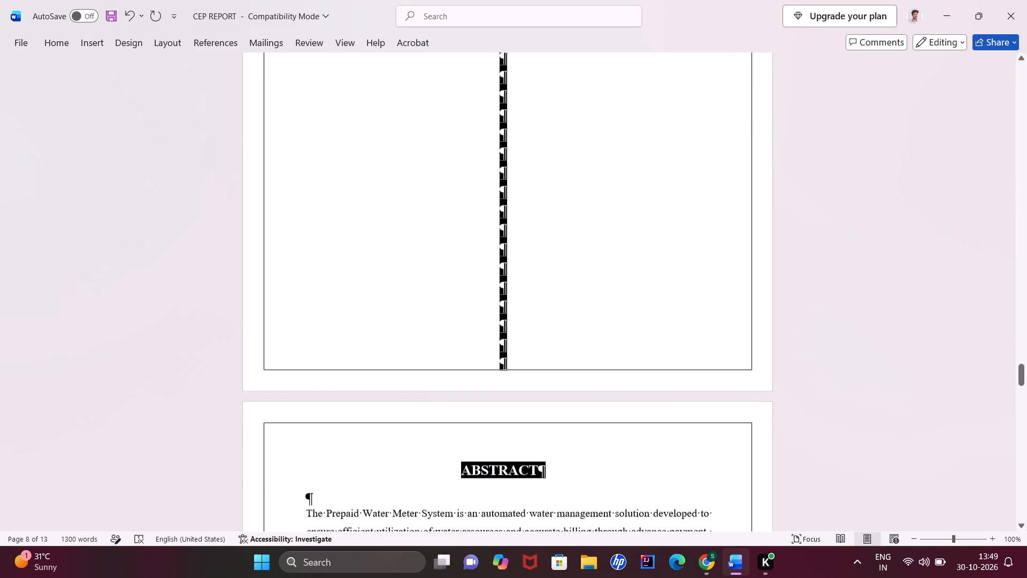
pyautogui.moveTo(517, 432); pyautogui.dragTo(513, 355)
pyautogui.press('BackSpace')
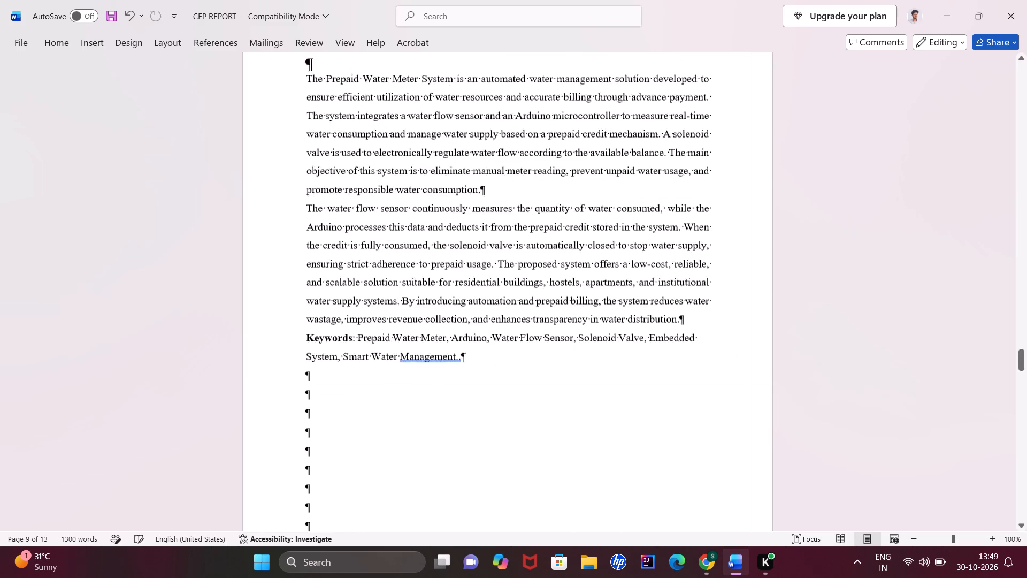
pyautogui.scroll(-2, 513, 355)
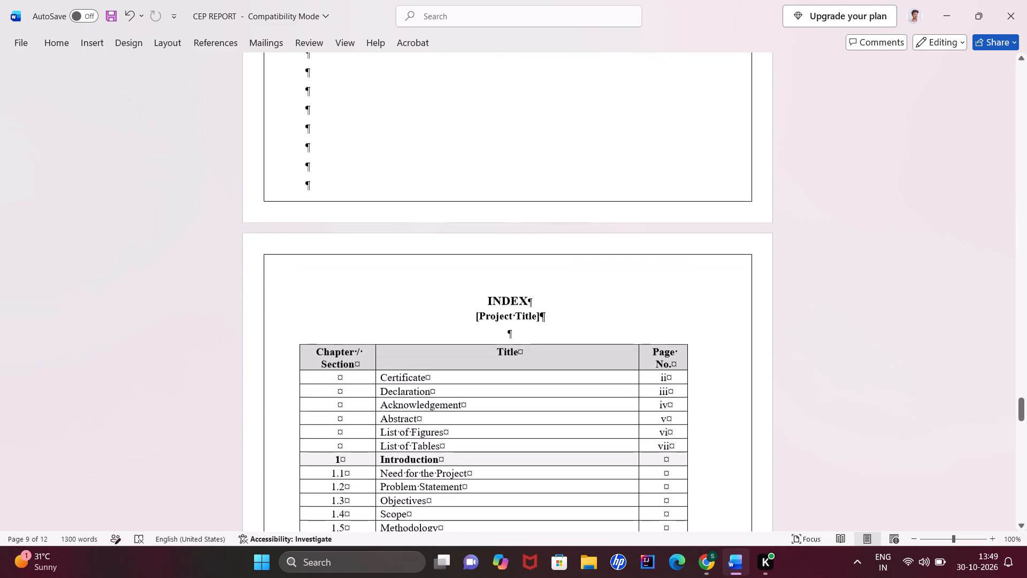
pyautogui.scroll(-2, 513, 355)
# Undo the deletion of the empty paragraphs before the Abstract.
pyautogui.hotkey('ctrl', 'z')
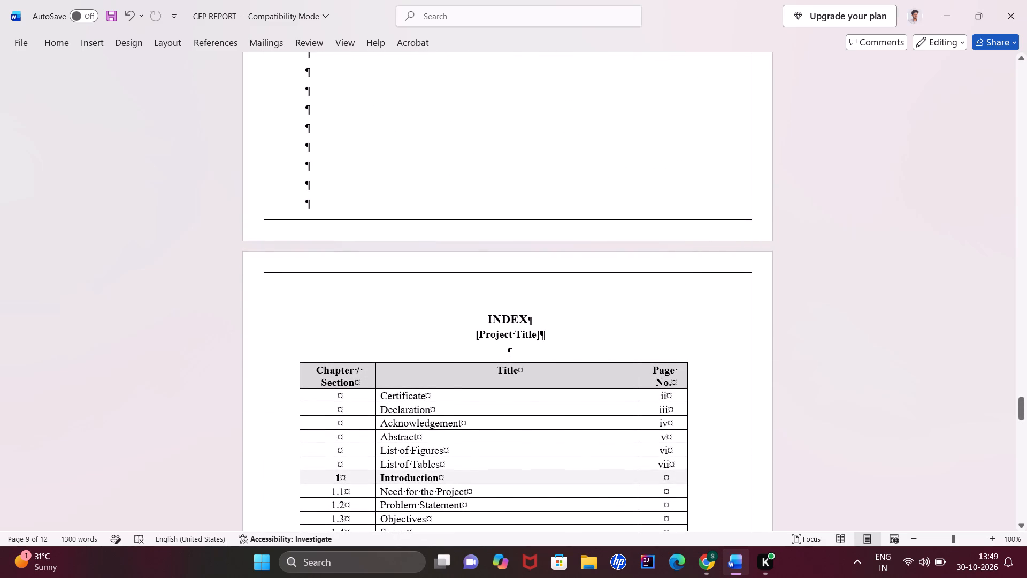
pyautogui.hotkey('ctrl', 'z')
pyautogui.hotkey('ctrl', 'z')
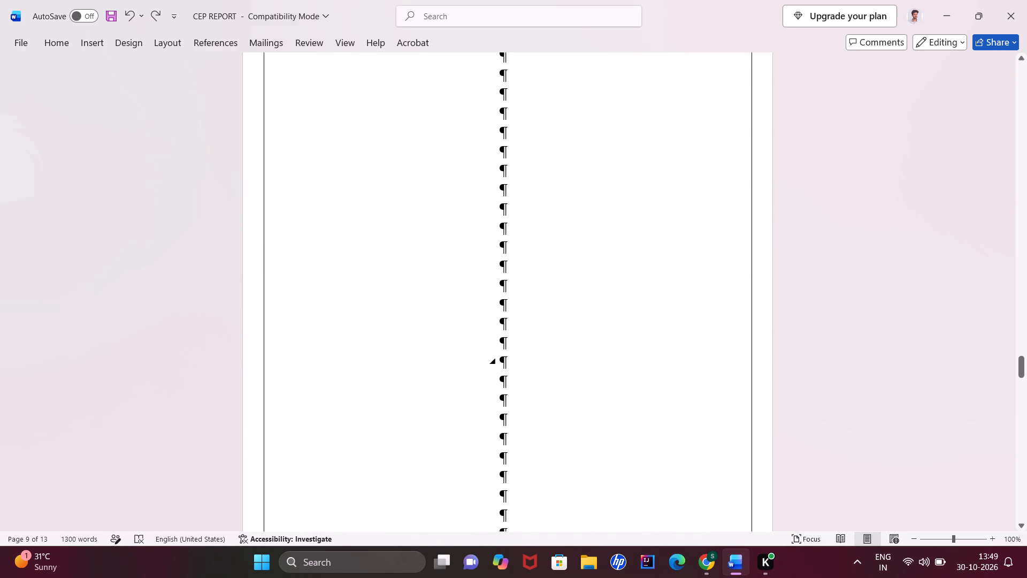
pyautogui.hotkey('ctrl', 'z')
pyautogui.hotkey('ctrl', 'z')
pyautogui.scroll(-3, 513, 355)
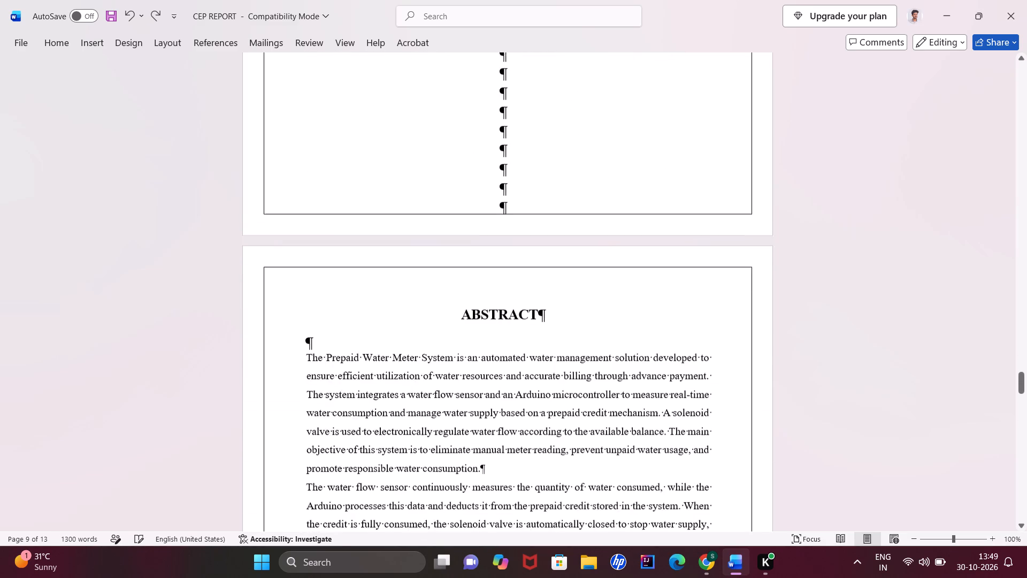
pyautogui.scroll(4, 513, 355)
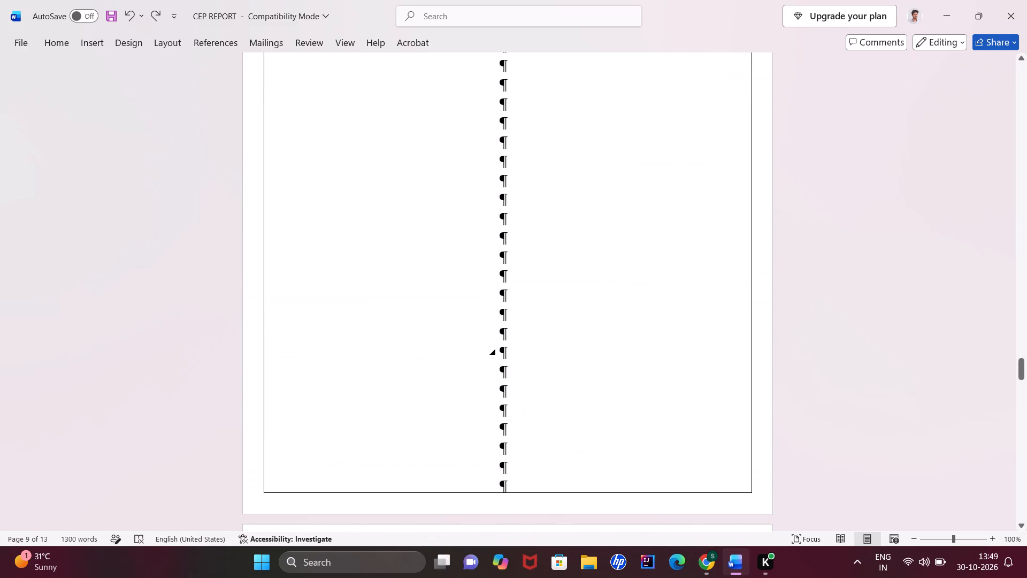
# Undo further edits, back through the typing of the student's name at the end of the Acknowledgement.
pyautogui.hotkey('ctrl', 'z')
pyautogui.hotkey('ctrl', 'z')
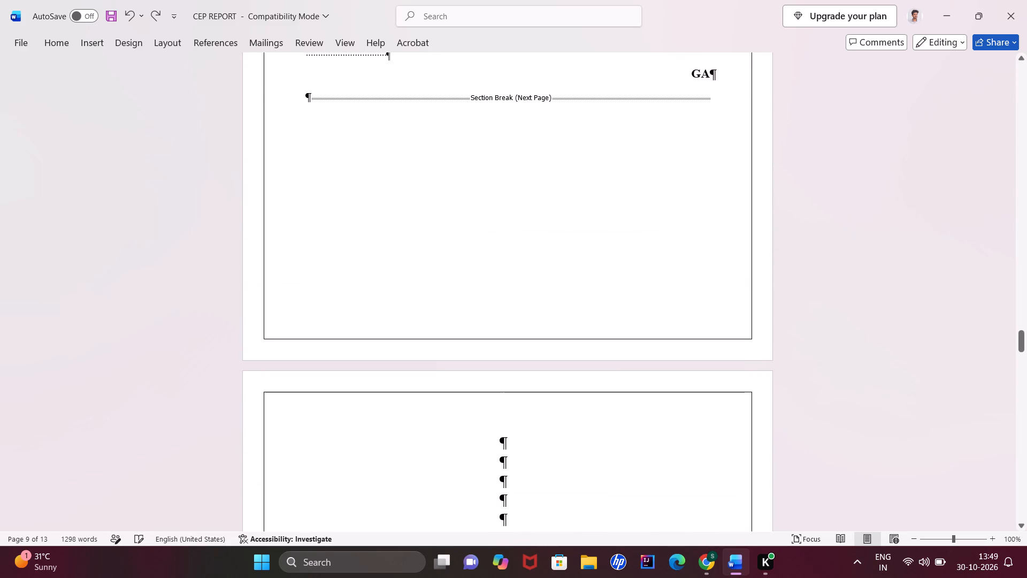
pyautogui.hotkey('ctrl', 'z')
pyautogui.hotkey('ctrl', 'z')
pyautogui.hotkey('ctrl', 'z')
pyautogui.scroll(-2, 513, 355)
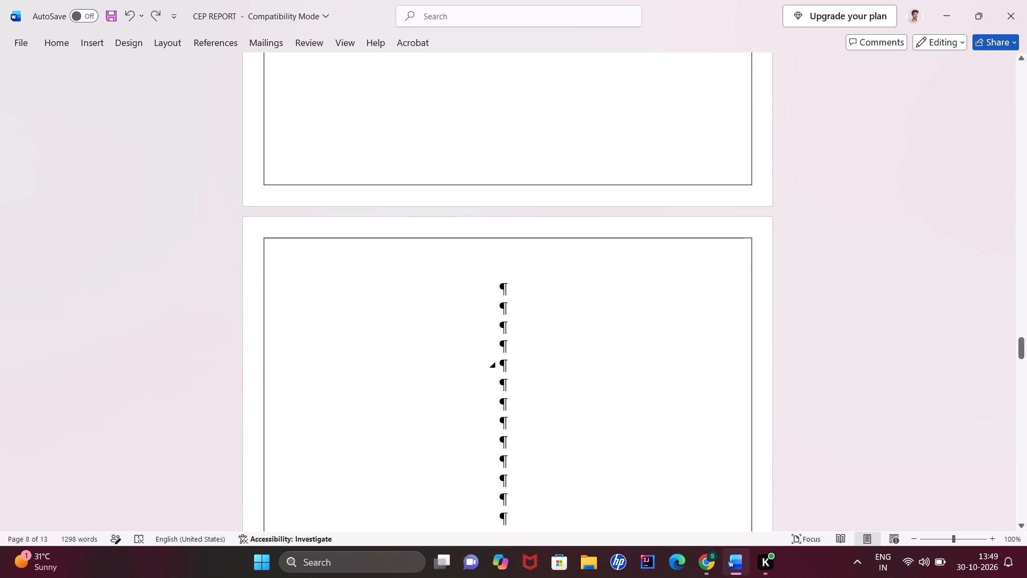
# Hide the paragraph formatting marks and review the report pages from the cover to the Acknowledgement.
pyautogui.scroll(3, 513, 355)
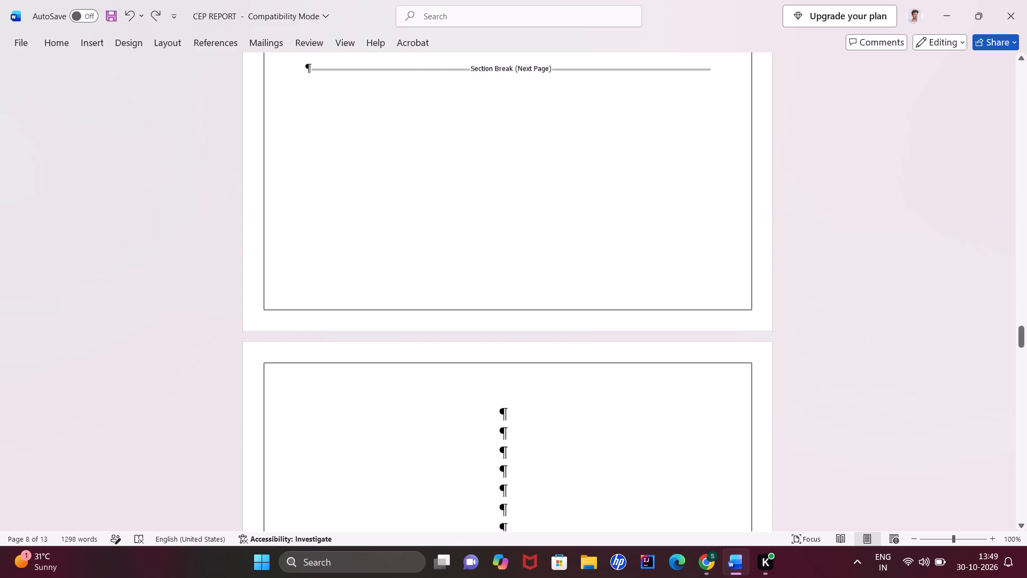
pyautogui.scroll(20, 513, 355)
pyautogui.scroll(8, 513, 355)
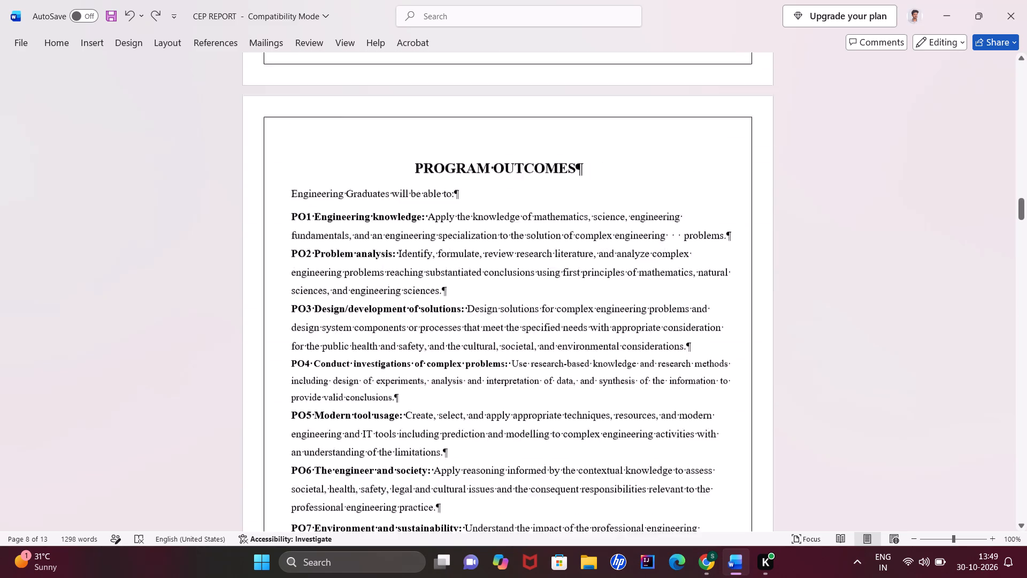
pyautogui.scroll(20, 513, 355)
pyautogui.scroll(7, 513, 355)
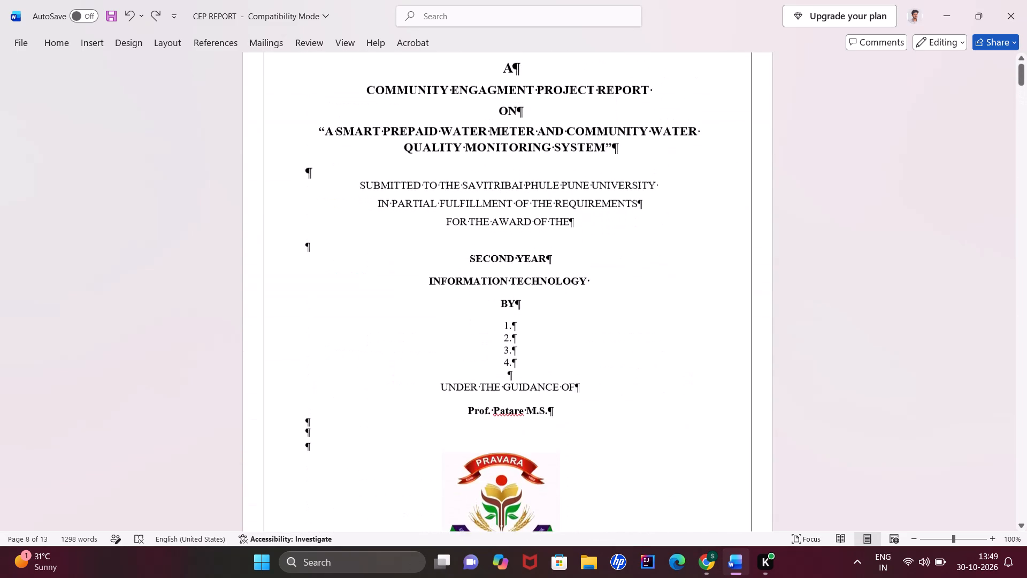
pyautogui.scroll(3, 513, 355)
pyautogui.hotkey('ctrl', 'shift', '8')
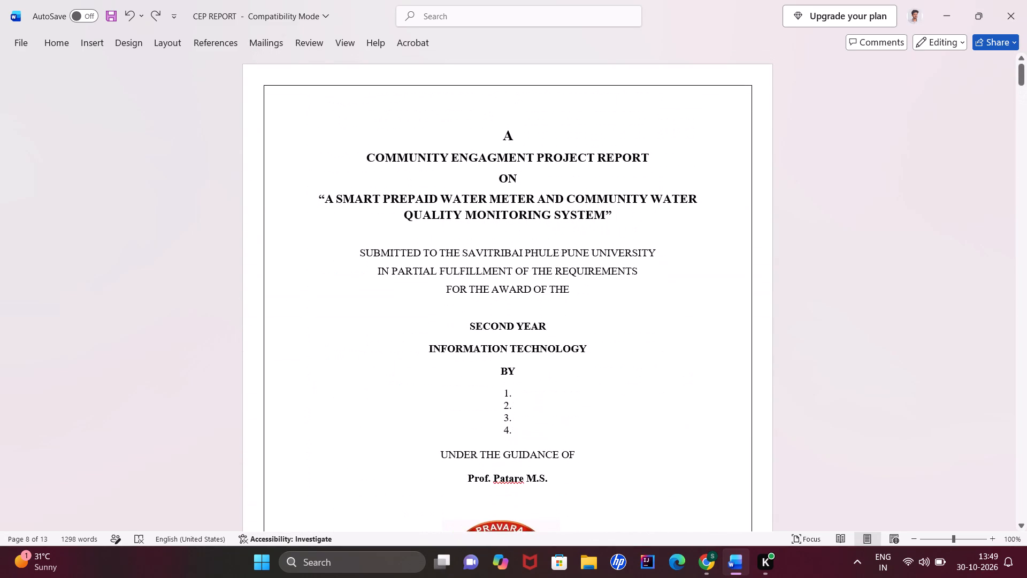
pyautogui.scroll(-16, 513, 355)
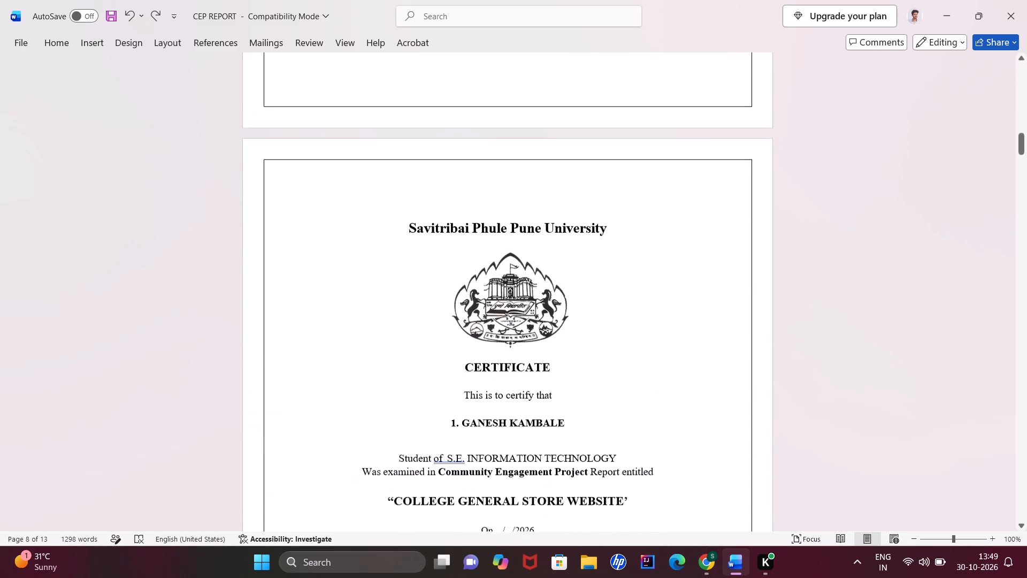
pyautogui.scroll(-20, 513, 355)
pyautogui.scroll(-4, 513, 355)
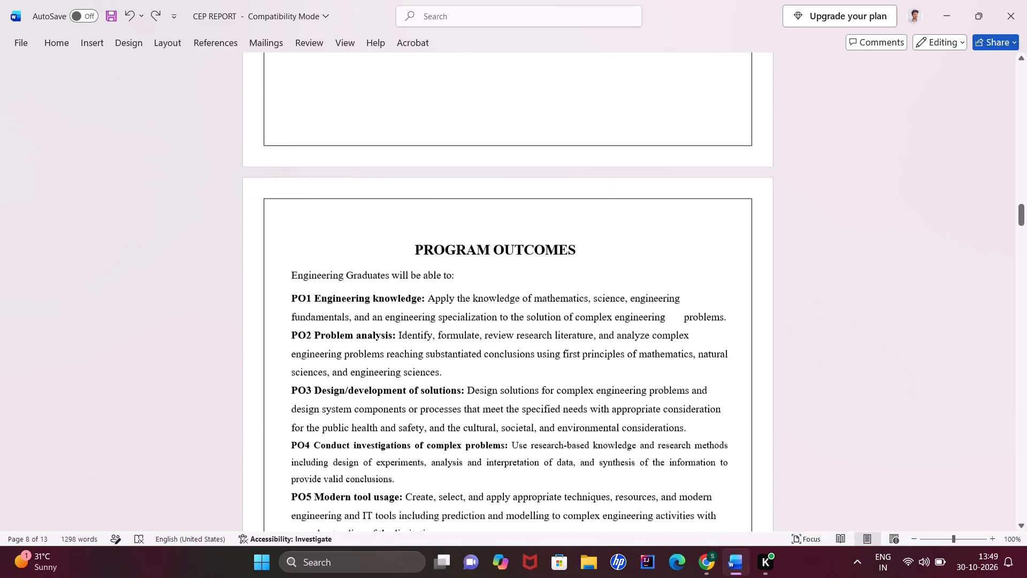
pyautogui.scroll(-13, 513, 355)
pyautogui.scroll(1, 513, 355)
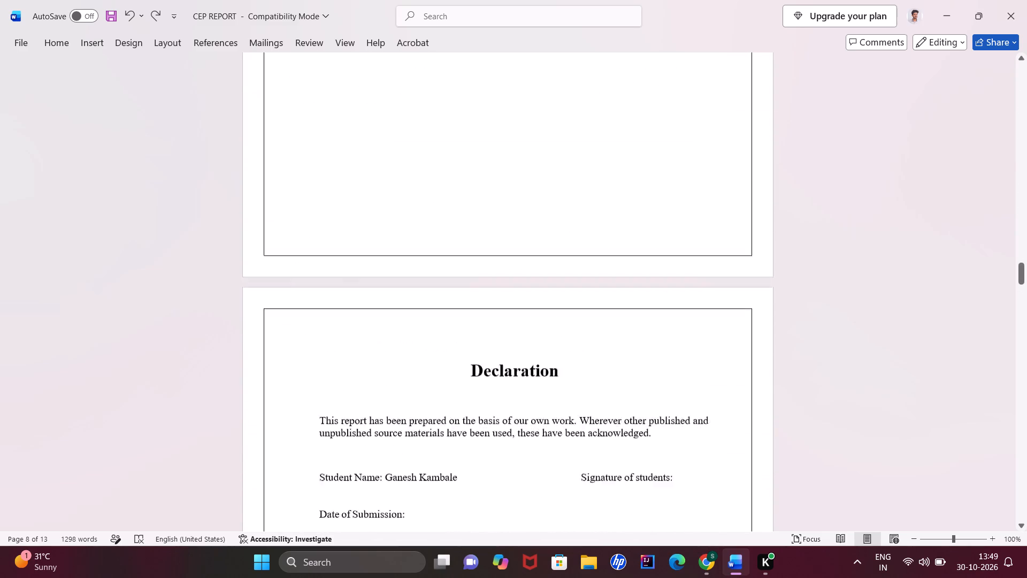
pyautogui.scroll(-8, 513, 355)
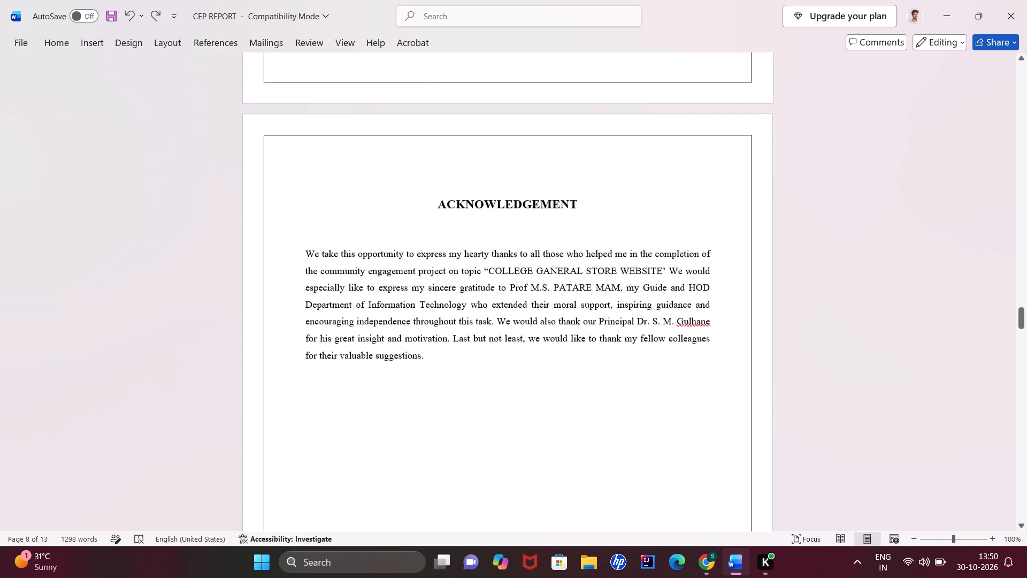
# Correct and complete the student's name at the end of the Acknowledgement.
pyautogui.scroll(-5, 513, 355)
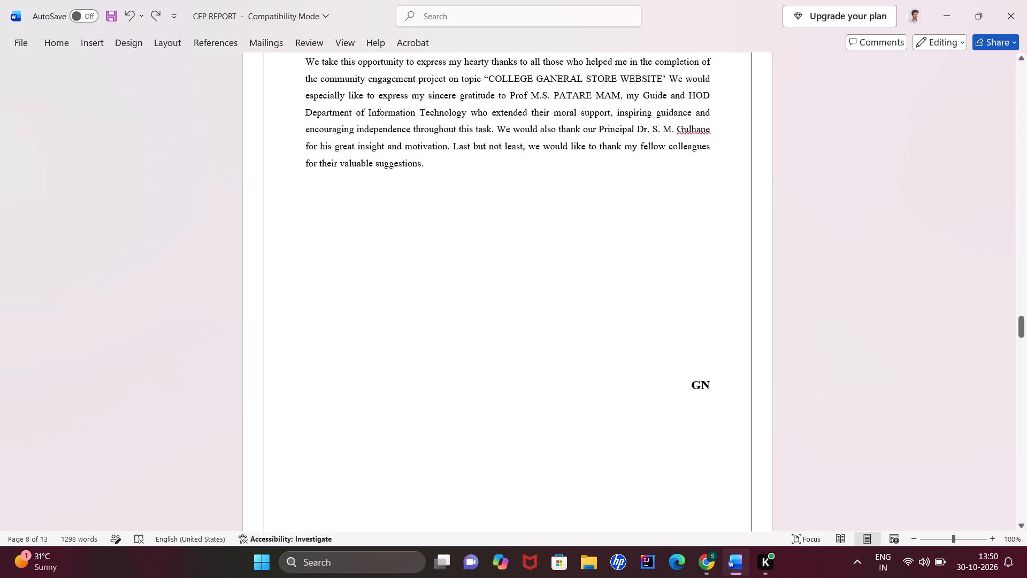
pyautogui.press('BackSpace')
pyautogui.press('BackSpace')
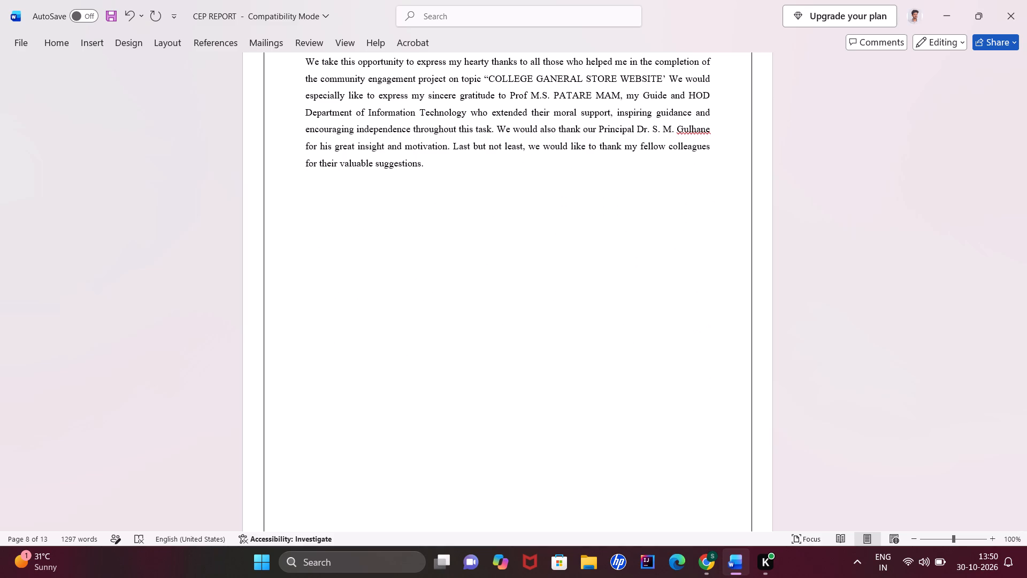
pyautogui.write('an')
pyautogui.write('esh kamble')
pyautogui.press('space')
# Show the formatting marks and delete the run of empty paragraphs filling the blank page between the Acknowledgement and the Abstract.
pyautogui.scroll(-1, 505, 261)
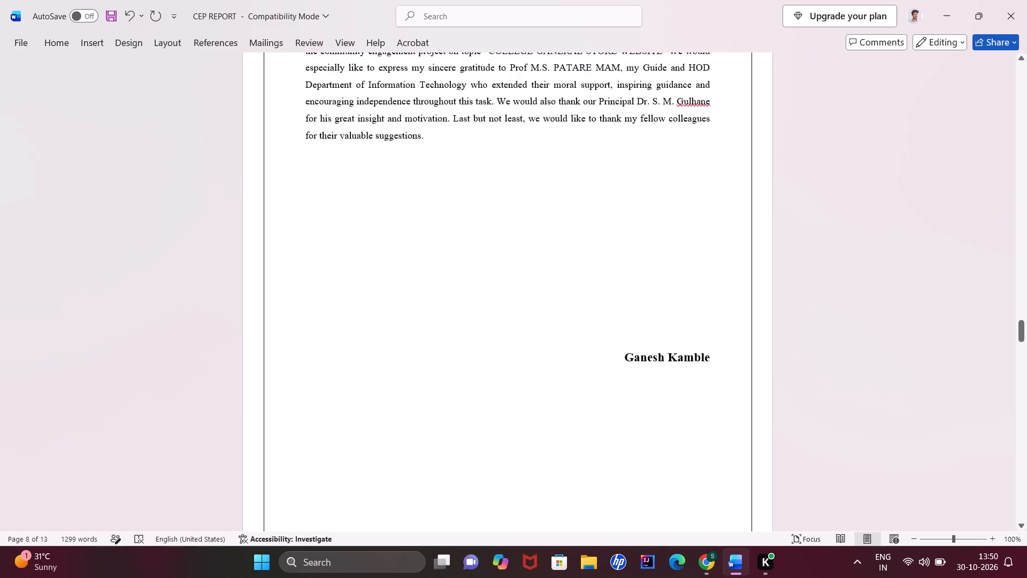
pyautogui.scroll(-6, 505, 261)
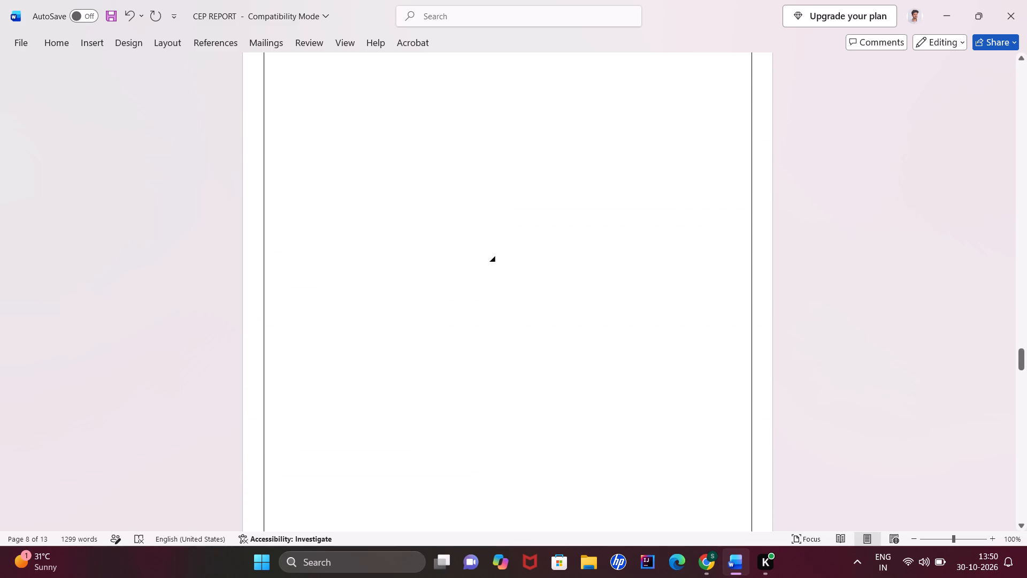
pyautogui.click(499, 256)
pyautogui.hotkey('ctrl', 'shift', '8')
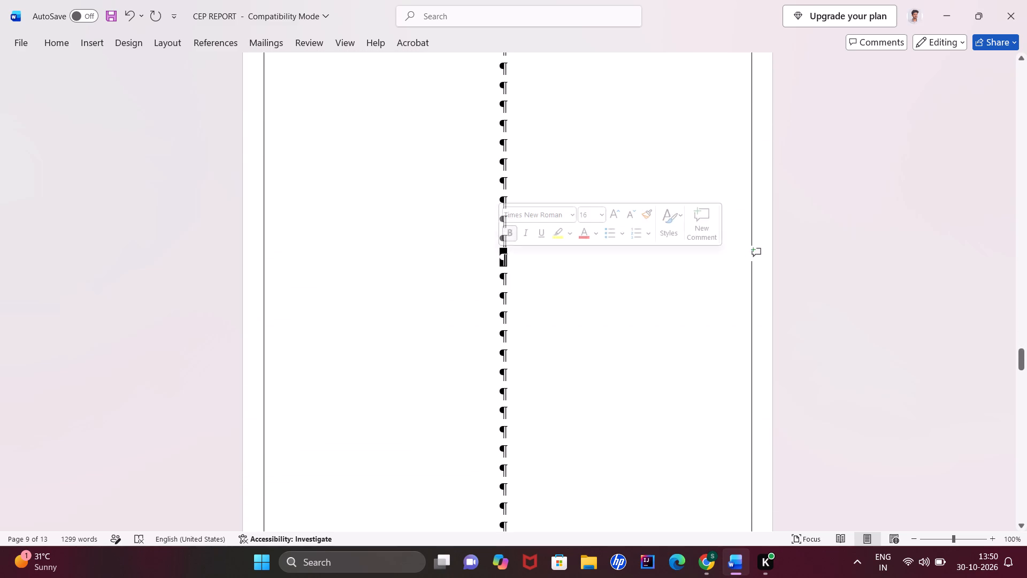
pyautogui.scroll(1, 458, 200)
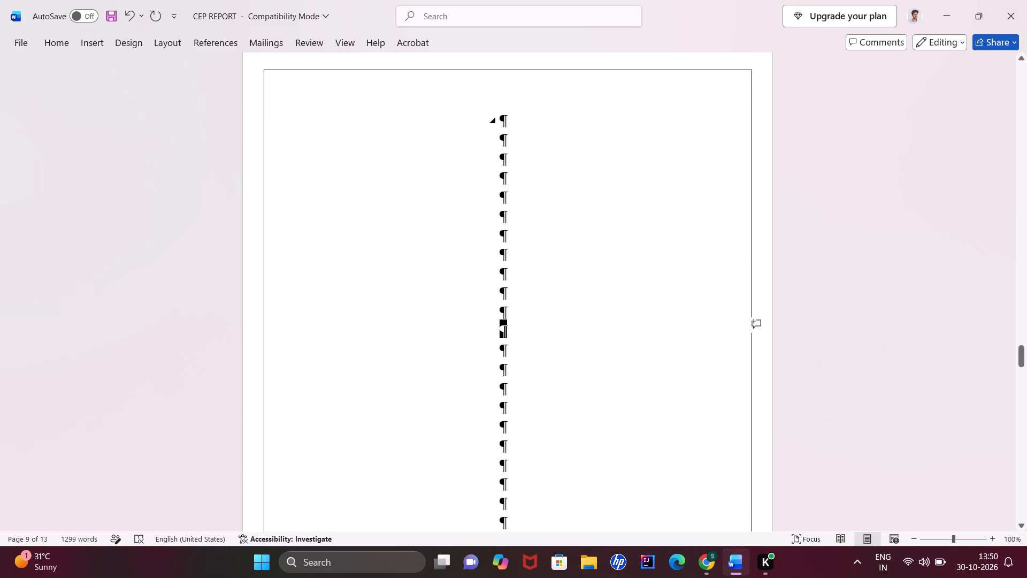
pyautogui.moveTo(499, 118); pyautogui.dragTo(520, 483)
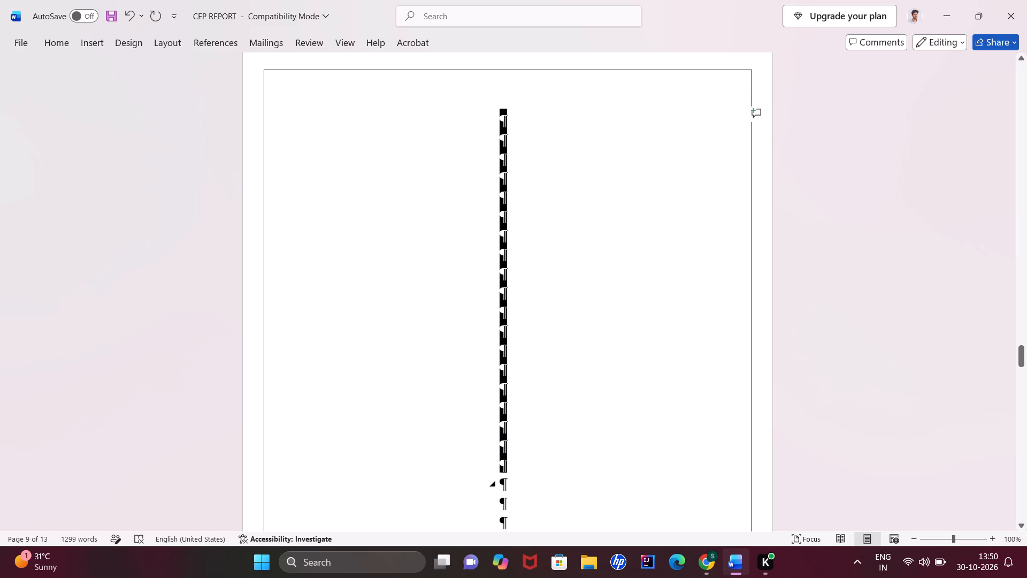
pyautogui.moveTo(520, 483); pyautogui.dragTo(523, 441)
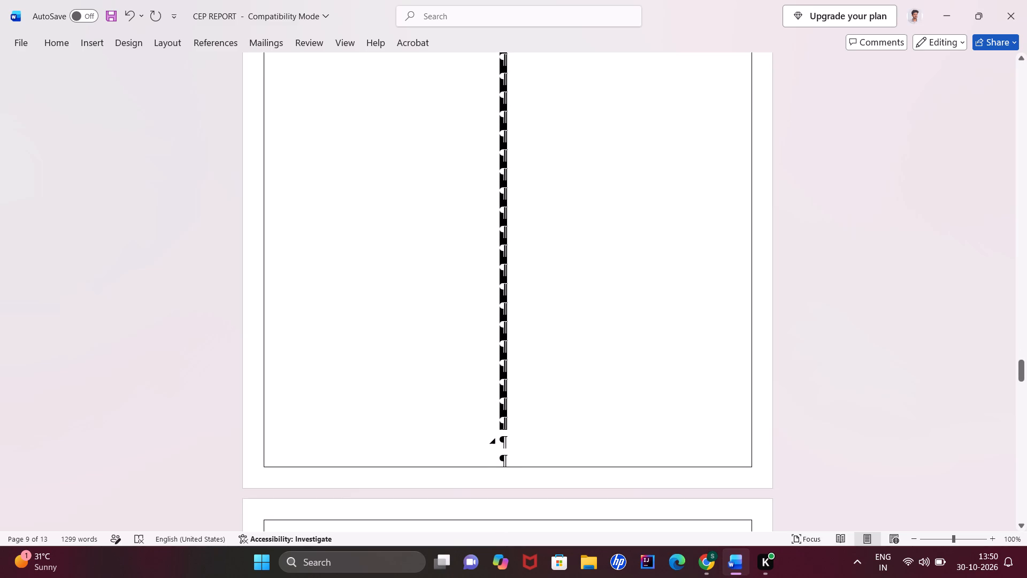
pyautogui.moveTo(523, 441); pyautogui.dragTo(516, 459)
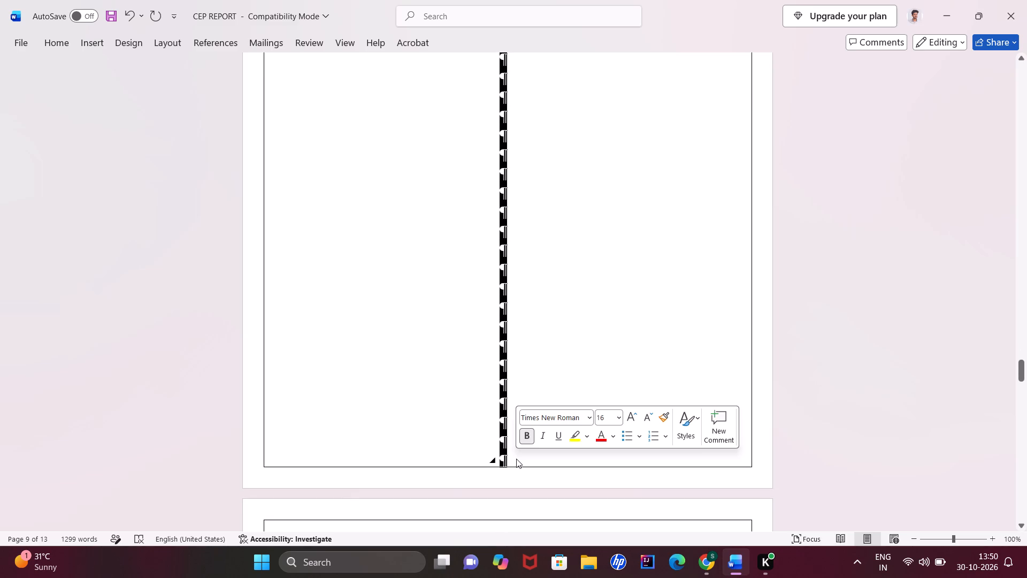
pyautogui.press('Delete')
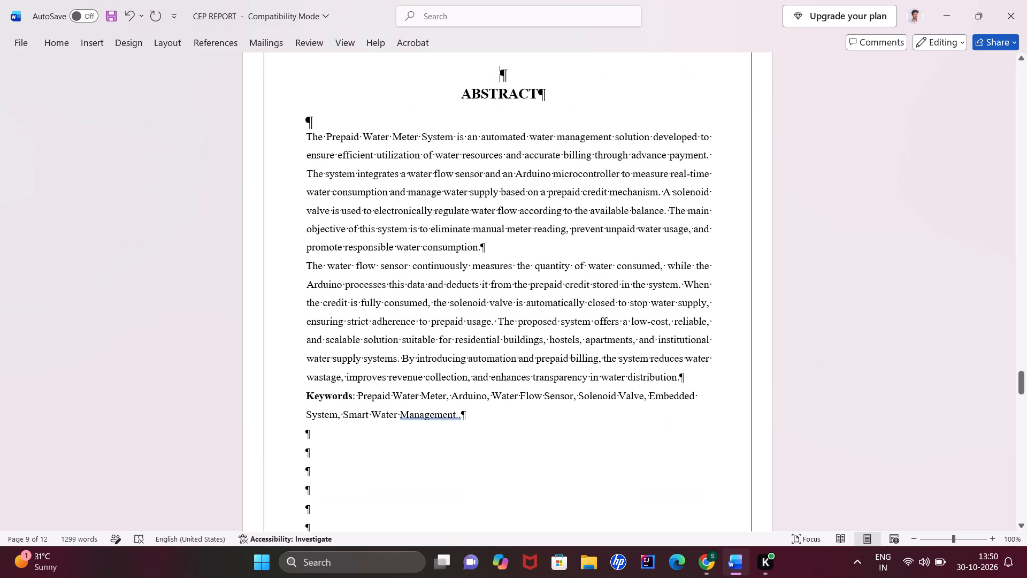
# Hide the formatting marks and check the page flow from the Acknowledgement through the Abstract and table of contents.
pyautogui.hotkey('ctrl', 'shift', '8')
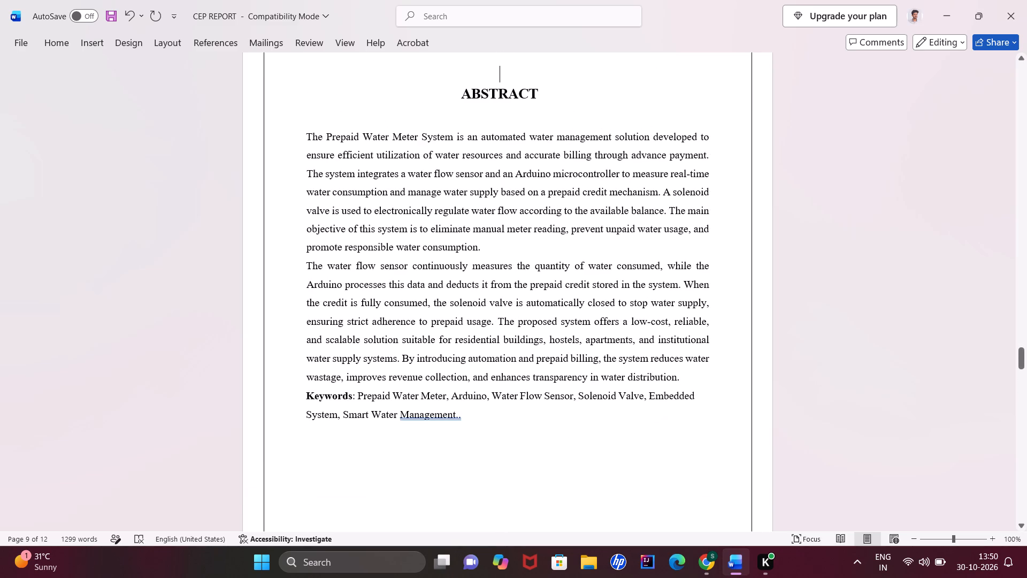
pyautogui.scroll(-8, 479, 377)
pyautogui.scroll(2, 479, 377)
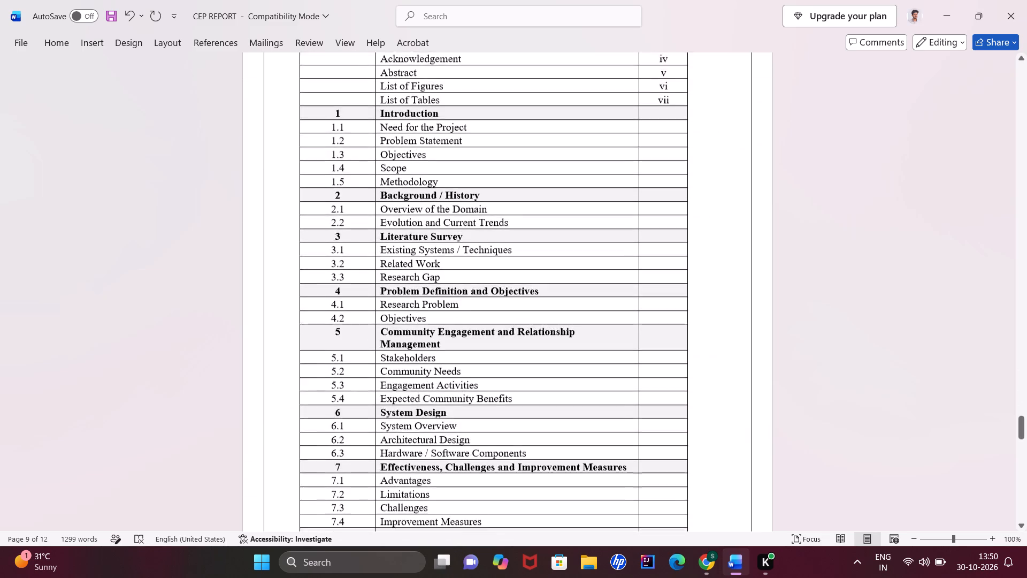
pyautogui.scroll(10, 479, 377)
pyautogui.scroll(-1, 479, 377)
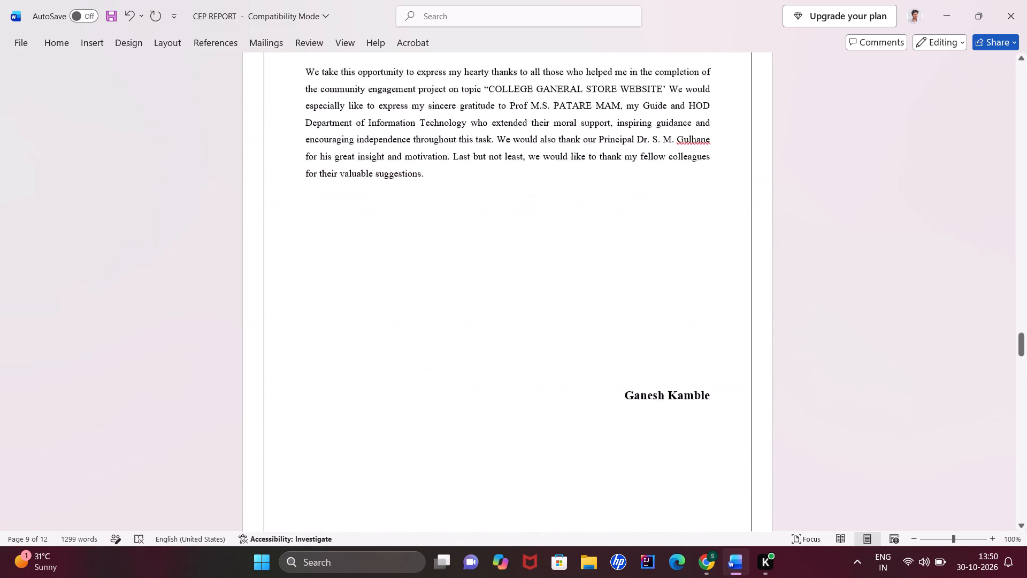
pyautogui.scroll(-4, 479, 377)
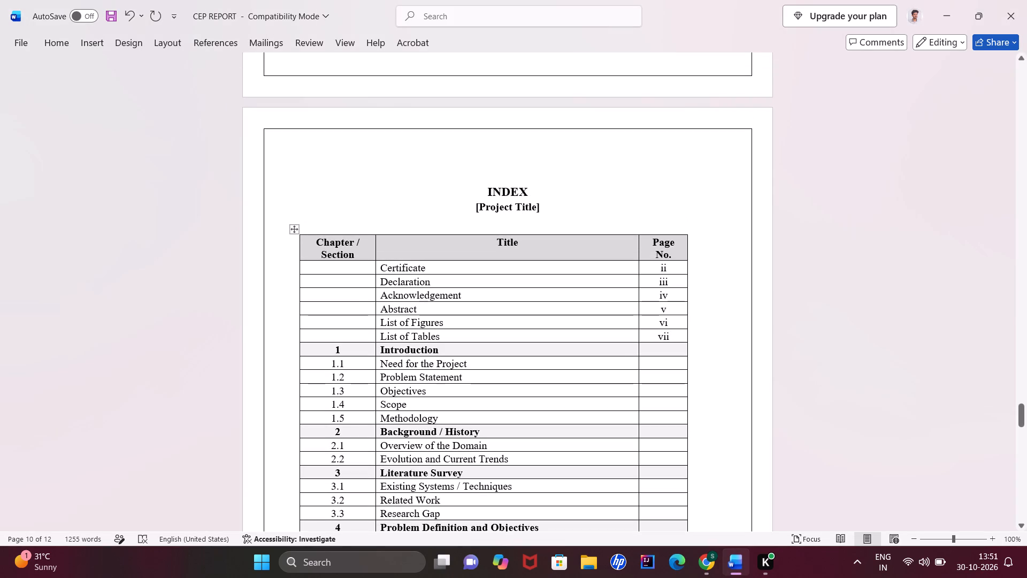
pyautogui.moveTo(535, 204); pyautogui.dragTo(480, 208)
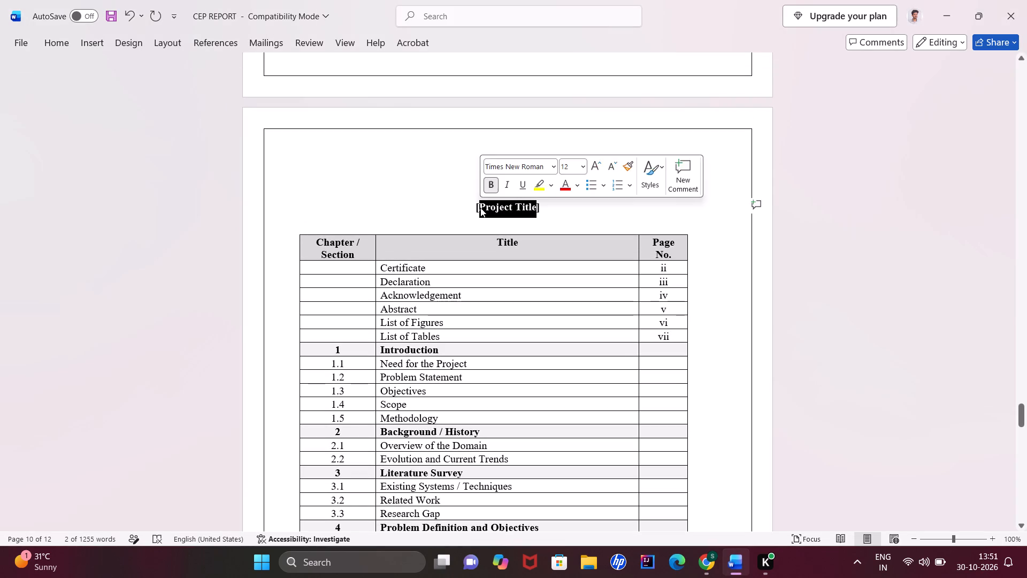
pyautogui.hotkey('ctrl', 'v')
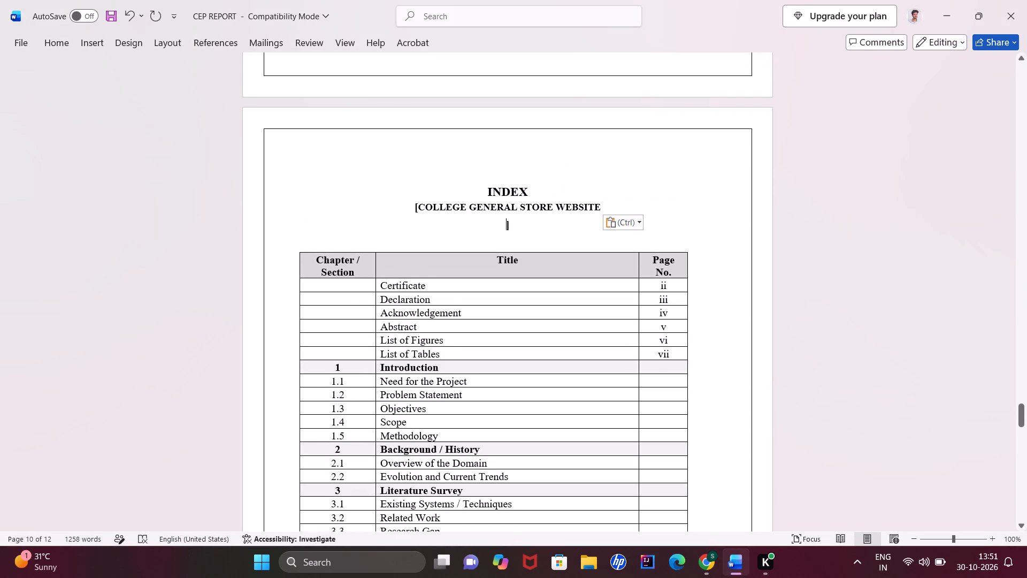
pyautogui.click(410, 205)
pyautogui.press('BackSpace')
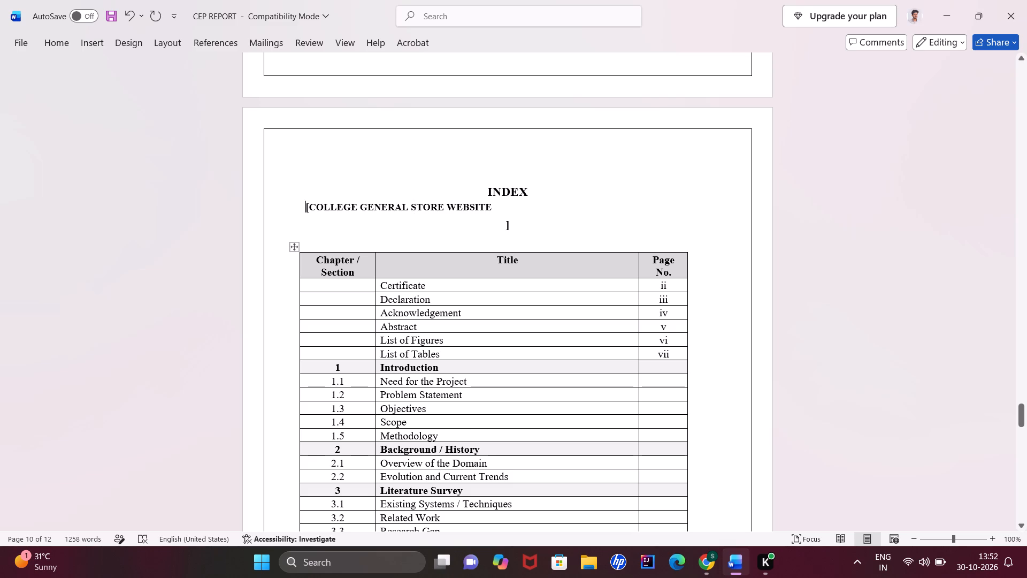
pyautogui.click(505, 227)
pyautogui.press('BackSpace')
pyautogui.press('BackSpace')
# Shift the bracketed project title toward the centre under INDEX with a leading space and three tab indents.
pyautogui.click(302, 202)
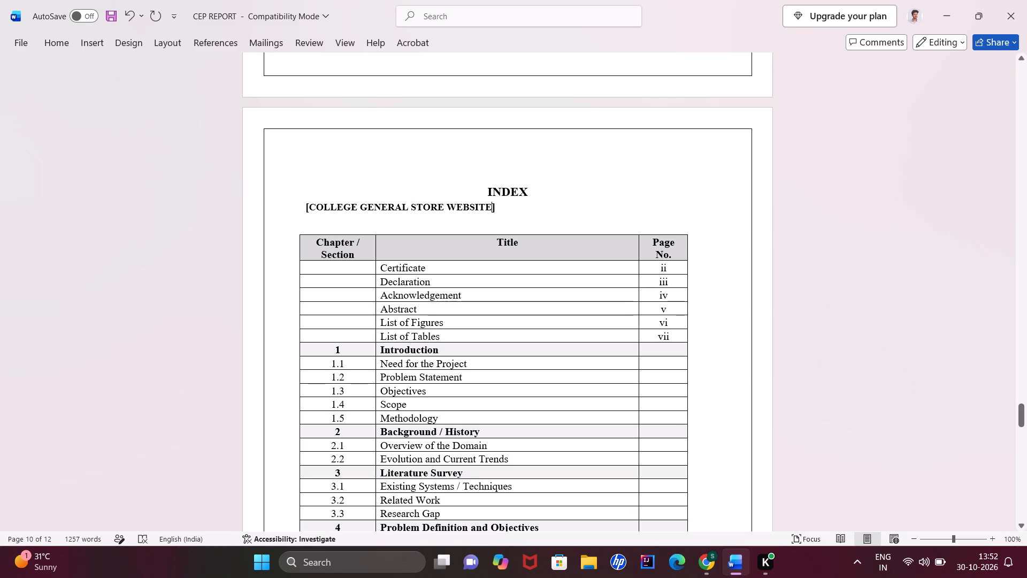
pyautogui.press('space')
pyautogui.press('Tab')
pyautogui.press('Tab')
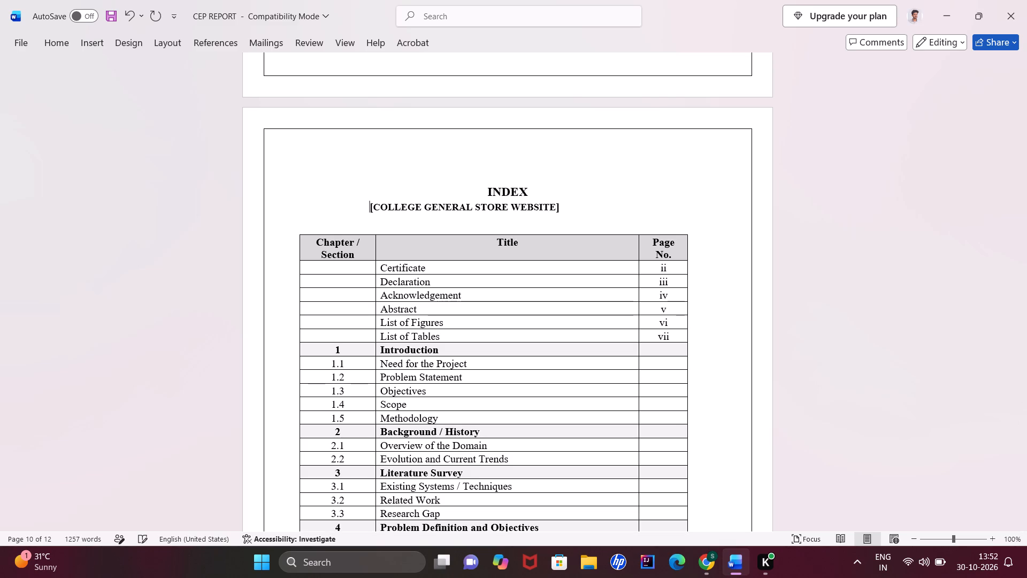
pyautogui.press('Tab')
# Review the rest of the index table, the List of Figures and the List of Tables through to the document's end.
pyautogui.scroll(-1, 468, 332)
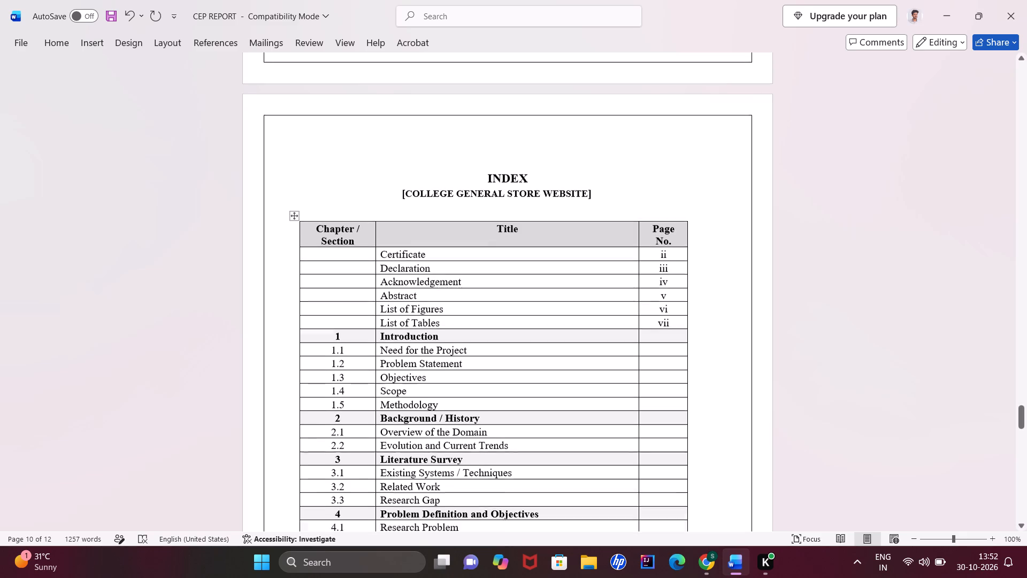
pyautogui.scroll(-2, 468, 332)
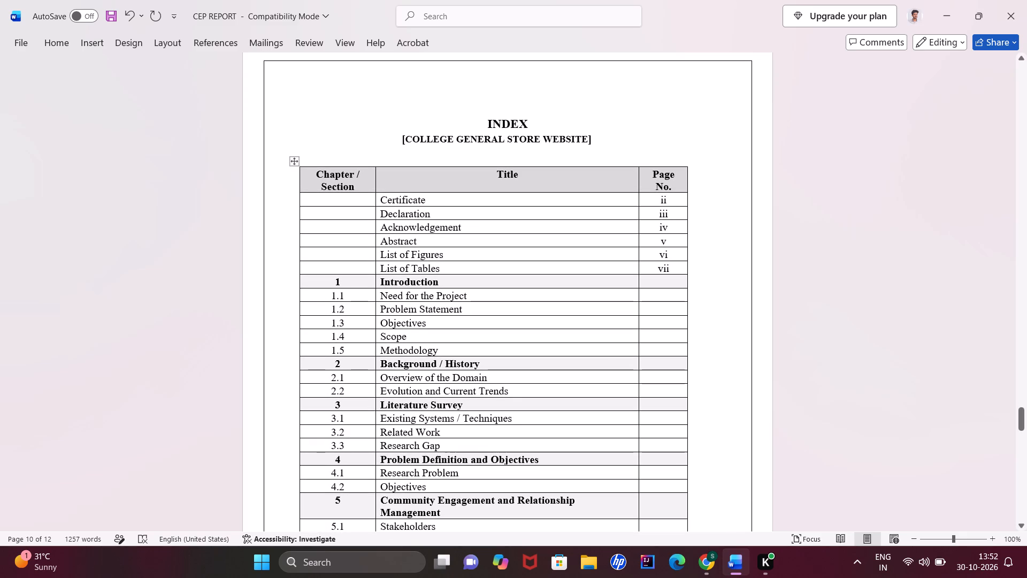
pyautogui.scroll(-5, 468, 332)
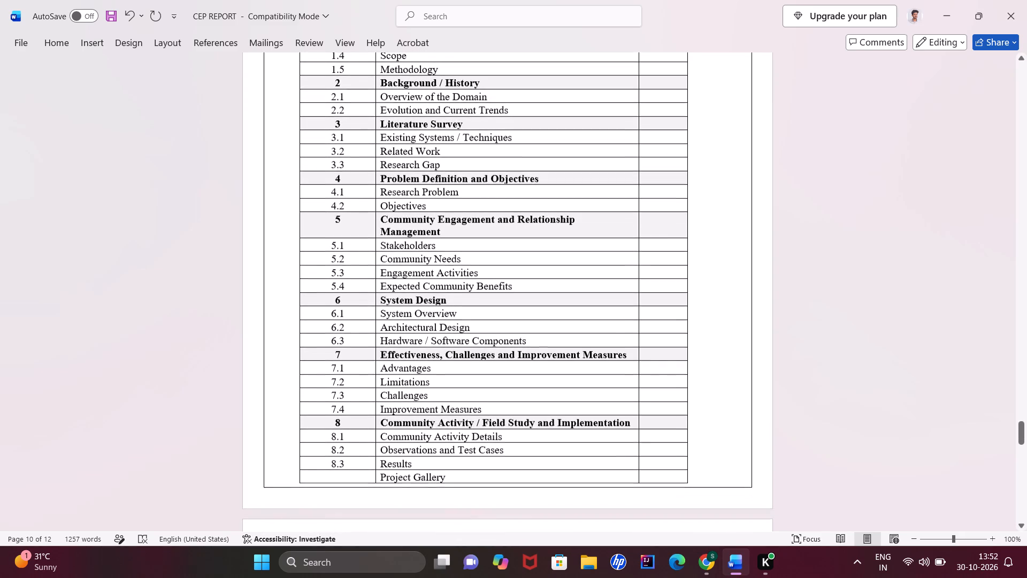
pyautogui.scroll(-5, 468, 332)
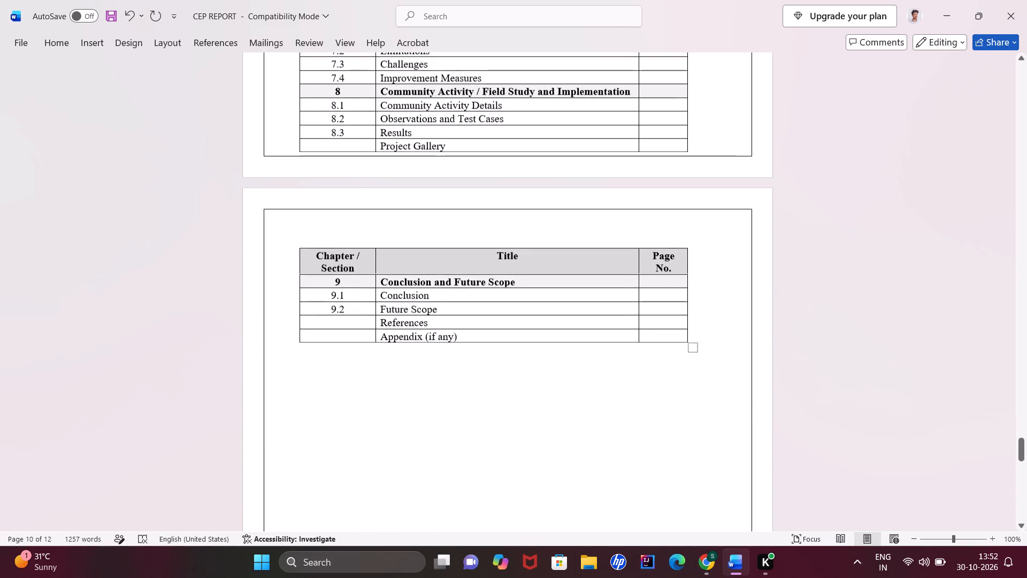
pyautogui.scroll(-4, 468, 332)
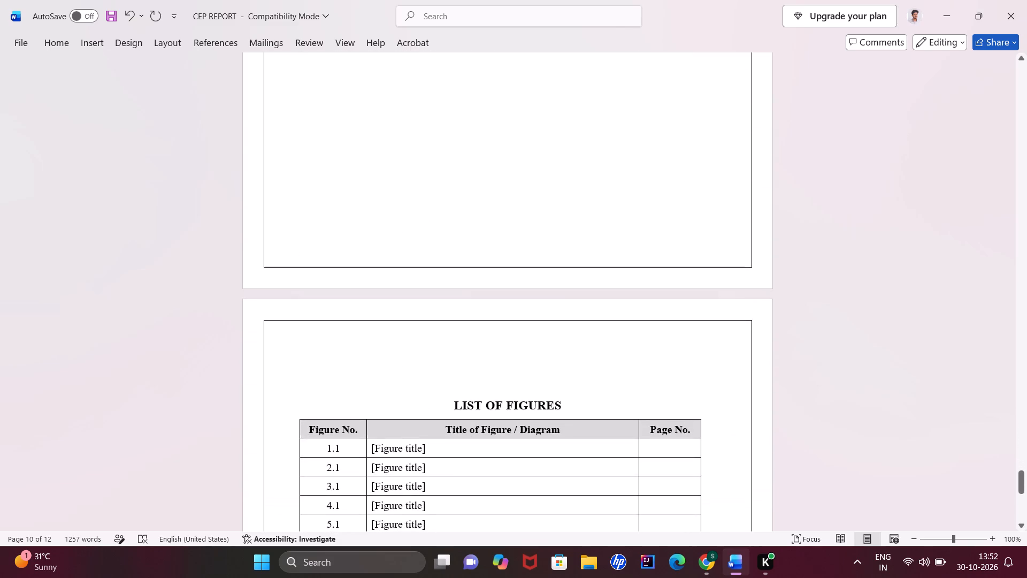
pyautogui.scroll(-3, 468, 332)
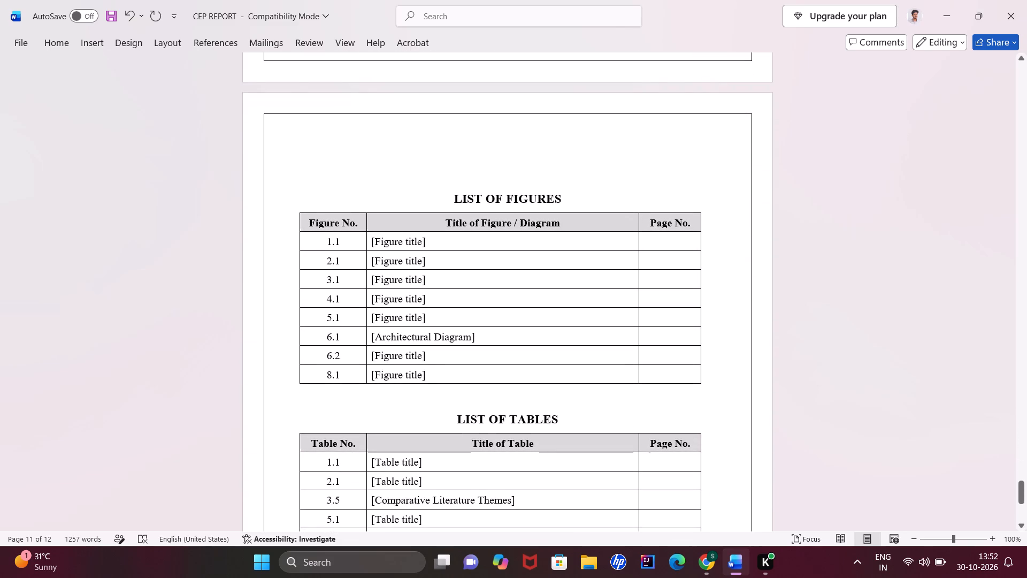
pyautogui.scroll(-2, 468, 332)
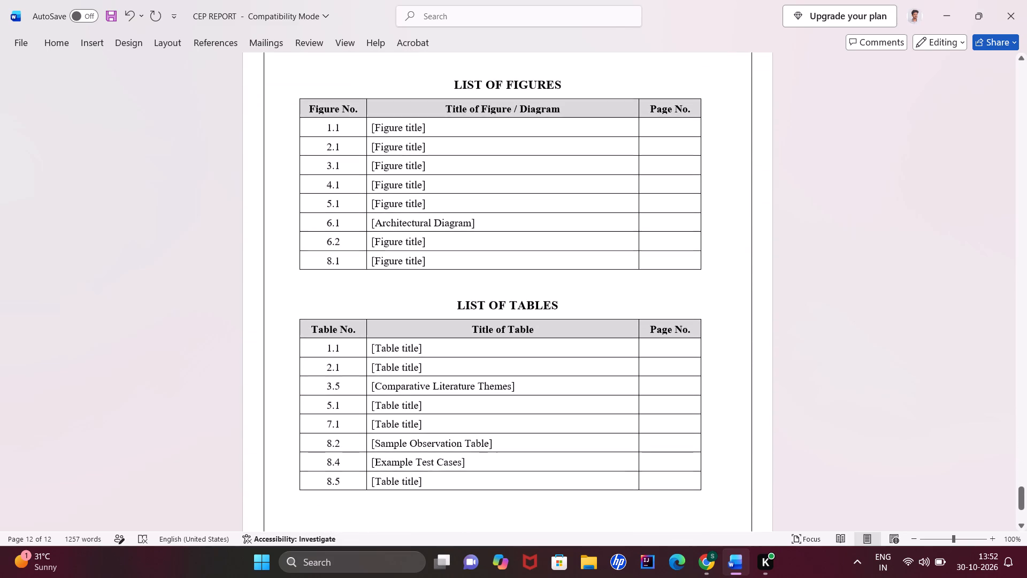
pyautogui.scroll(-2, 468, 332)
pyautogui.scroll(1, 468, 332)
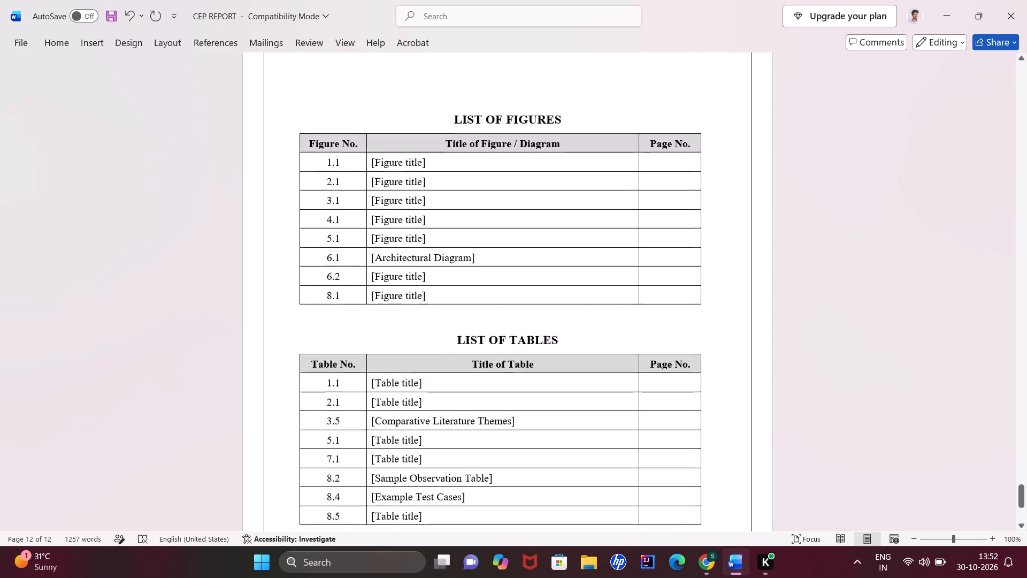
pyautogui.scroll(1, 468, 332)
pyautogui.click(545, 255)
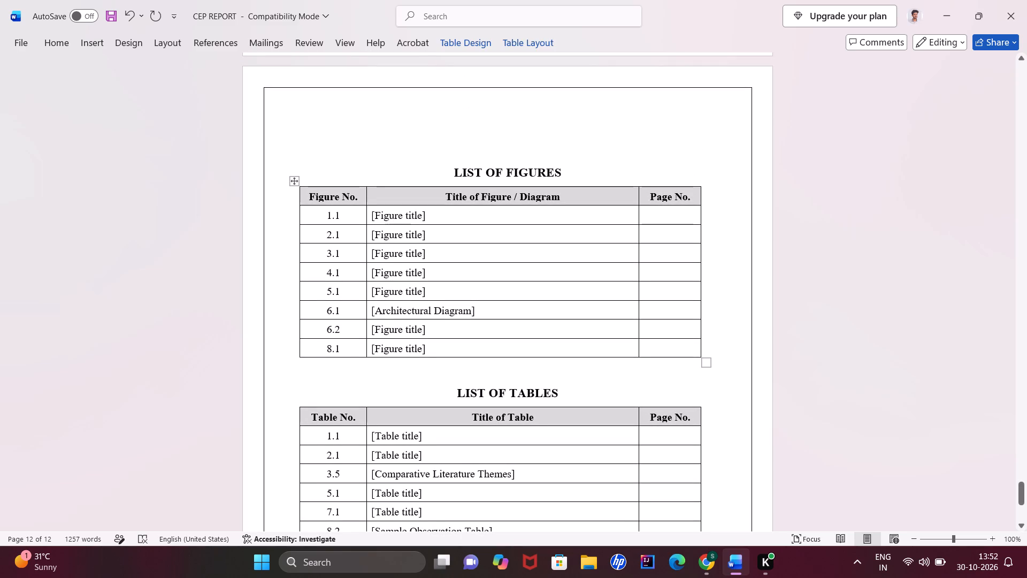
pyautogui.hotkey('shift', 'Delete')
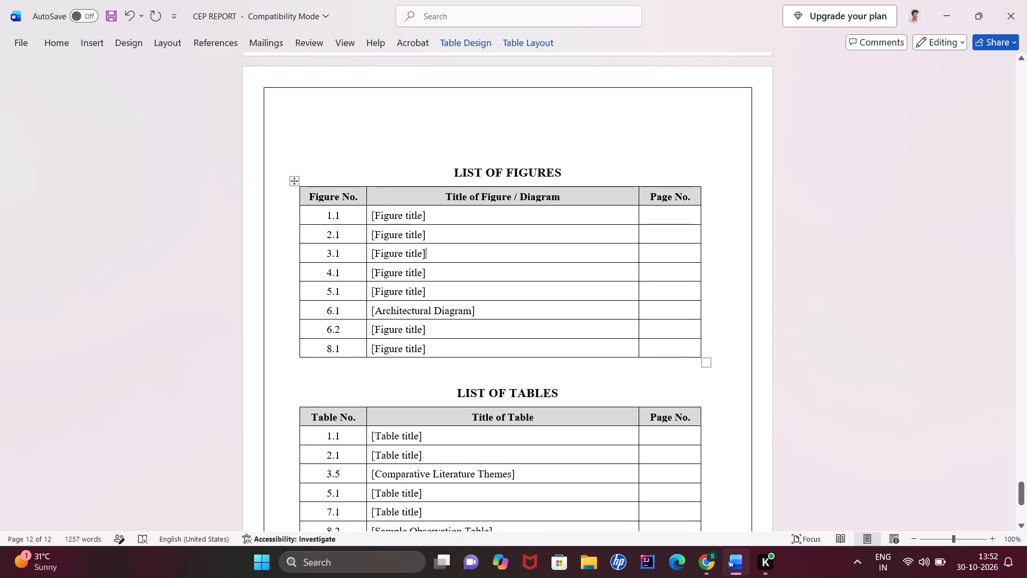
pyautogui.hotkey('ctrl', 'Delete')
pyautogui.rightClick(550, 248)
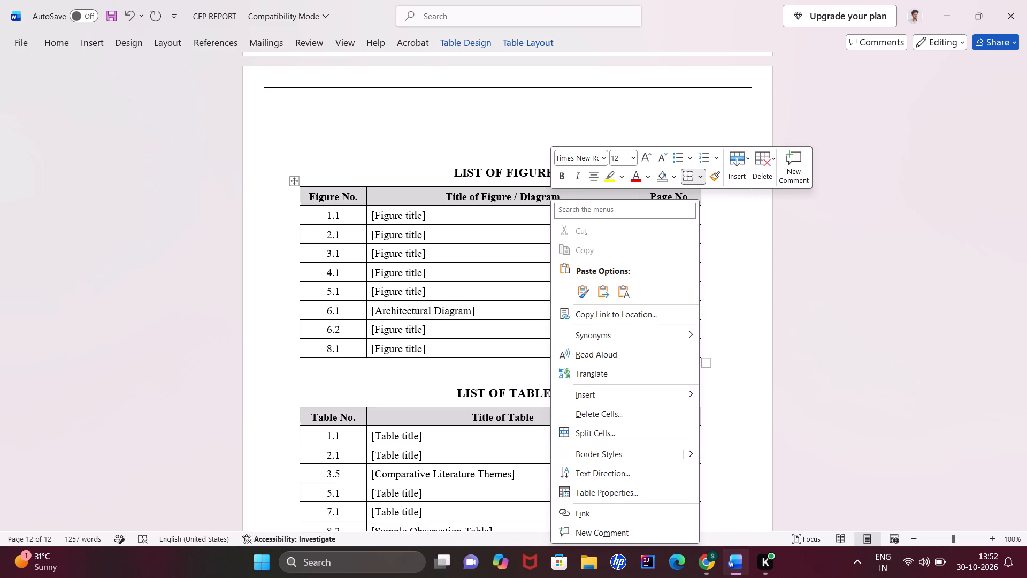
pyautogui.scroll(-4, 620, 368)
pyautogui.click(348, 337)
# Review the report from the List of Tables back to the Acknowledgement page, and return to the index table.
pyautogui.scroll(-5, 449, 323)
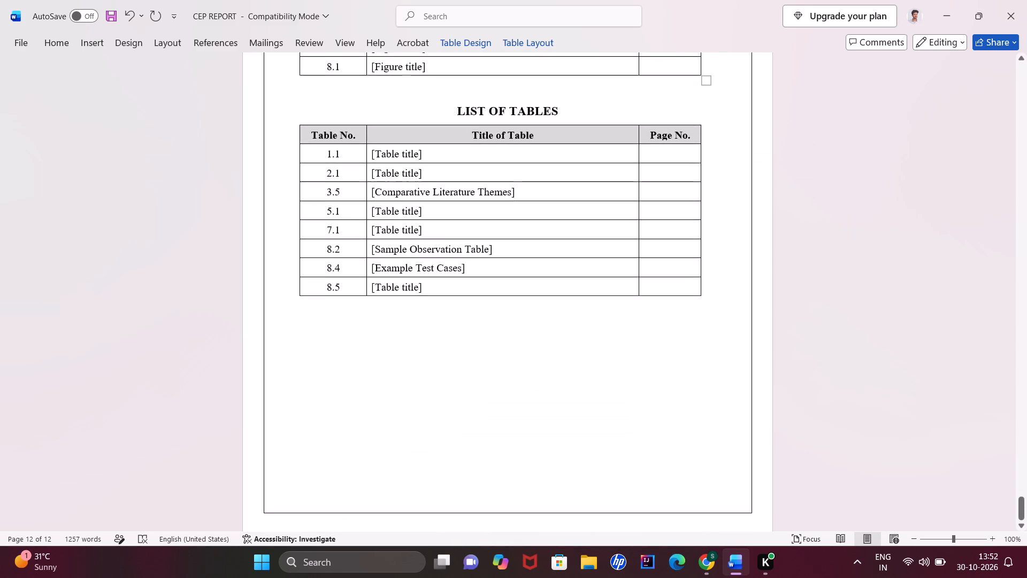
pyautogui.scroll(-5, 449, 323)
pyautogui.scroll(9, 449, 323)
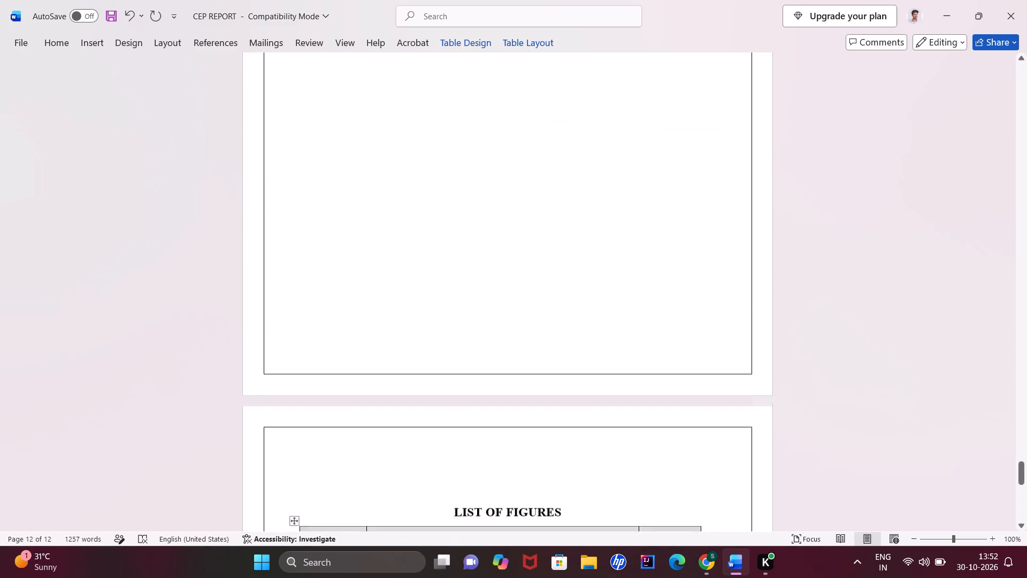
pyautogui.scroll(19, 449, 323)
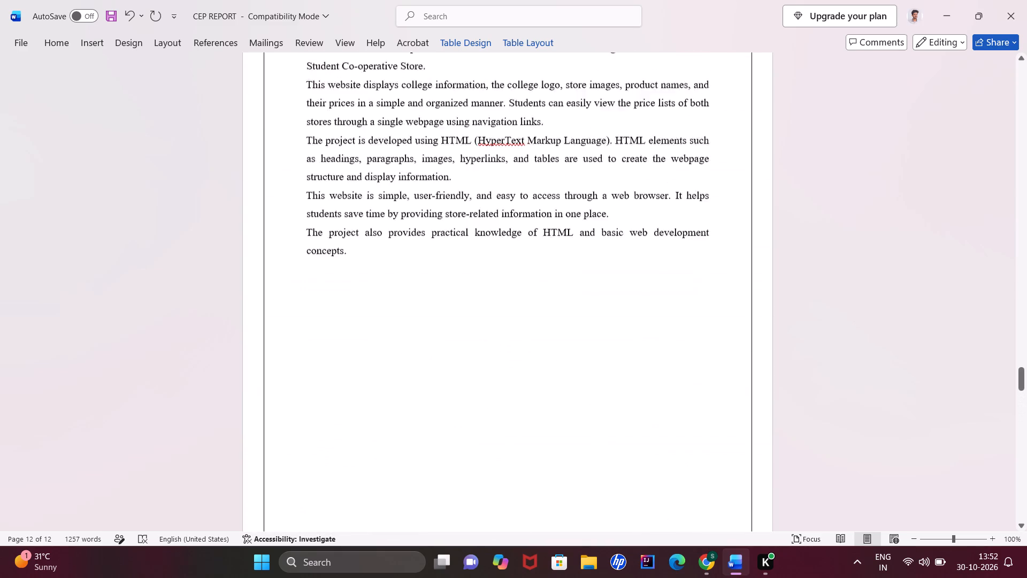
pyautogui.scroll(18, 449, 323)
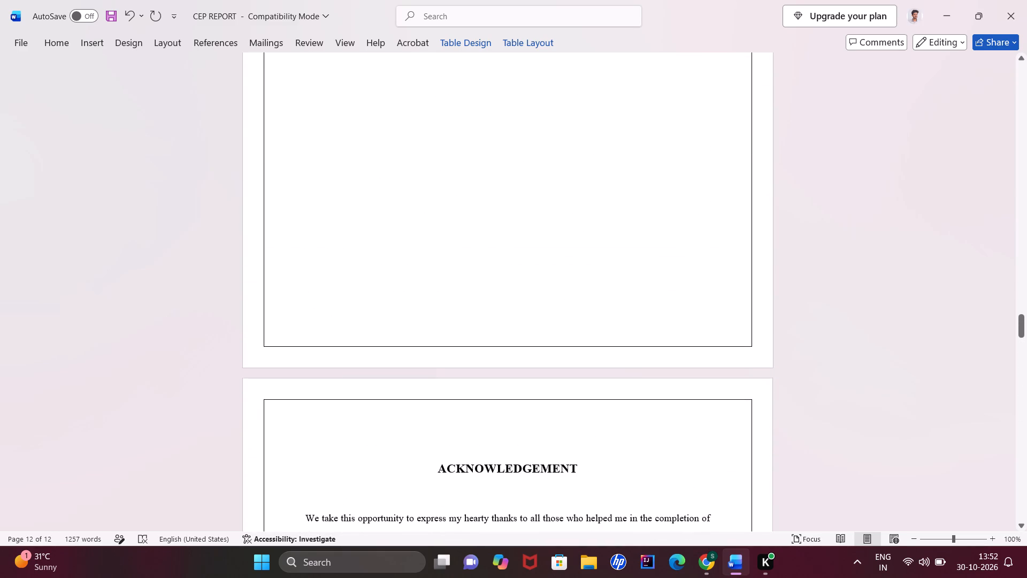
pyautogui.scroll(-11, 449, 323)
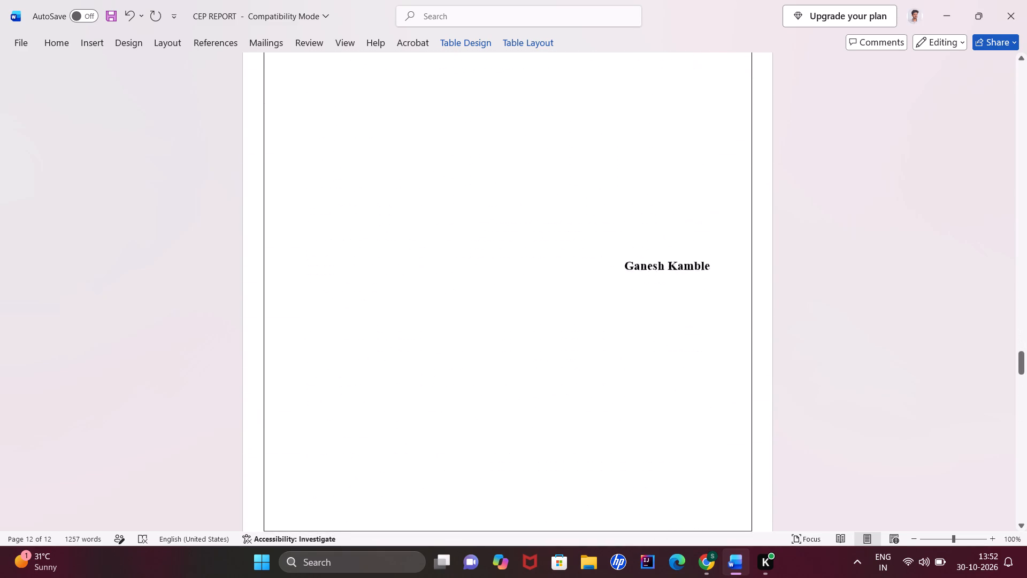
pyautogui.scroll(-10, 449, 323)
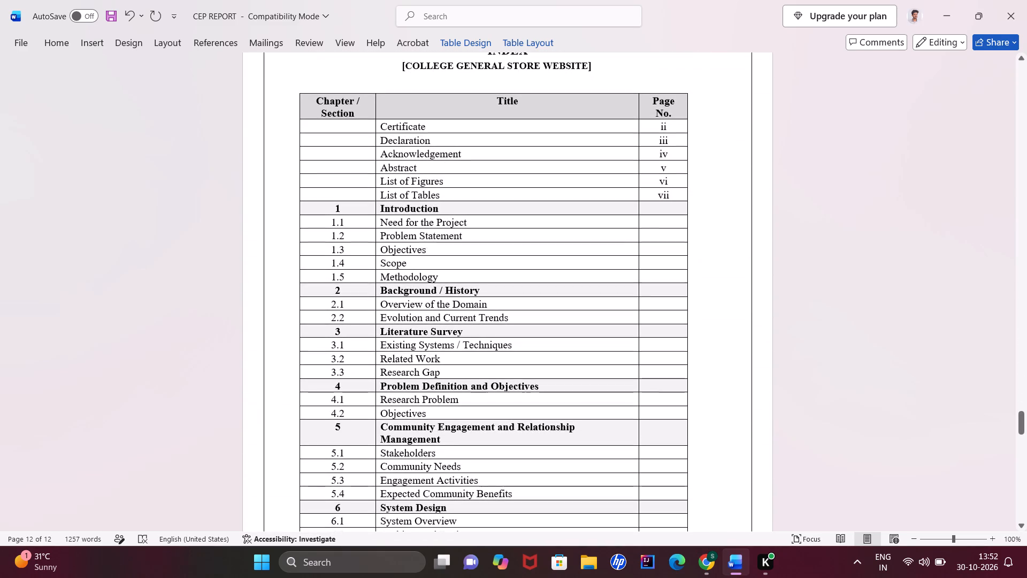
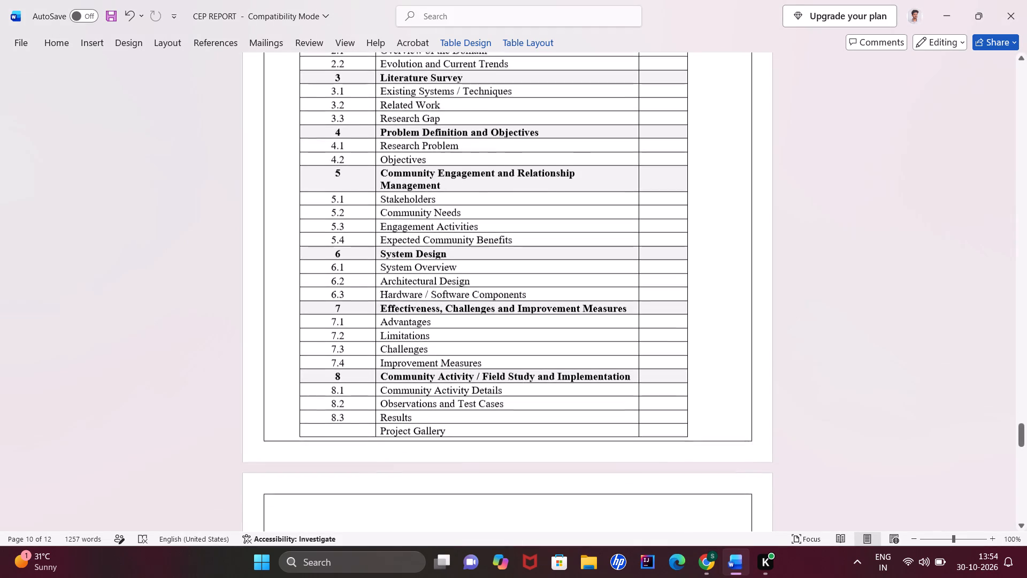
pyautogui.scroll(-2, 481, 372)
pyautogui.scroll(1, 481, 372)
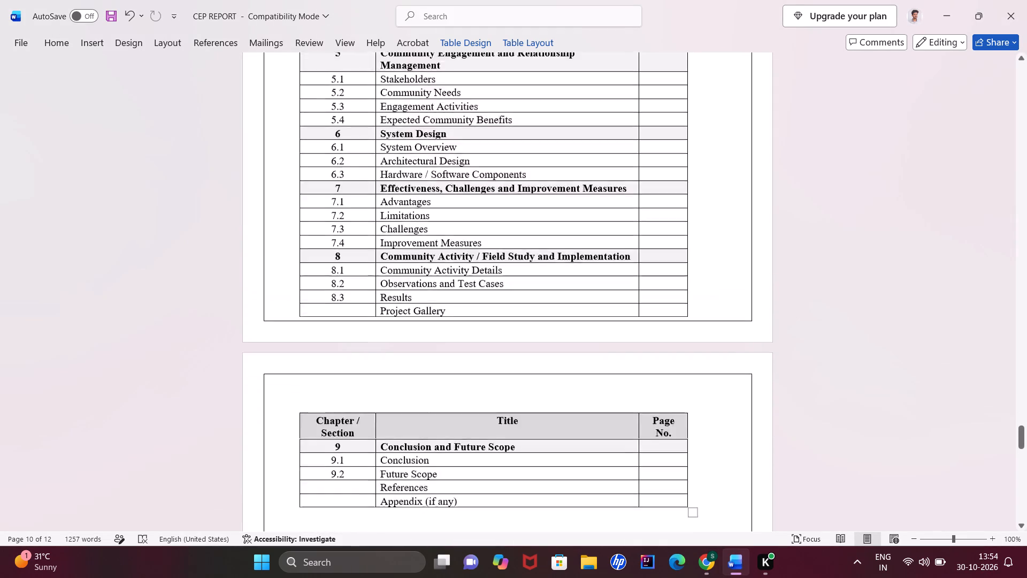
pyautogui.scroll(3, 481, 372)
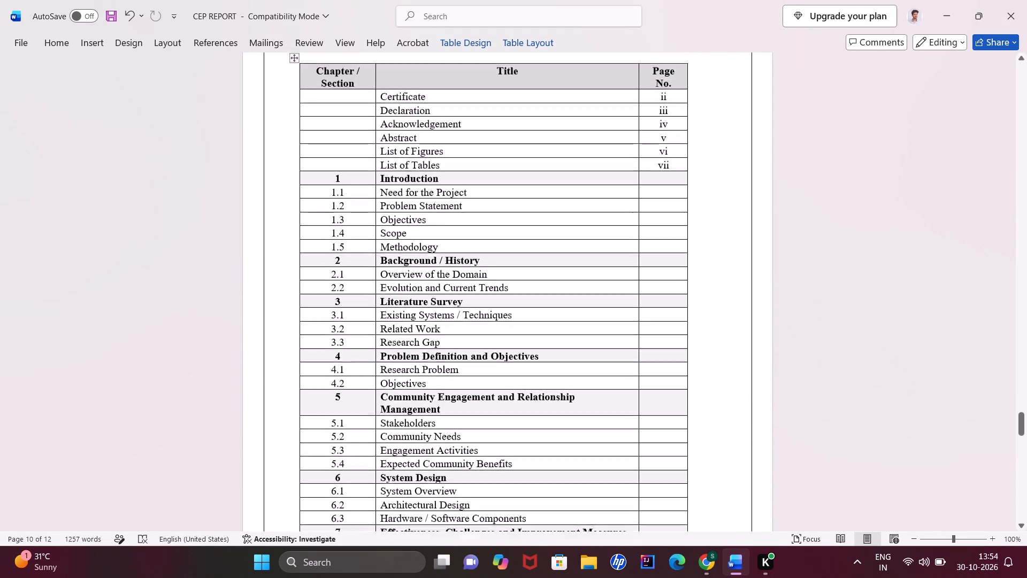
pyautogui.scroll(1, 481, 372)
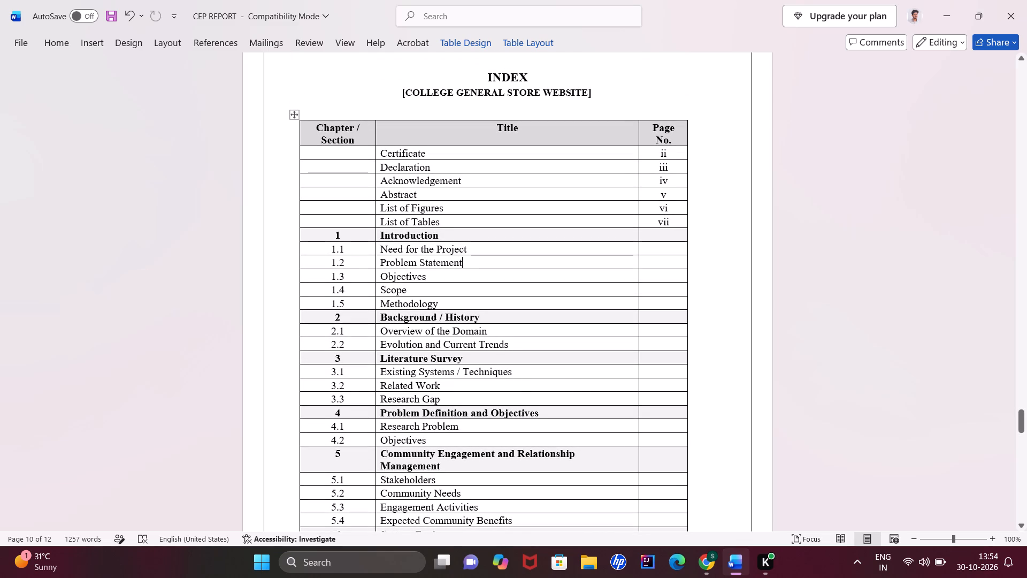
pyautogui.moveTo(332, 248); pyautogui.dragTo(473, 292)
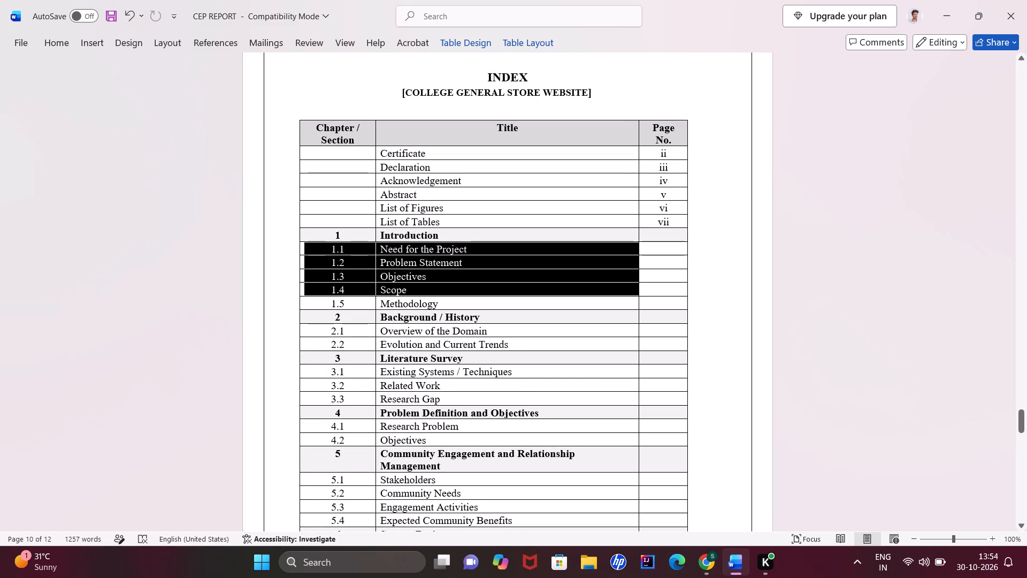
pyautogui.moveTo(473, 292); pyautogui.dragTo(472, 457)
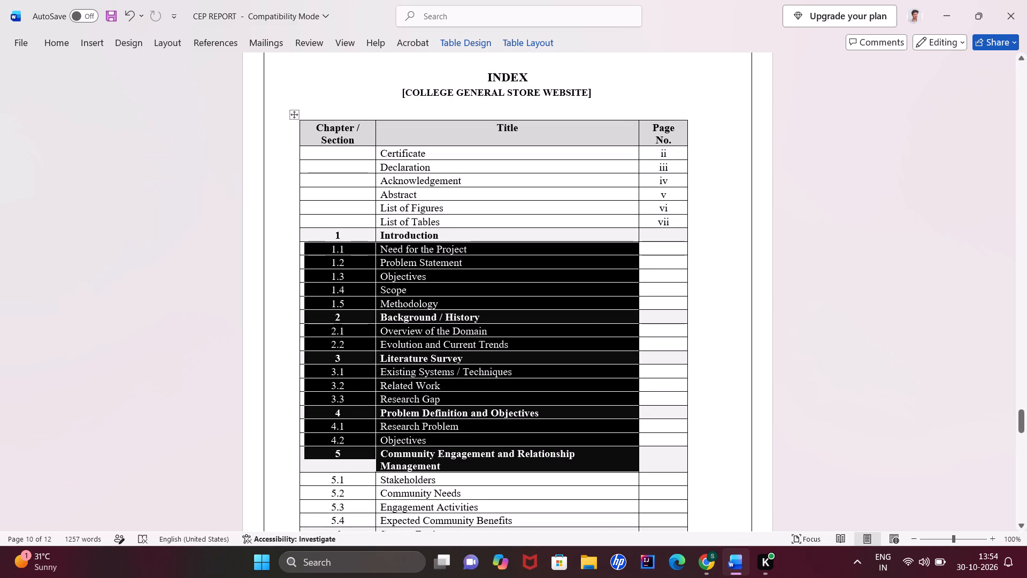
pyautogui.press('BackSpace')
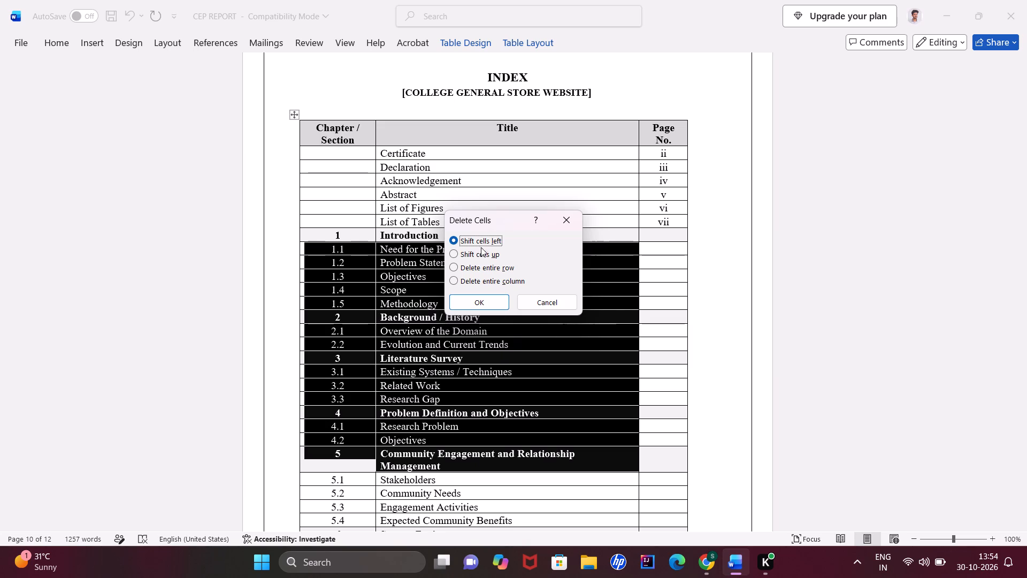
pyautogui.click(455, 268)
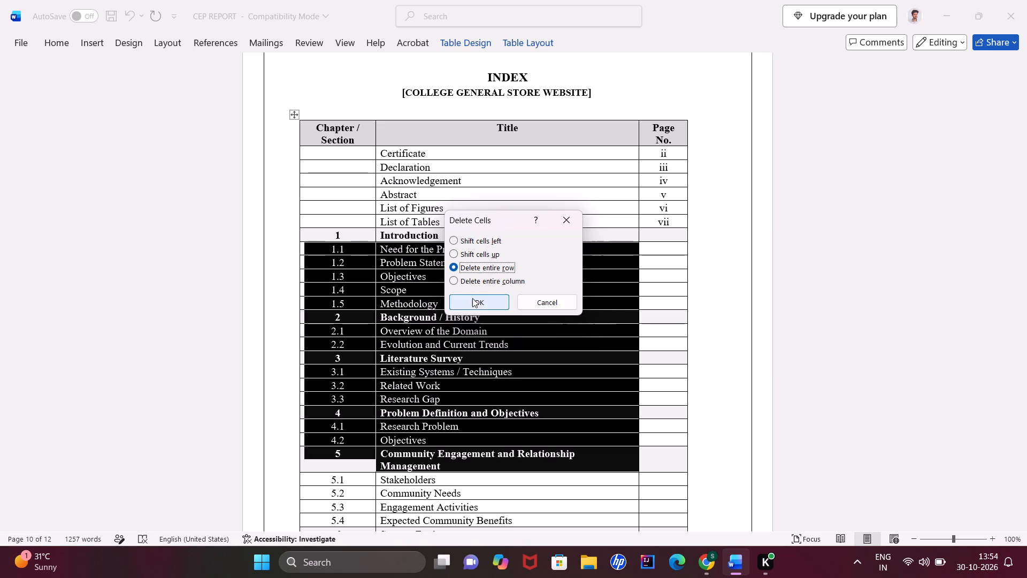
pyautogui.click(479, 300)
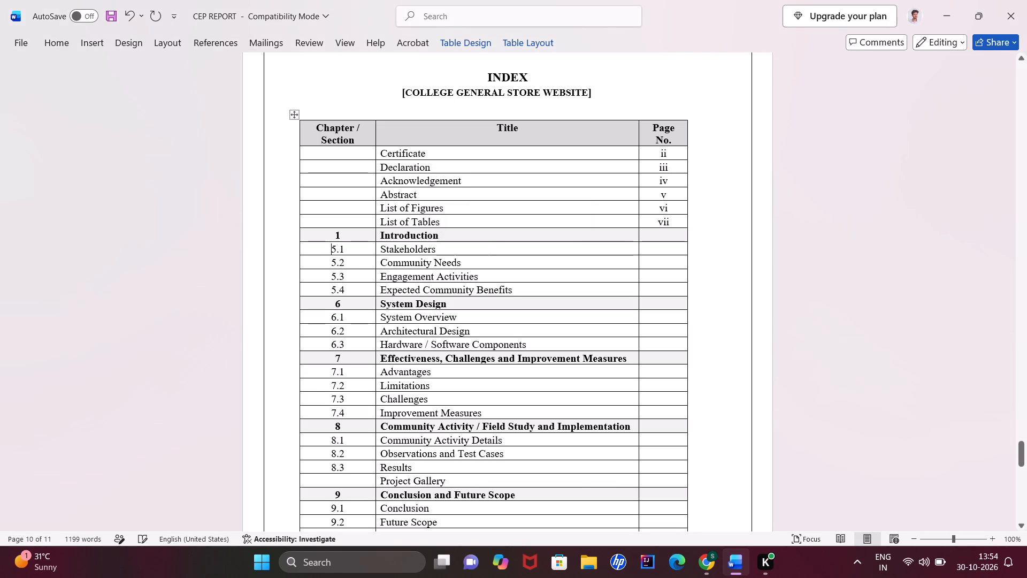
# Delete the entire index table rows from 5.1 Stakeholders through 9.2 Future Scope.
pyautogui.moveTo(328, 248); pyautogui.dragTo(471, 421)
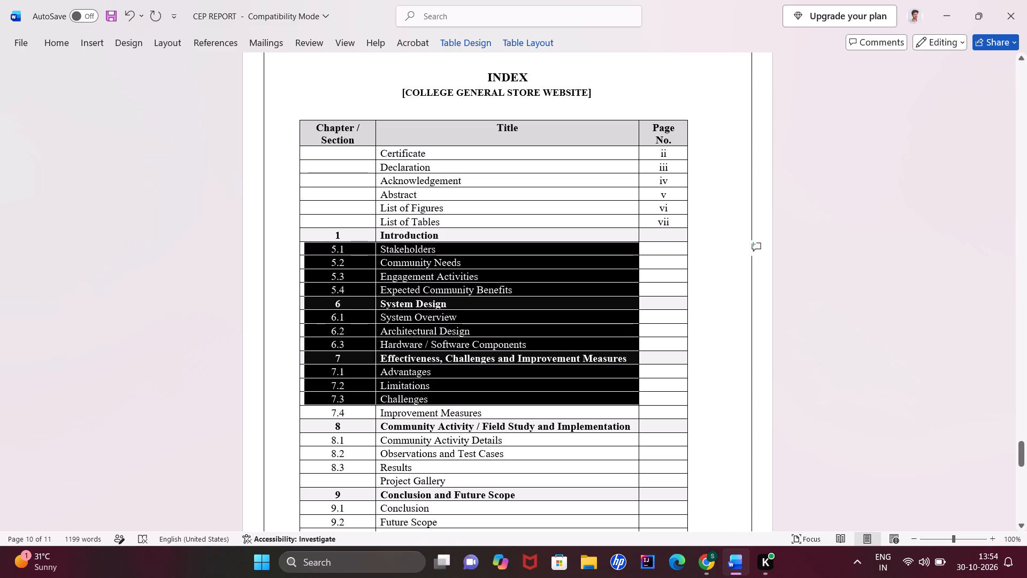
pyautogui.moveTo(471, 421); pyautogui.dragTo(468, 528)
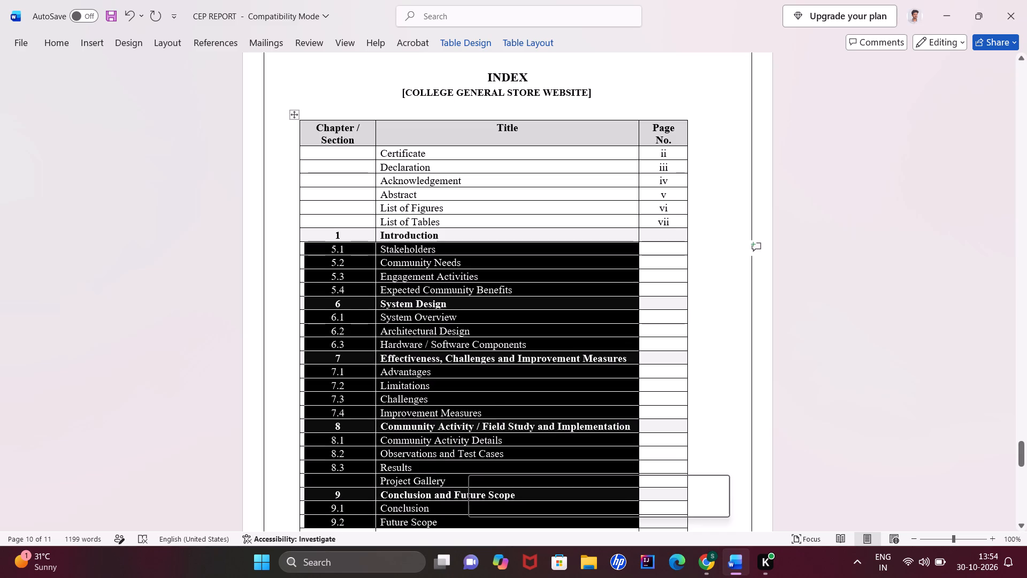
pyautogui.rightClick(509, 293)
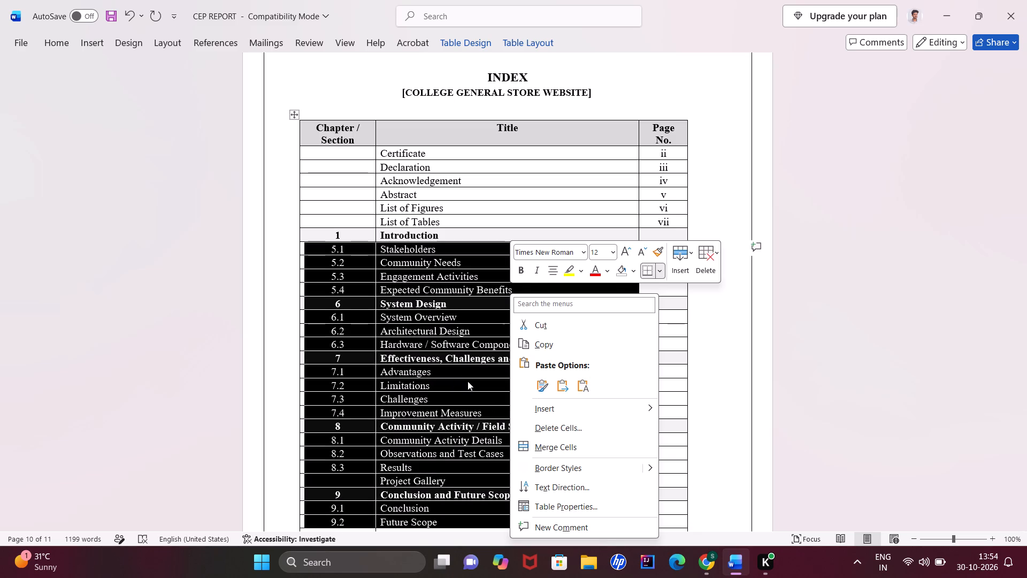
pyautogui.click(445, 360)
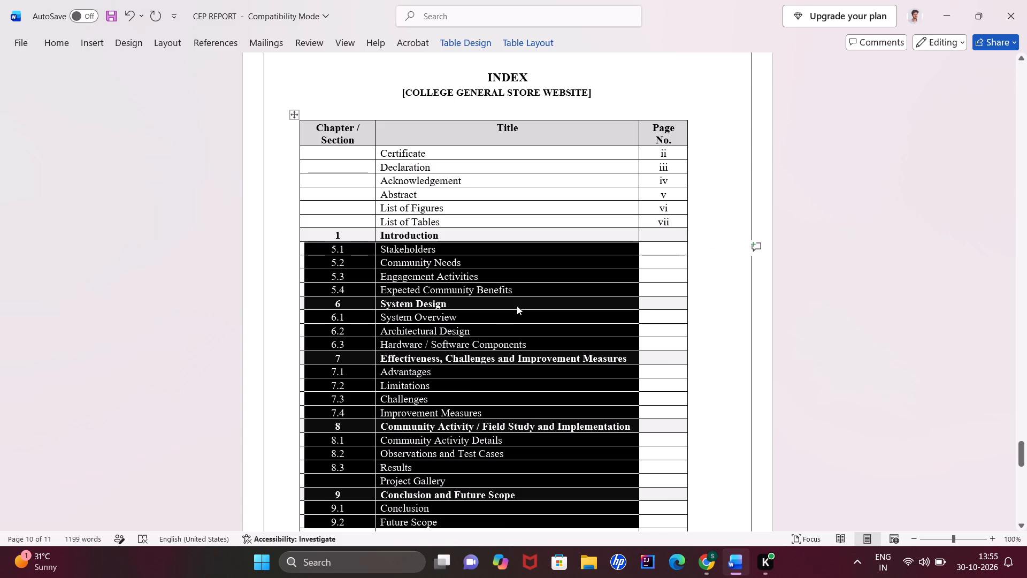
pyautogui.rightClick(517, 306)
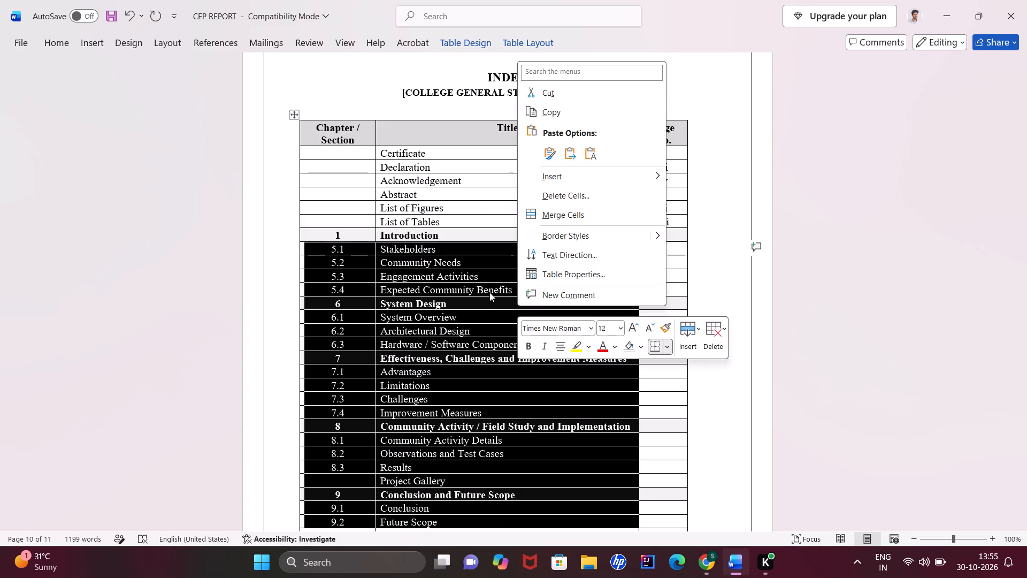
pyautogui.click(572, 199)
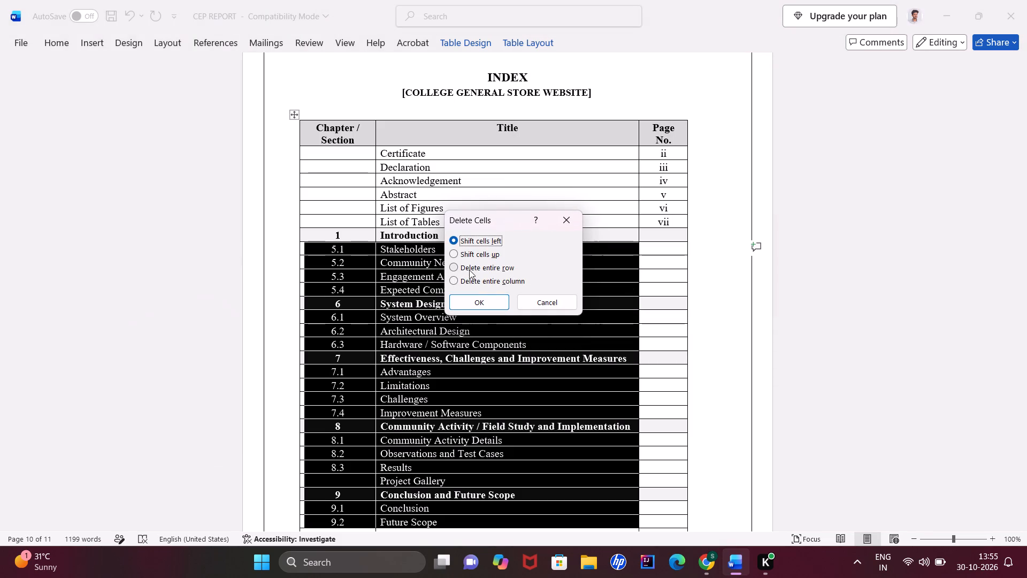
pyautogui.click(457, 269)
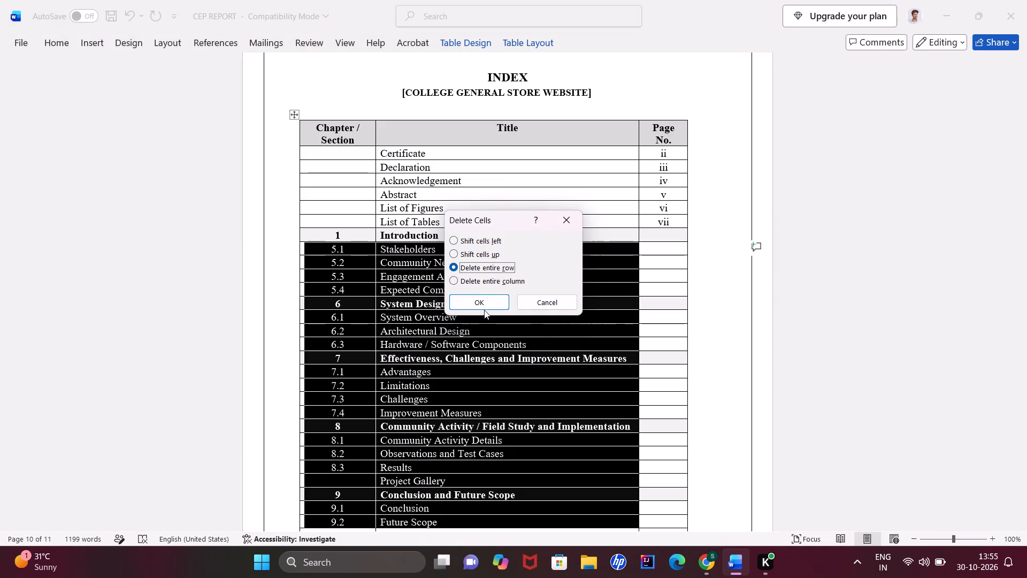
pyautogui.click(486, 304)
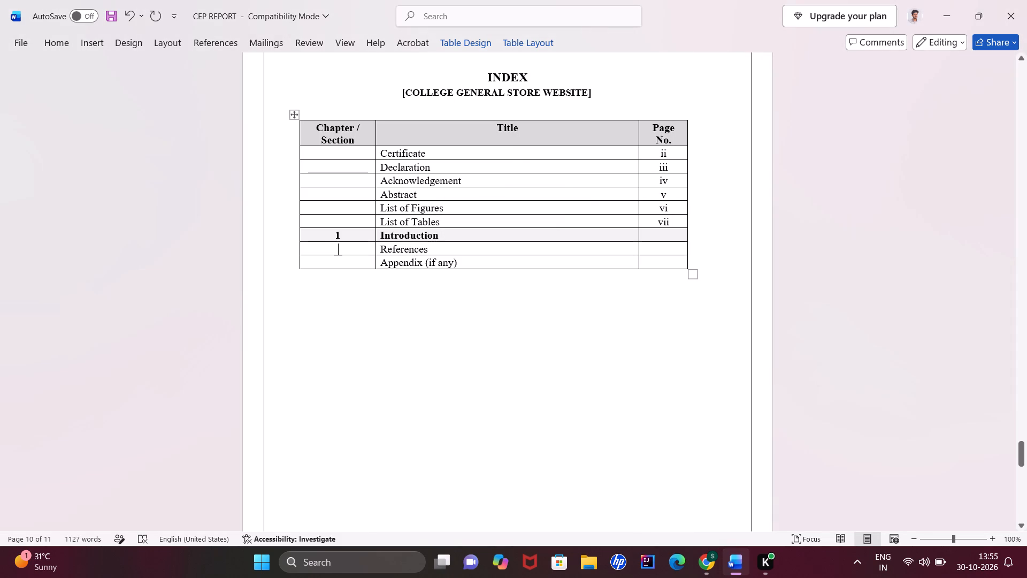
# Clear the "Appendix (if any)" text from the last row of the index table, keeping the row itself.
pyautogui.moveTo(367, 252); pyautogui.dragTo(452, 263)
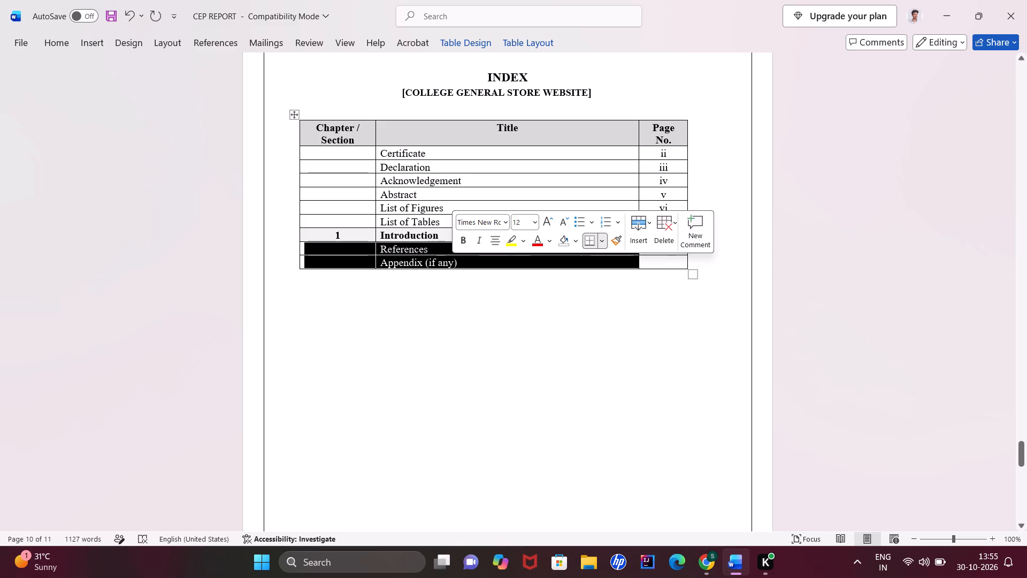
pyautogui.click(452, 267)
pyautogui.press('BackSpace')
pyautogui.press('BackSpace')
pyautogui.press('BackSpace')
pyautogui.press('BackSpace')
pyautogui.press('BackSpace')
pyautogui.press('BackSpace')
pyautogui.press('BackSpace')
pyautogui.press('BackSpace')
pyautogui.press('BackSpace')
pyautogui.press('BackSpace')
pyautogui.press('BackSpace')
pyautogui.press('BackSpace')
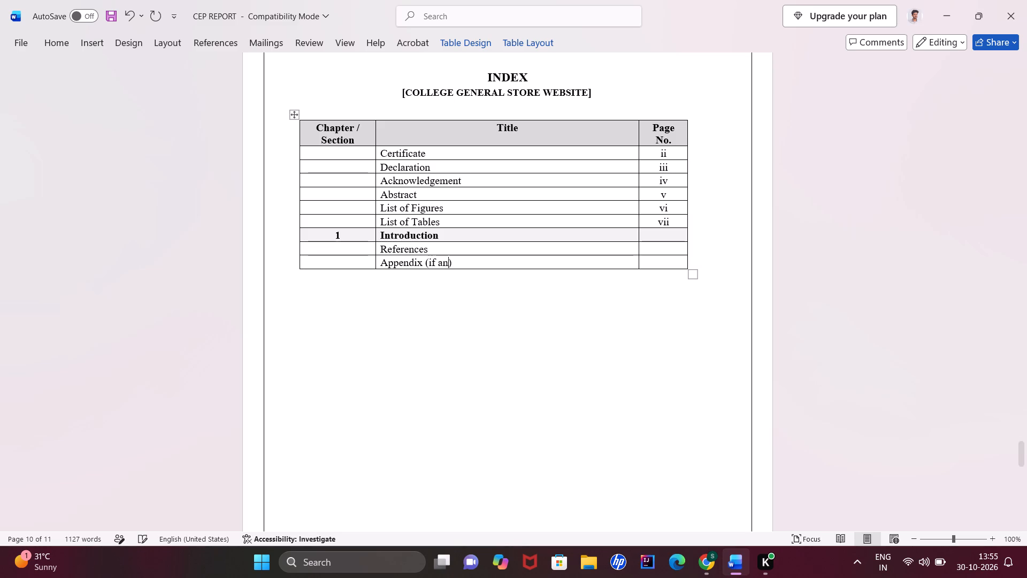
pyautogui.press('BackSpace')
pyautogui.press('BackSpace')
pyautogui.press('BackSpace')
pyautogui.press('BackSpace')
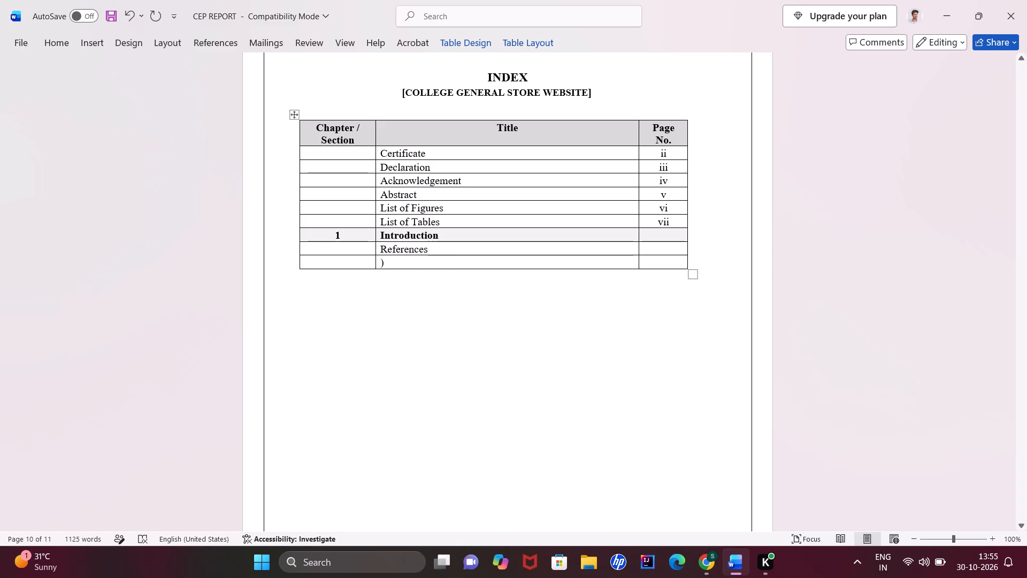
pyautogui.click(470, 258)
pyautogui.press('BackSpace')
# Clear the "References" text from the row under Introduction in the index table, leaving the row blank.
pyautogui.click(440, 247)
pyautogui.press('BackSpace')
pyautogui.press('BackSpace')
pyautogui.press('BackSpace')
pyautogui.press('BackSpace')
pyautogui.press('BackSpace')
pyautogui.press('BackSpace')
pyautogui.press('BackSpace')
pyautogui.press('BackSpace')
pyautogui.press('BackSpace')
pyautogui.press('BackSpace')
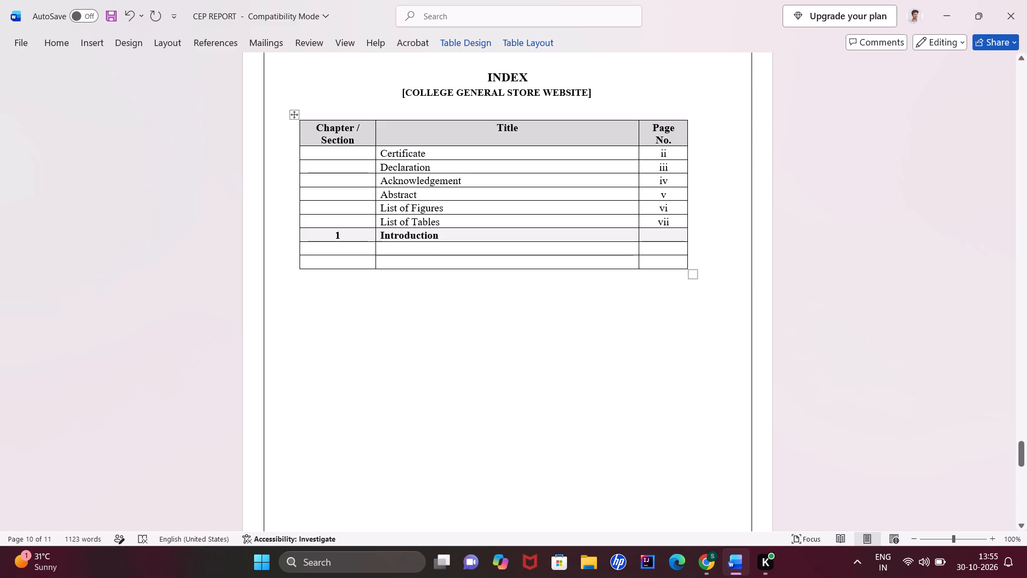
# Insert four more blank rows below the last row of the index table.
pyautogui.click(351, 247)
pyautogui.moveTo(320, 263); pyautogui.dragTo(569, 264)
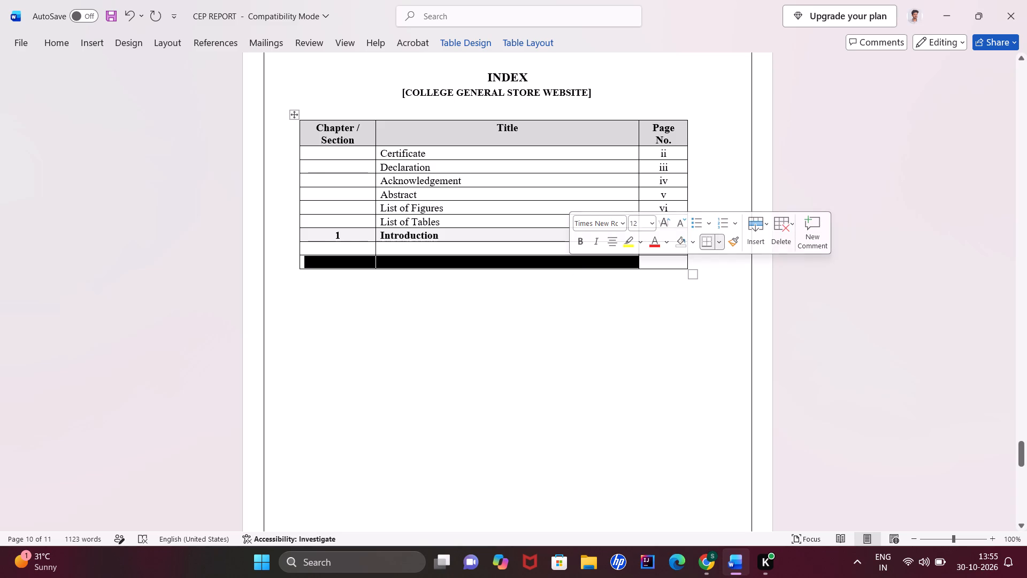
pyautogui.moveTo(666, 264); pyautogui.dragTo(350, 256)
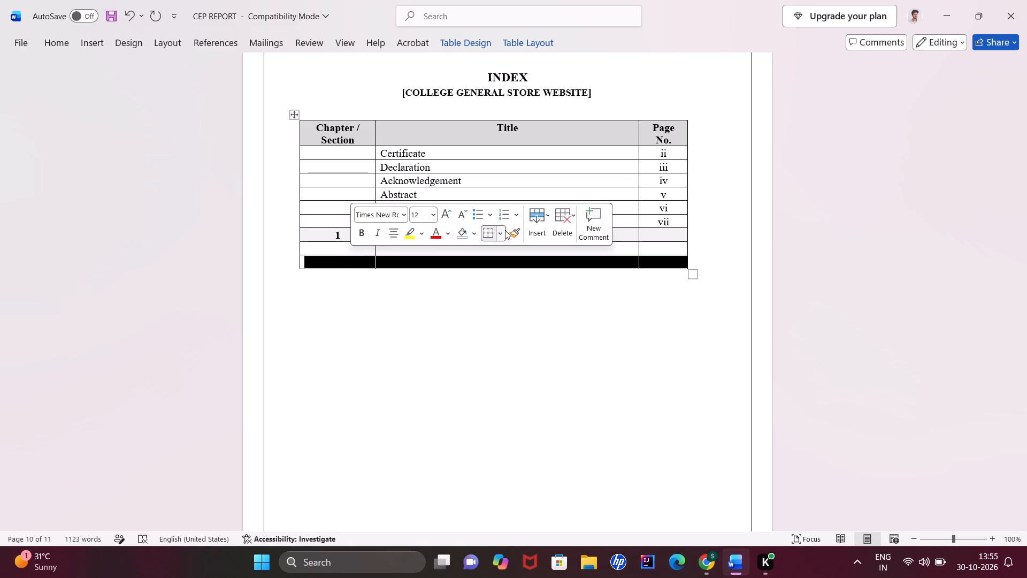
pyautogui.click(539, 222)
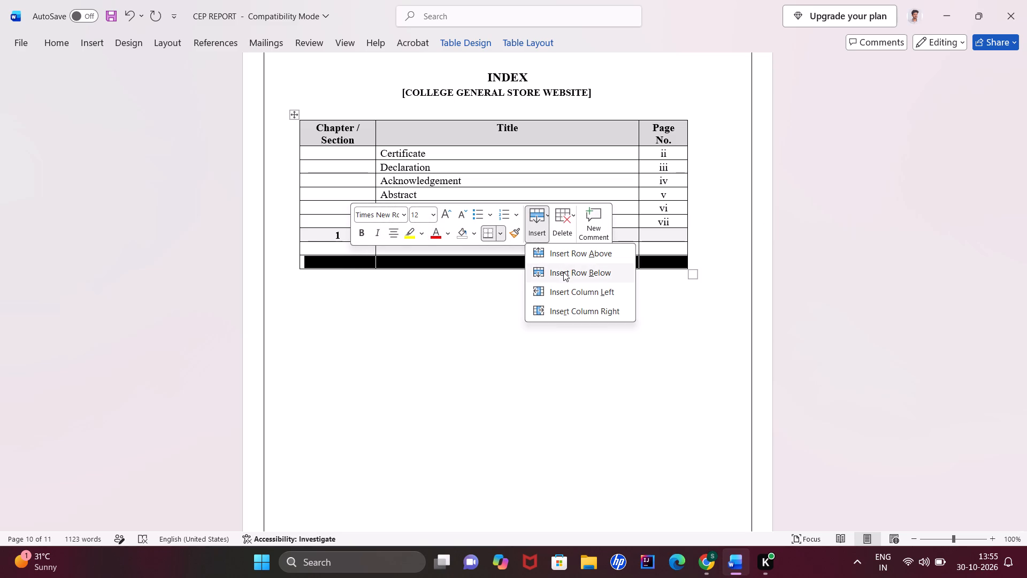
pyautogui.click(563, 272)
pyautogui.click(540, 229)
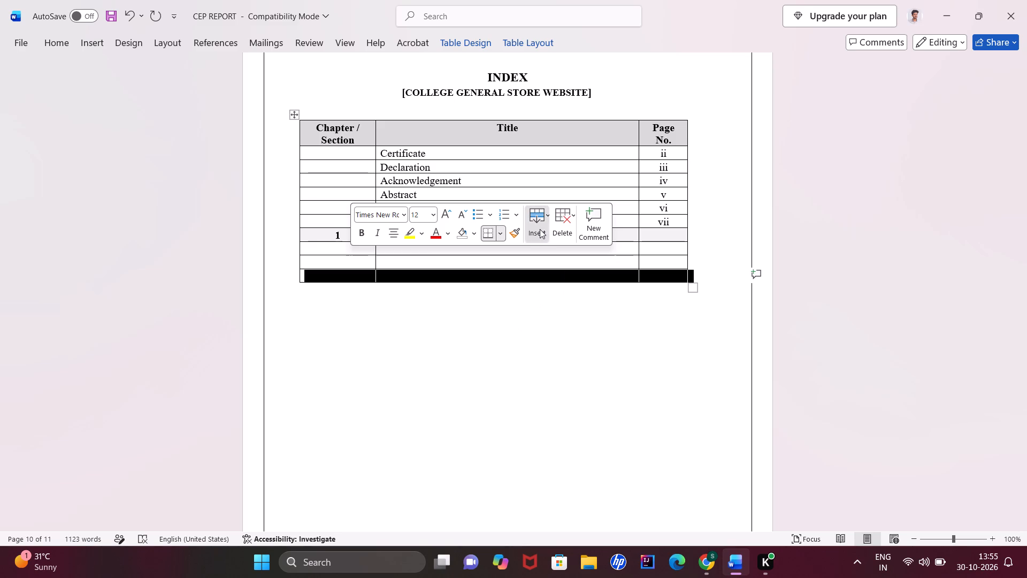
pyautogui.click(547, 274)
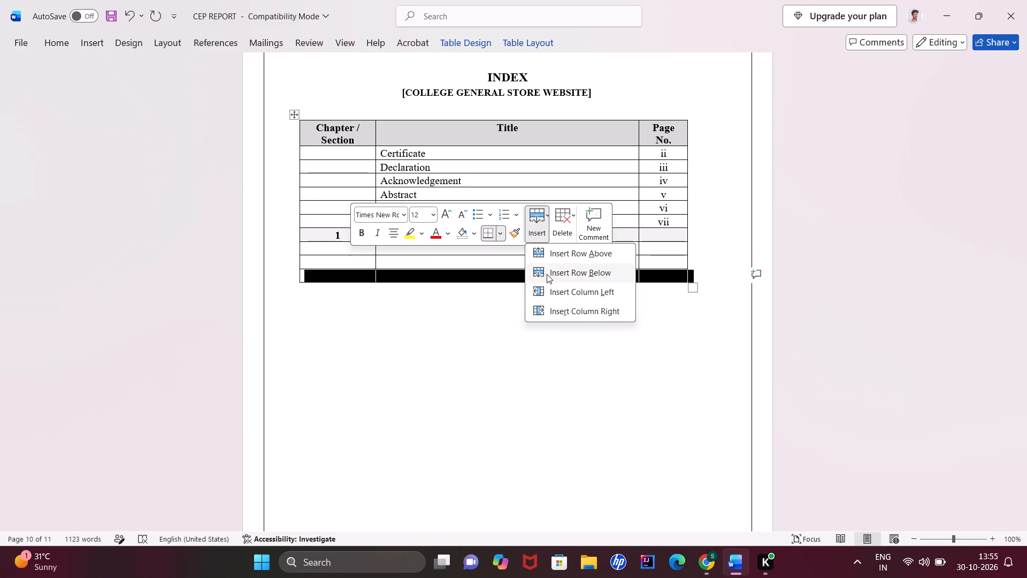
pyautogui.click(533, 223)
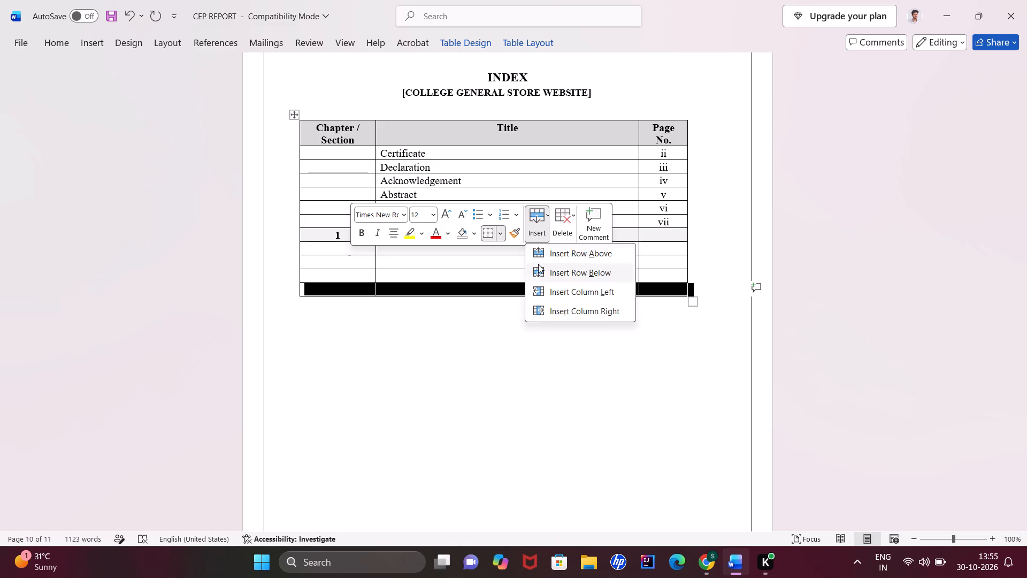
pyautogui.click(540, 270)
pyautogui.moveTo(540, 229); pyautogui.dragTo(546, 279)
pyautogui.click(546, 279)
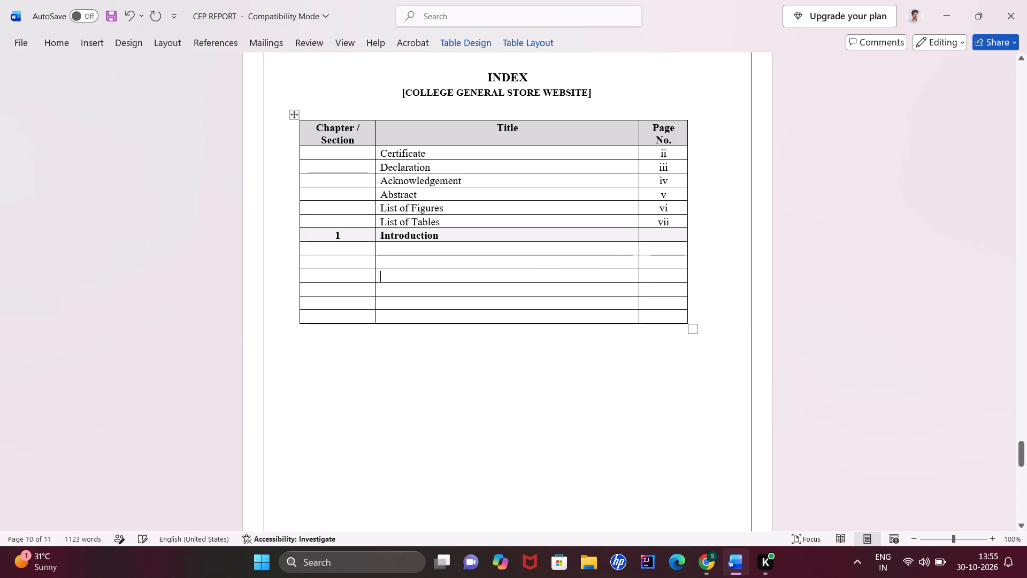
# Insert one more blank row among the empty rows under Introduction in the index table.
pyautogui.moveTo(348, 276); pyautogui.dragTo(568, 281)
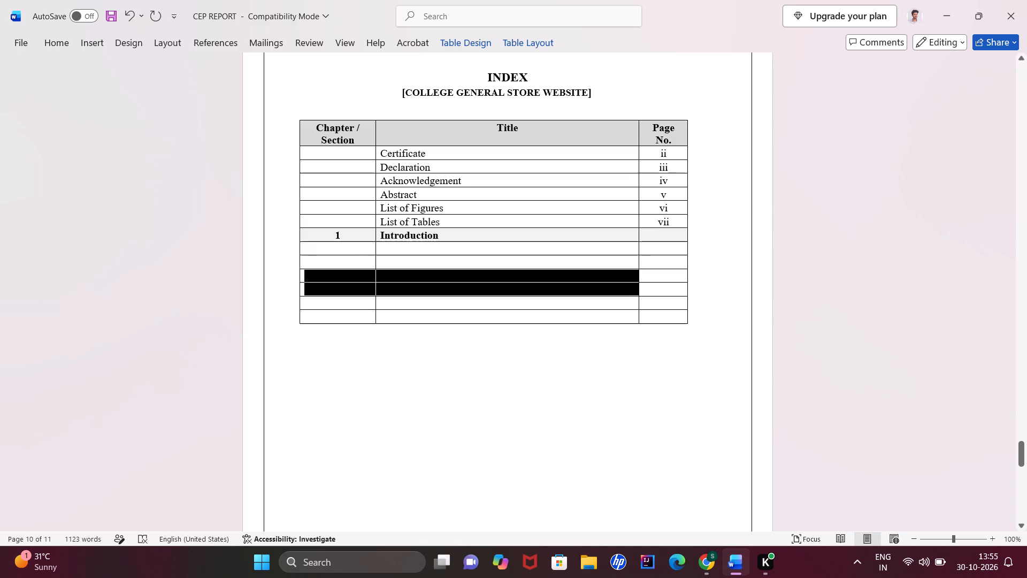
pyautogui.moveTo(568, 281); pyautogui.dragTo(678, 279)
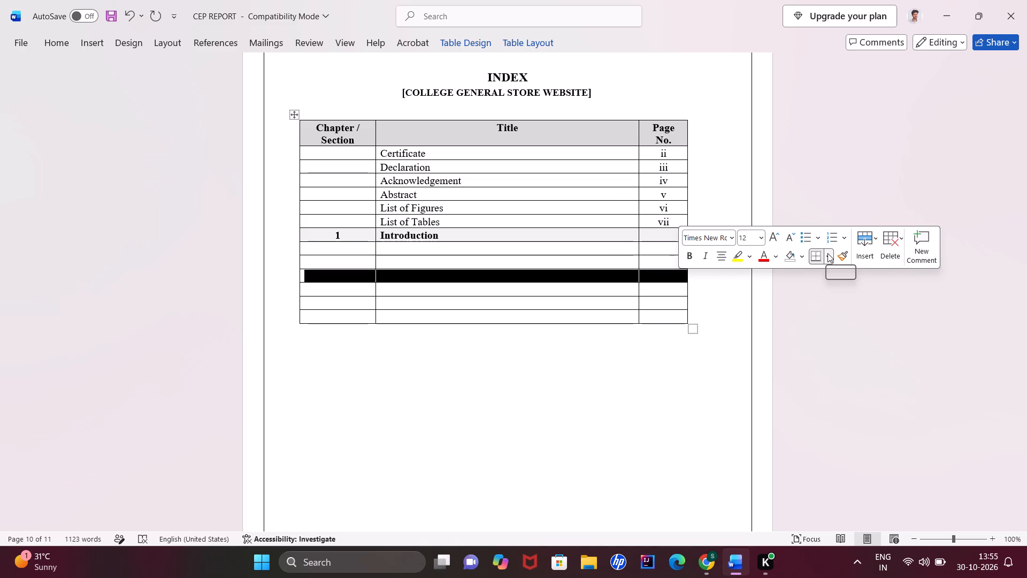
pyautogui.rightClick(612, 276)
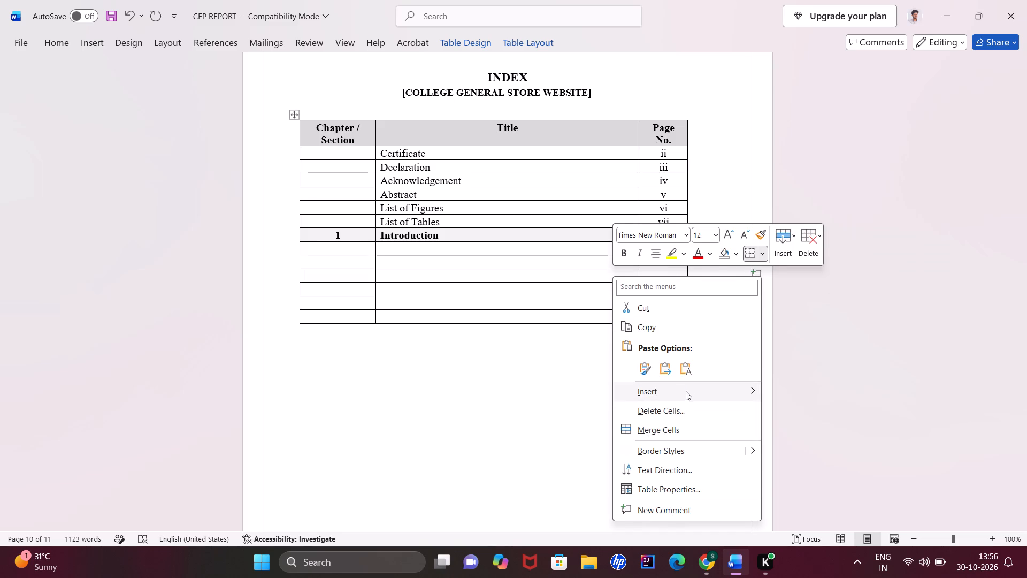
pyautogui.click(784, 451)
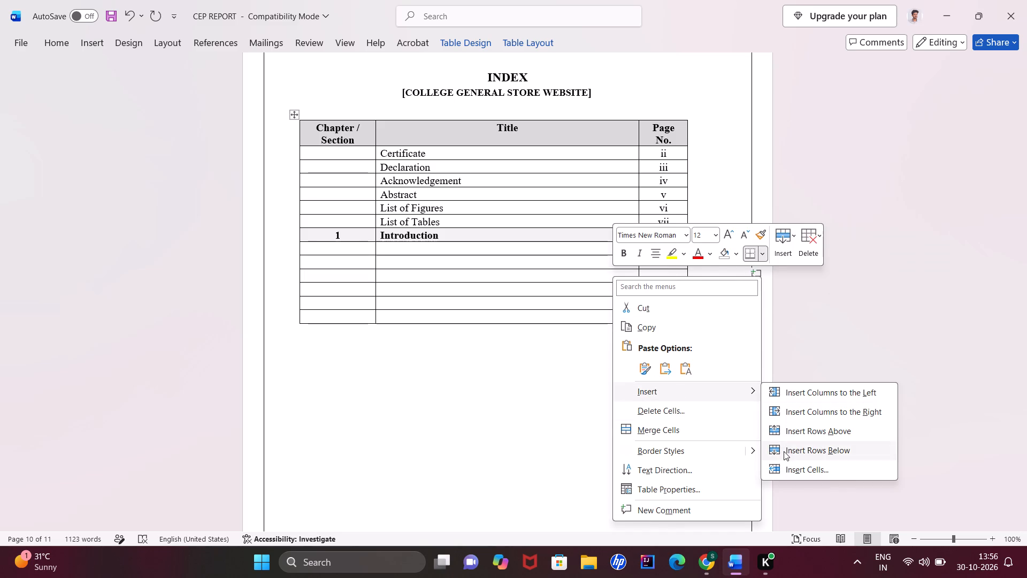
pyautogui.click(512, 353)
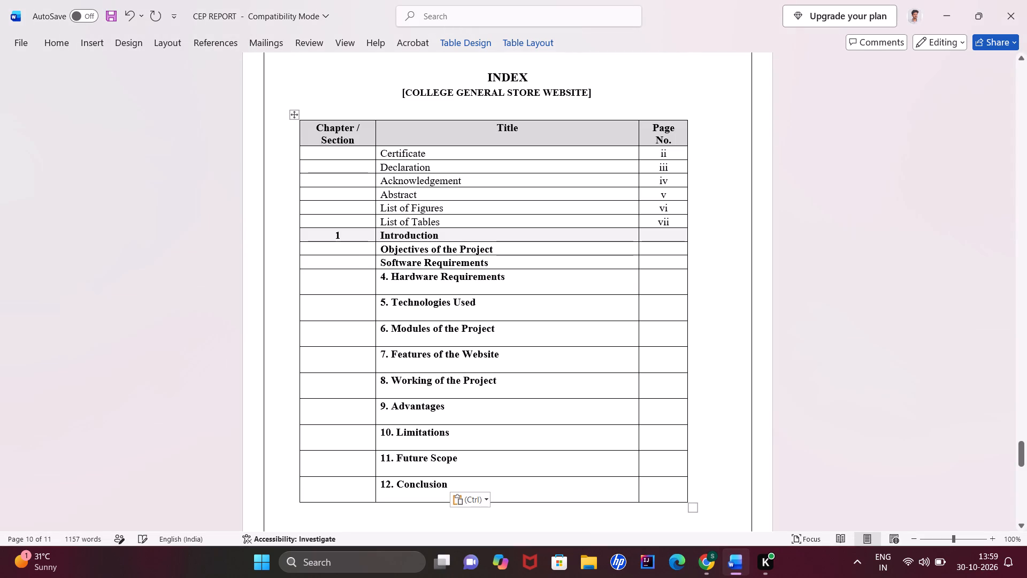
# Remove the number "4." and the extra blank line from the Hardware Requirements title cell in the index table.
pyautogui.click(388, 279)
pyautogui.press('BackSpace')
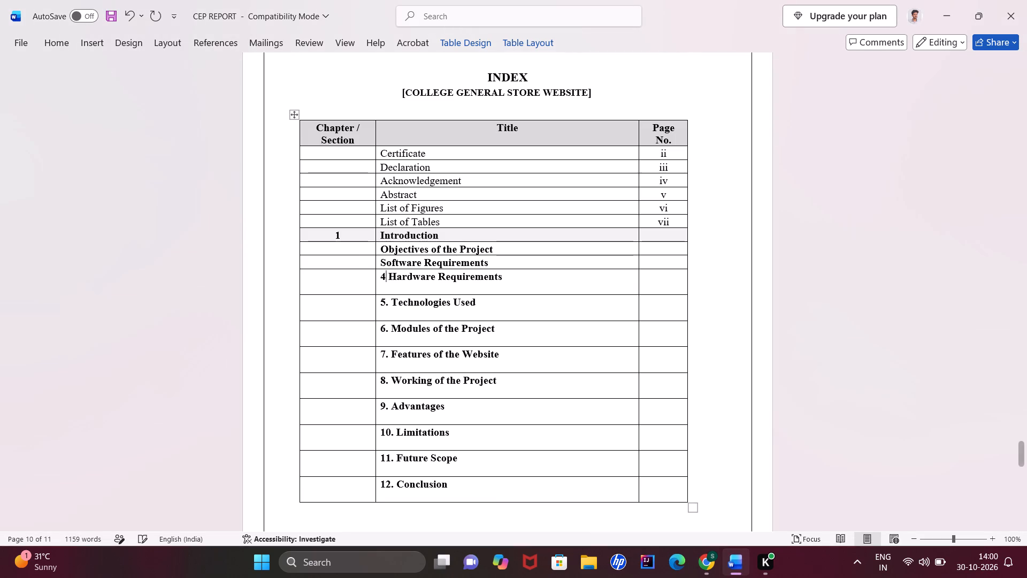
pyautogui.press('BackSpace')
pyautogui.press('BackSpace')
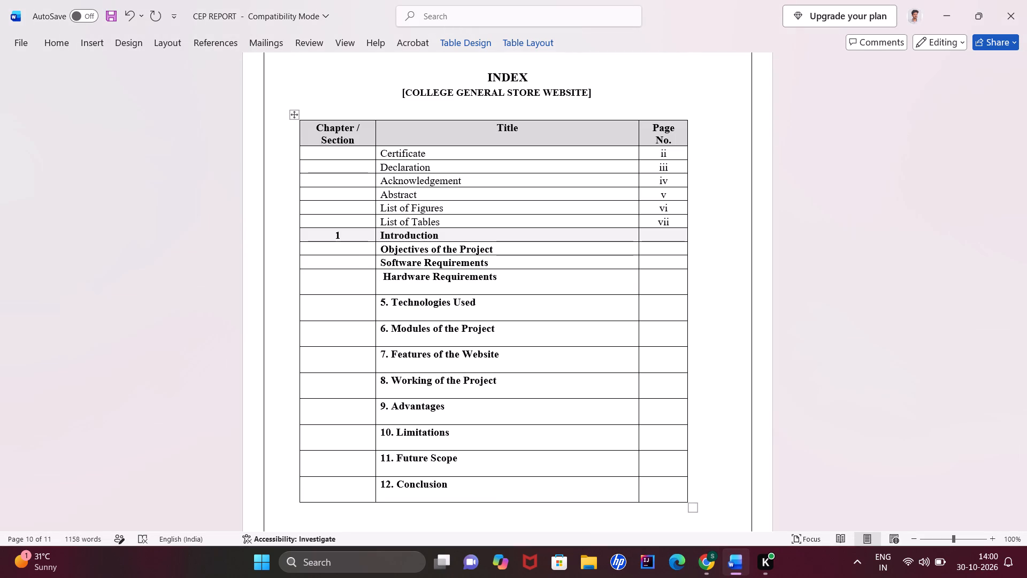
pyautogui.press('Right')
pyautogui.press('BackSpace')
pyautogui.press('Down')
pyautogui.press('BackSpace')
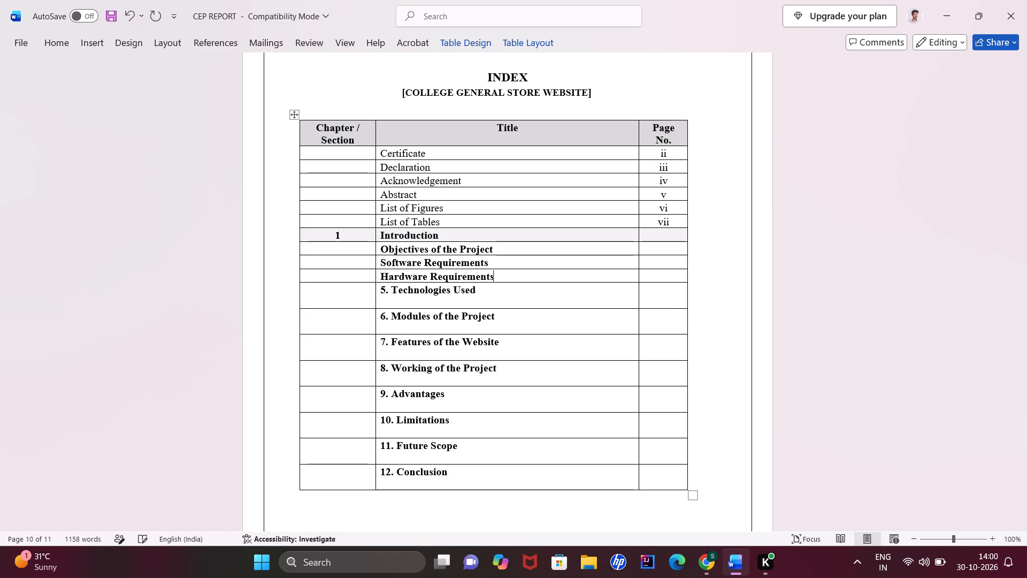
pyautogui.press('Up')
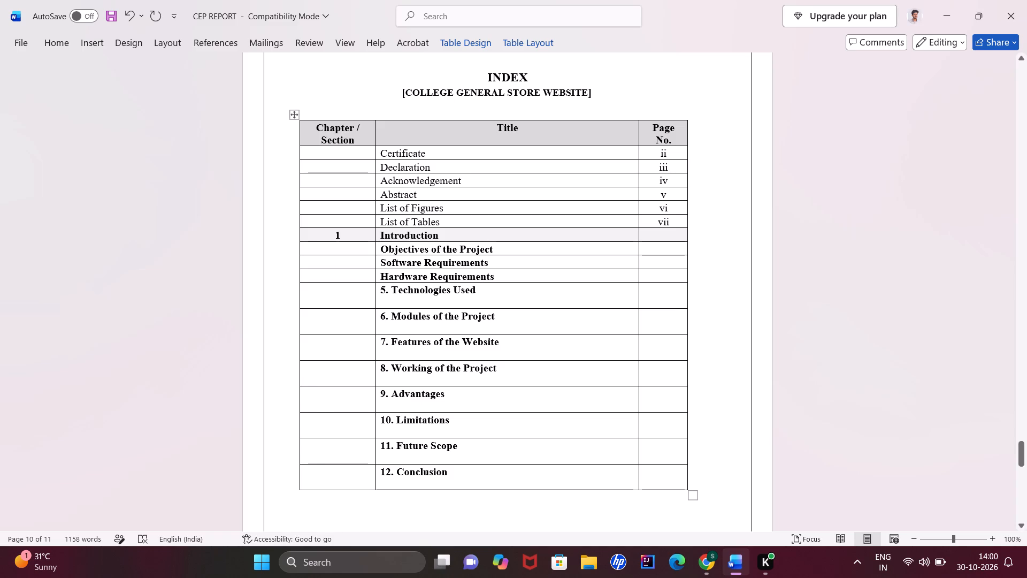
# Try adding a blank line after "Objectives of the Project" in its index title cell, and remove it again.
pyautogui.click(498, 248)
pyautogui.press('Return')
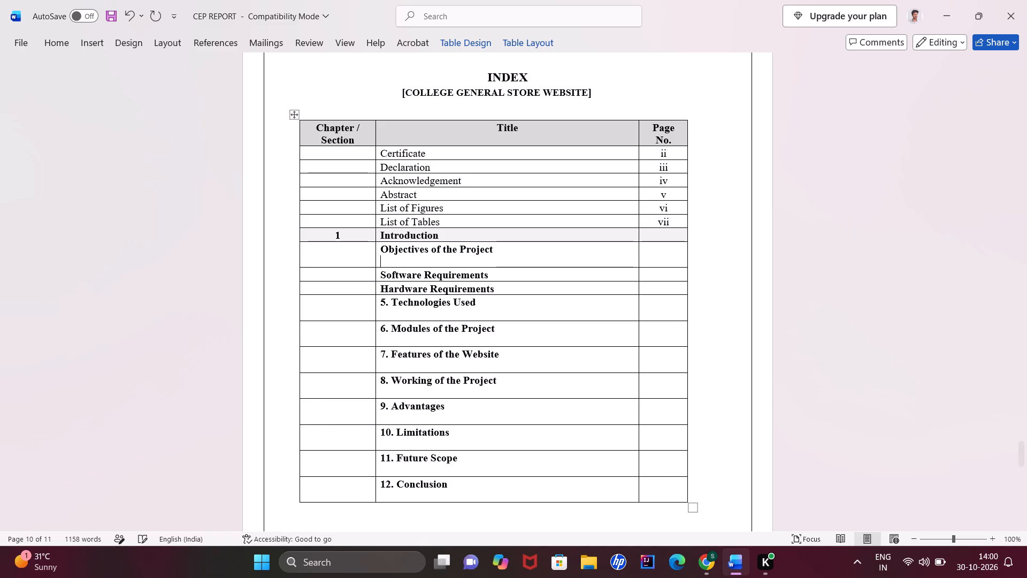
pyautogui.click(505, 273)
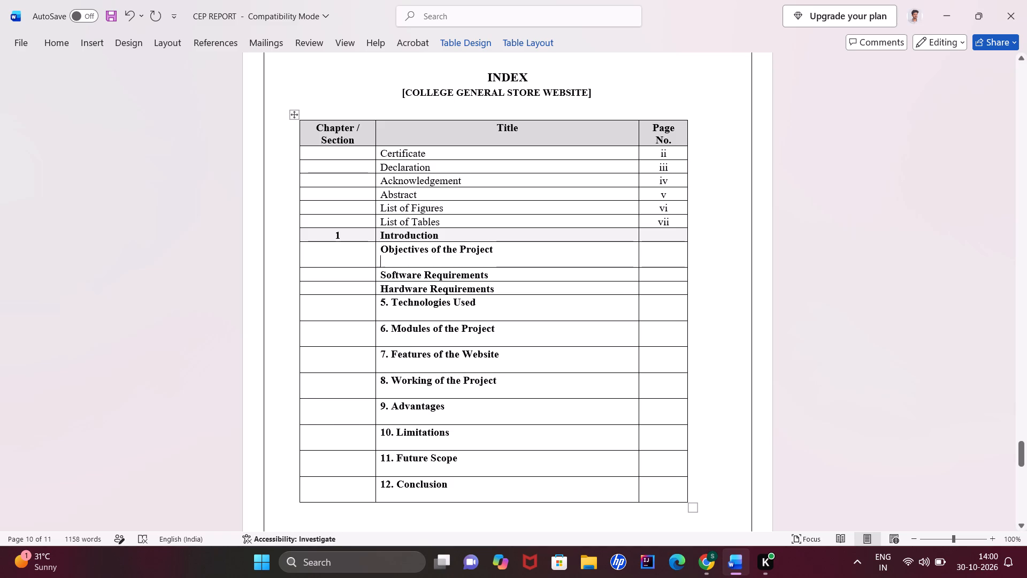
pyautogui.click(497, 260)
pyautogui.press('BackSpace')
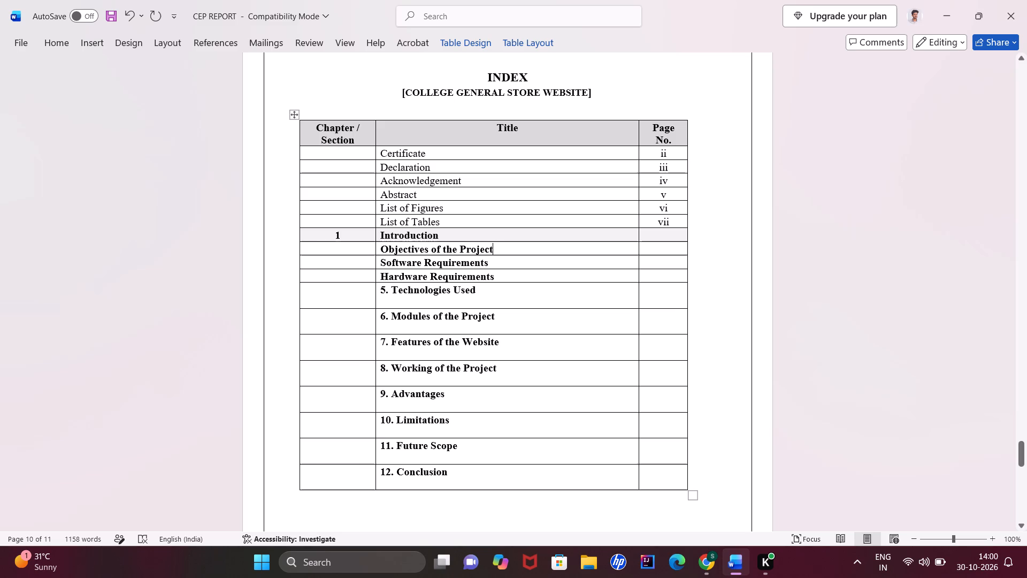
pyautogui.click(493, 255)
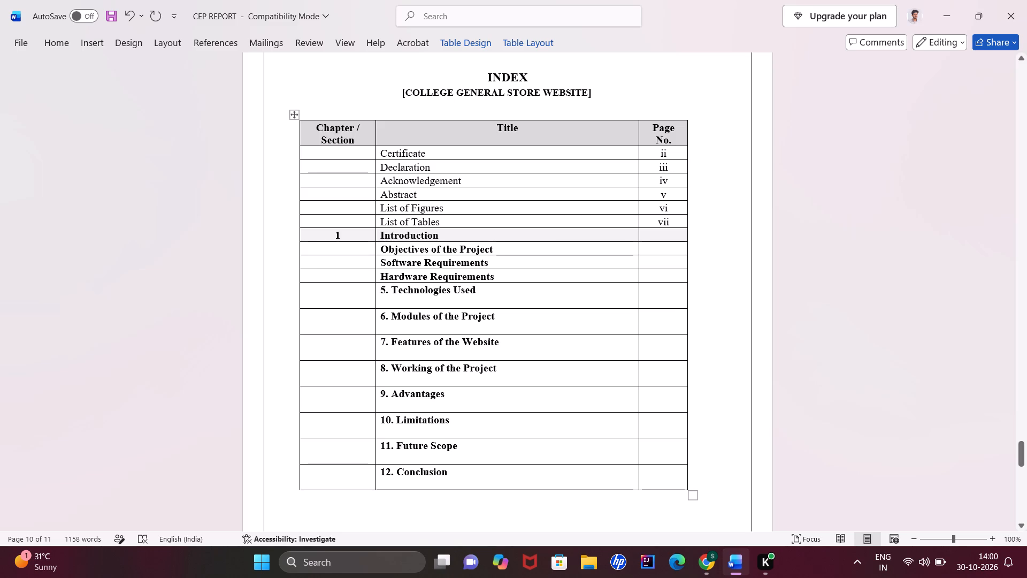
# Increase the heights of the Objectives of the Project, Software Requirements and Hardware Requirements rows in the index table slightly.
pyautogui.click(505, 256)
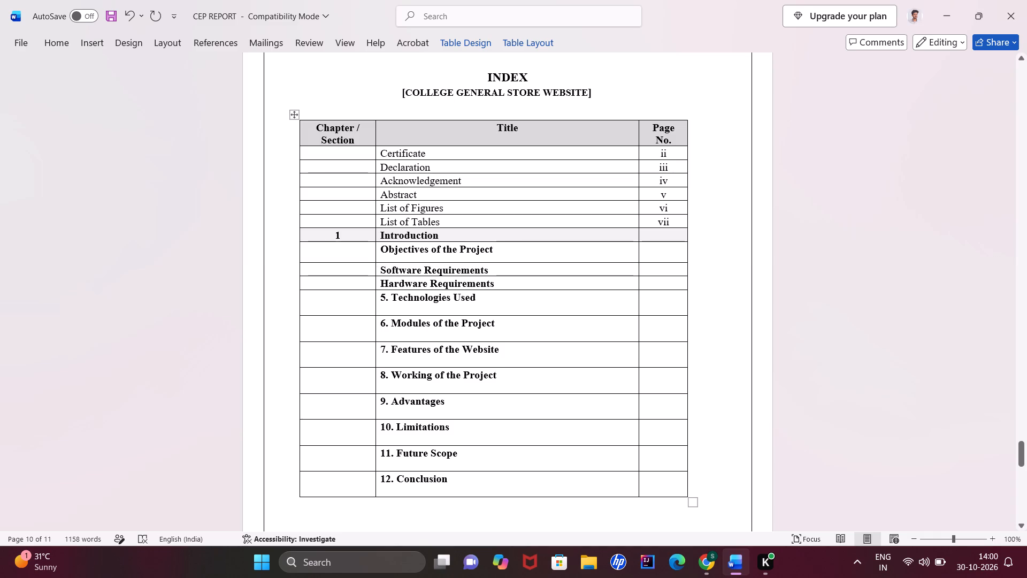
pyautogui.click(508, 276)
pyautogui.moveTo(509, 277); pyautogui.dragTo(509, 283)
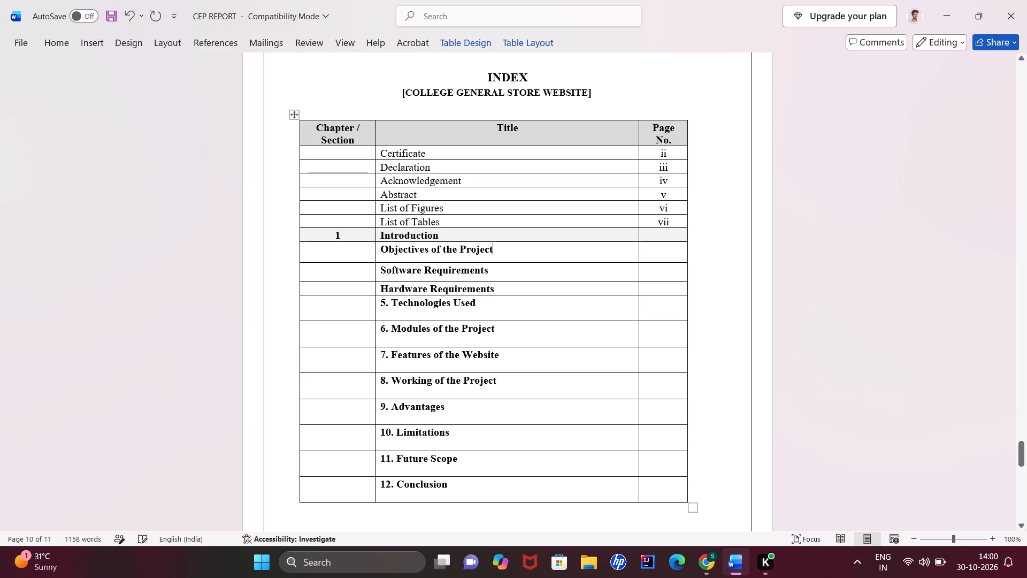
pyautogui.click(509, 296)
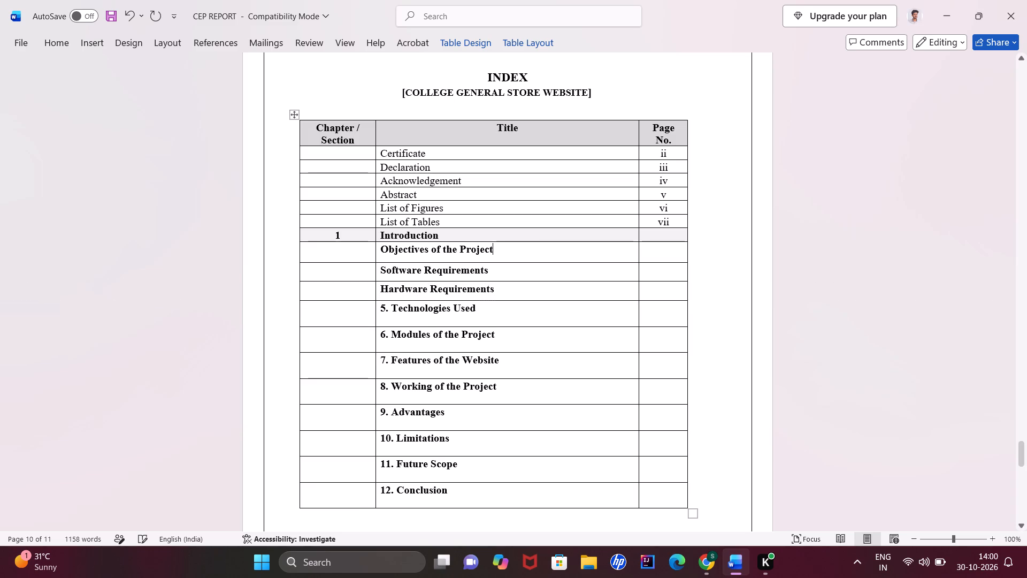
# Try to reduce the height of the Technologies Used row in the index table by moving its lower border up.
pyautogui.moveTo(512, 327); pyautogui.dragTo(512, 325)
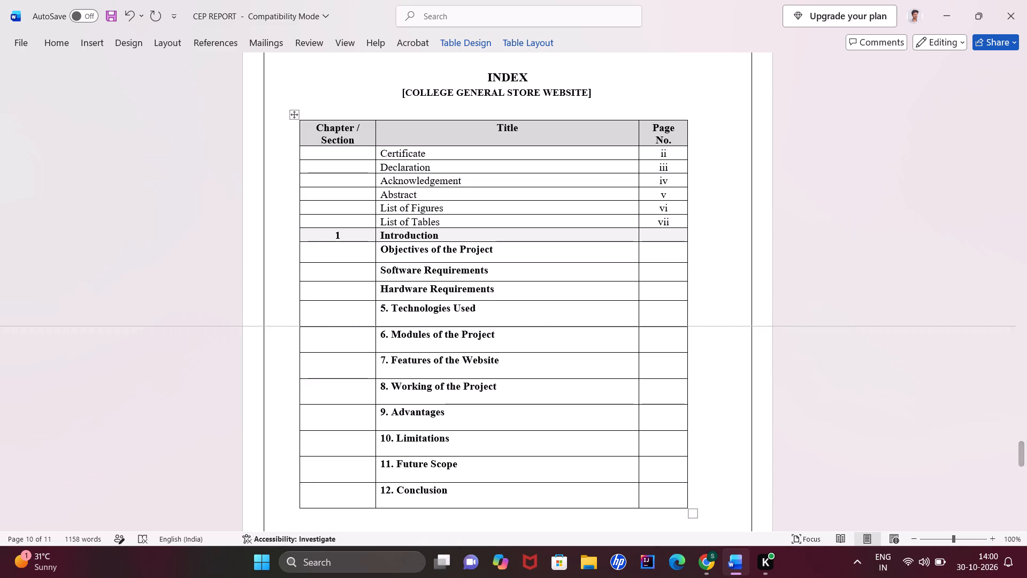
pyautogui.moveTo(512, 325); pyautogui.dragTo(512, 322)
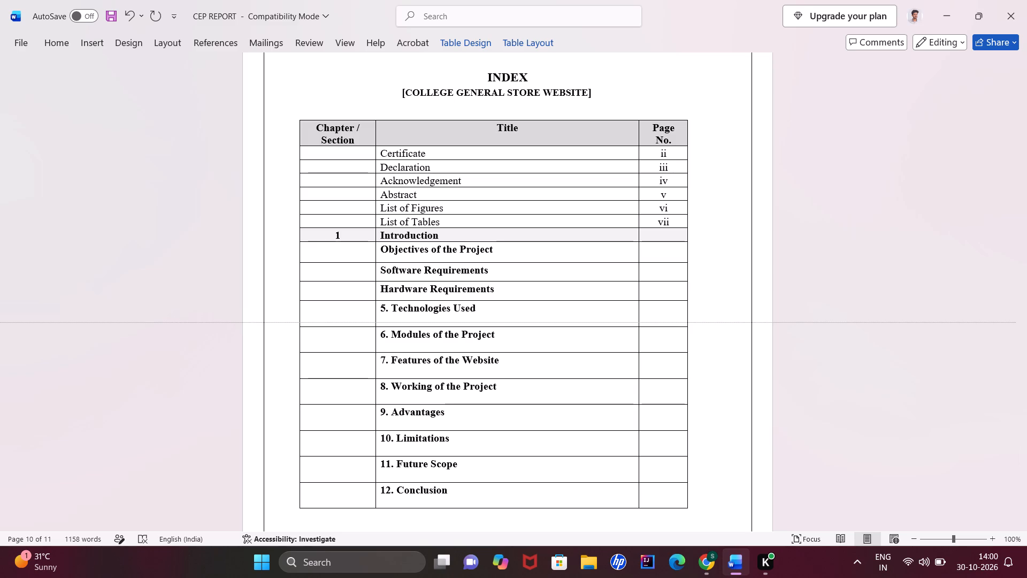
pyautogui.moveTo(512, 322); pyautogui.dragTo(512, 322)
# Remove the extra blank line below "Technologies Used" in its index title cell.
pyautogui.click(512, 322)
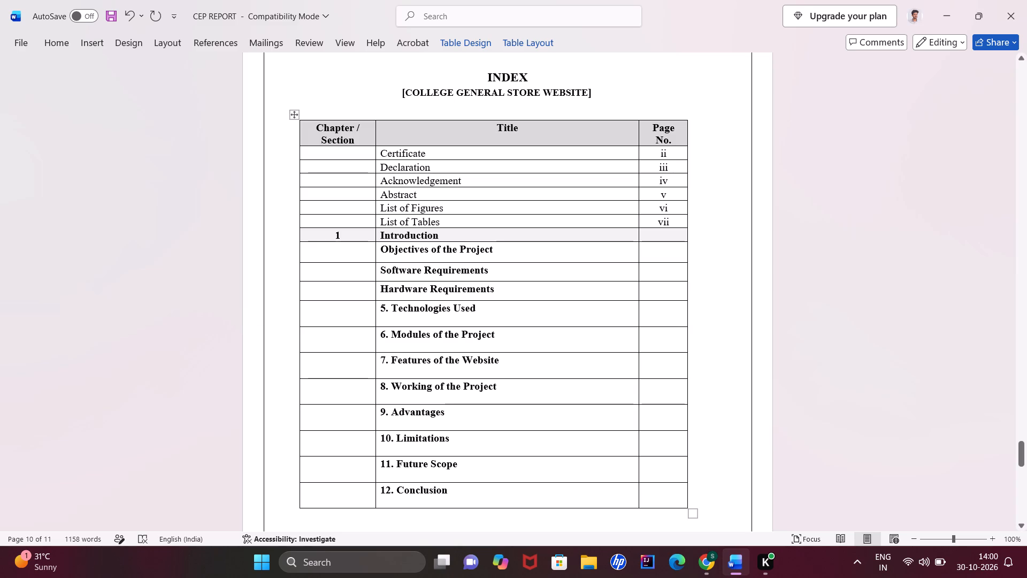
pyautogui.press('BackSpace')
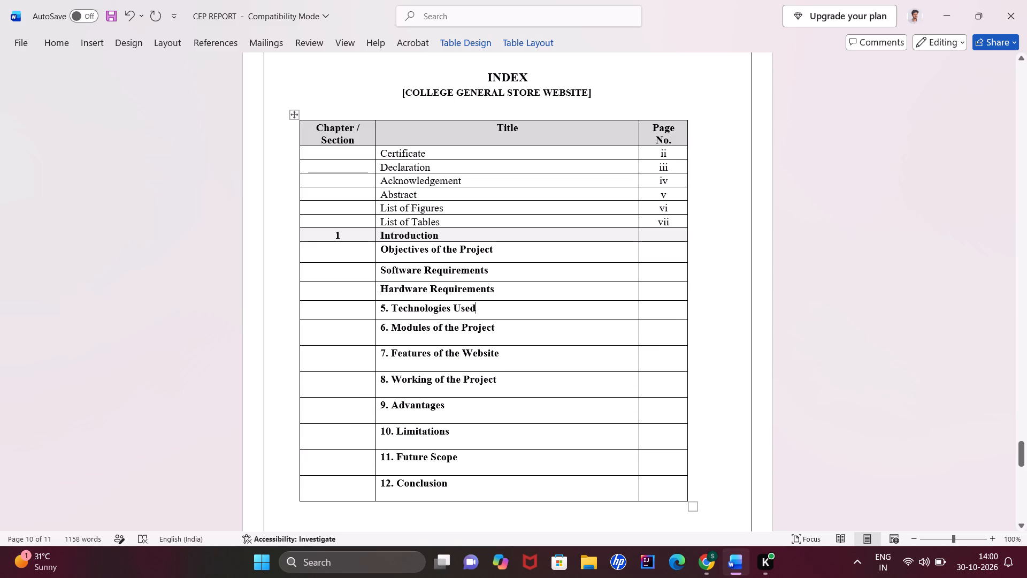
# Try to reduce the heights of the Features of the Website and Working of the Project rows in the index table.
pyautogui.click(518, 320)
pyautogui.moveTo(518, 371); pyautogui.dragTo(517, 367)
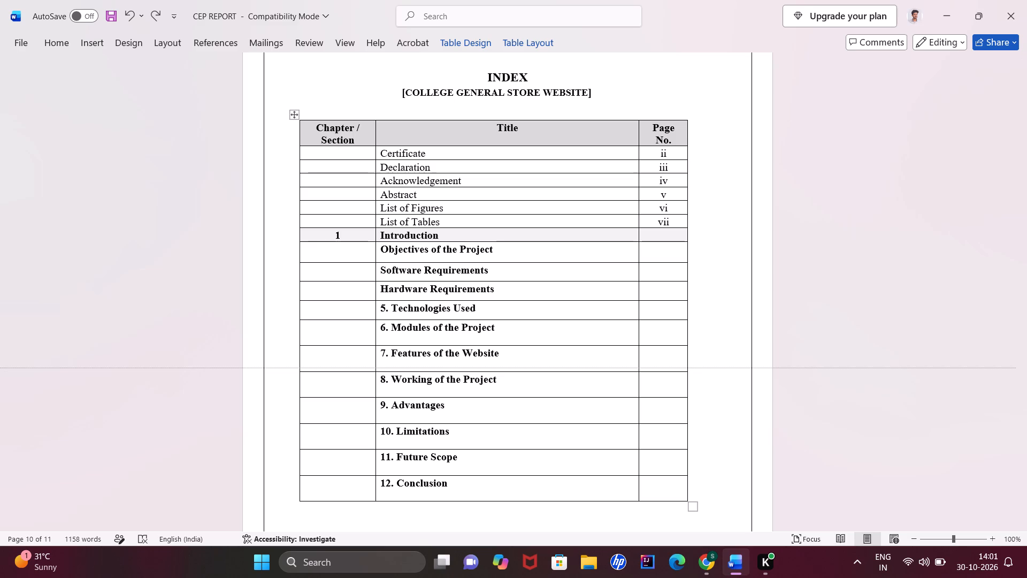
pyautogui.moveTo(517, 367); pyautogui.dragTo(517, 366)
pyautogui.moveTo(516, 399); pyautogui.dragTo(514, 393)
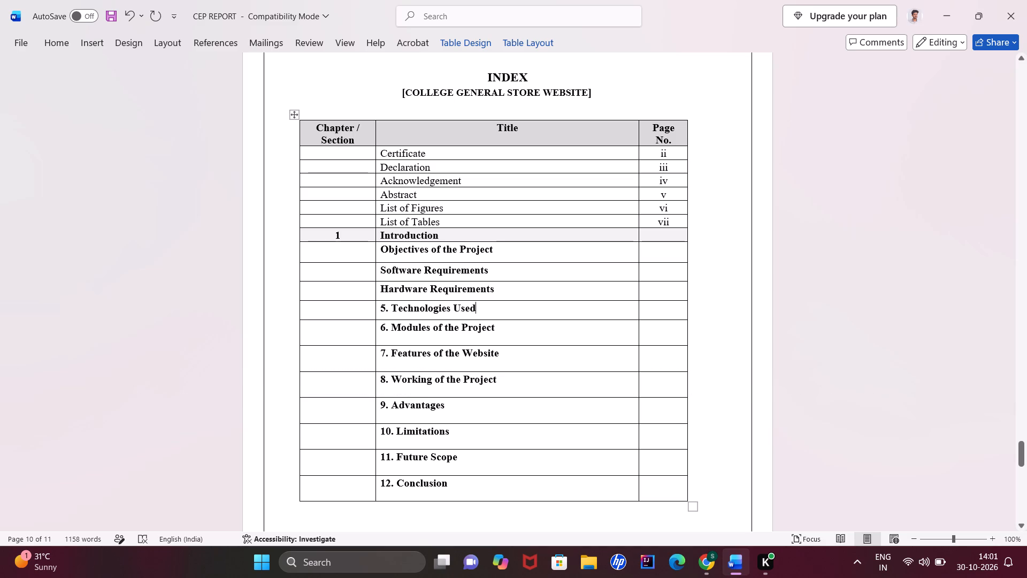
# Remove the number "5." and its trailing space from the Technologies Used title in the index table.
pyautogui.click(392, 311)
pyautogui.press('BackSpace')
pyautogui.press('BackSpace')
pyautogui.press('BackSpace')
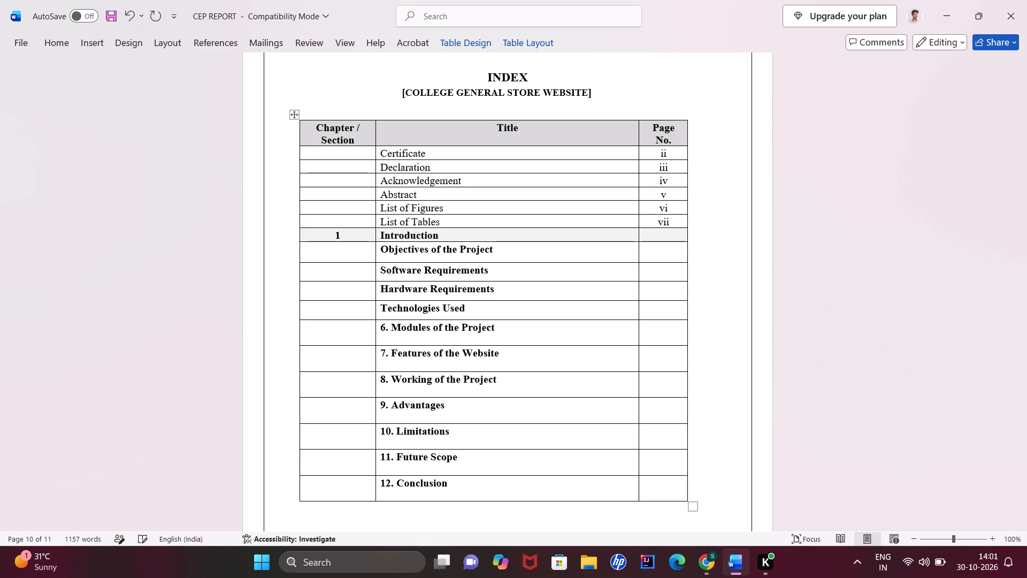
# Remove the number "6." and its trailing space from the Modules of the Project title in the index table.
pyautogui.press('Down')
pyautogui.press('Right')
pyautogui.press('Right')
pyautogui.press('BackSpace')
pyautogui.press('BackSpace')
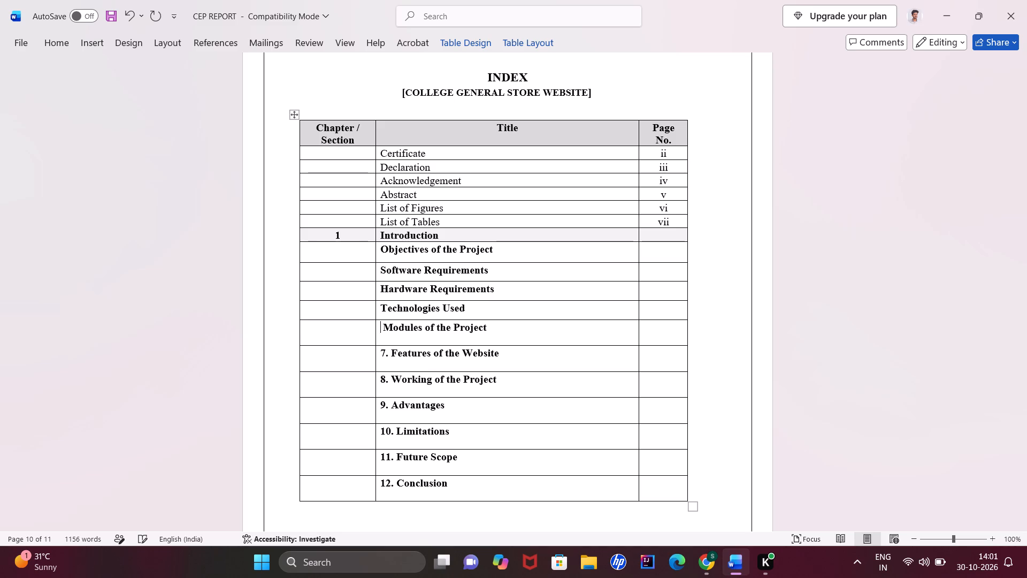
pyautogui.press('Right')
pyautogui.press('BackSpace')
# Remove the number "7." and its trailing space from the Features of the Website title in the index table.
pyautogui.press('Up')
pyautogui.press('Down')
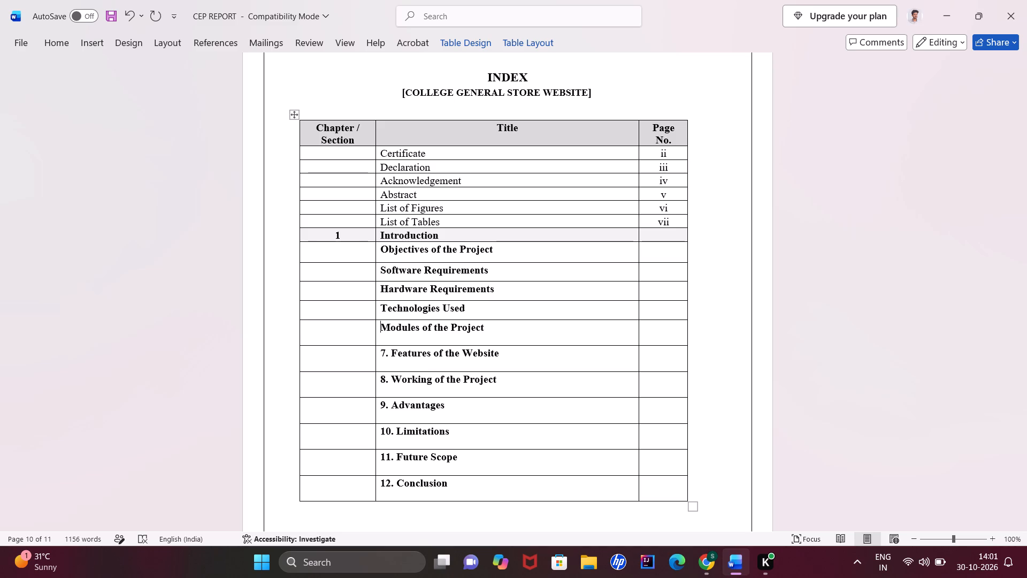
pyautogui.press('Down')
pyautogui.press('Down')
pyautogui.press('Right')
pyautogui.press('Right')
pyautogui.press('BackSpace')
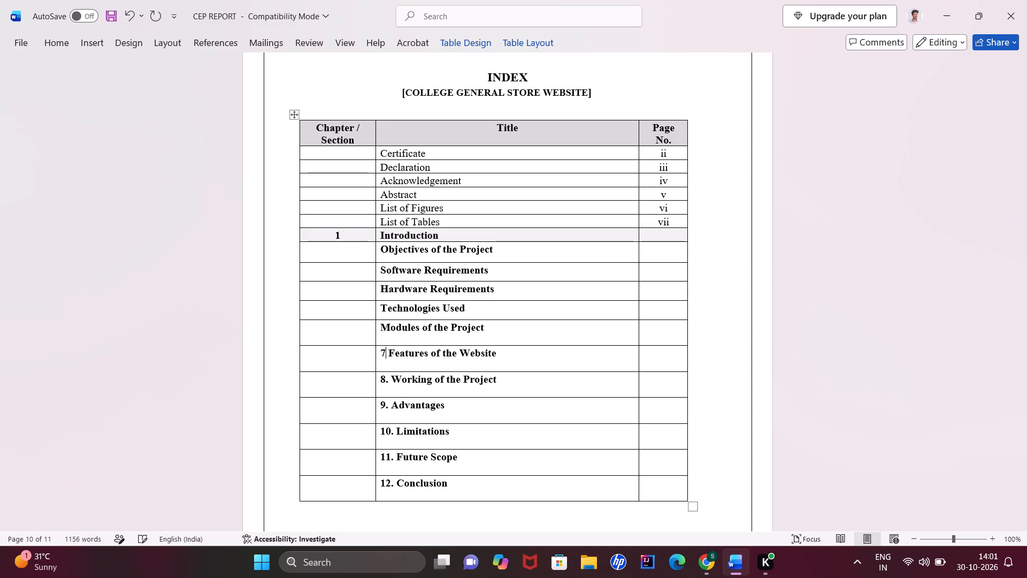
pyautogui.press('Right')
pyautogui.press('BackSpace')
pyautogui.press('Down')
pyautogui.press('Up')
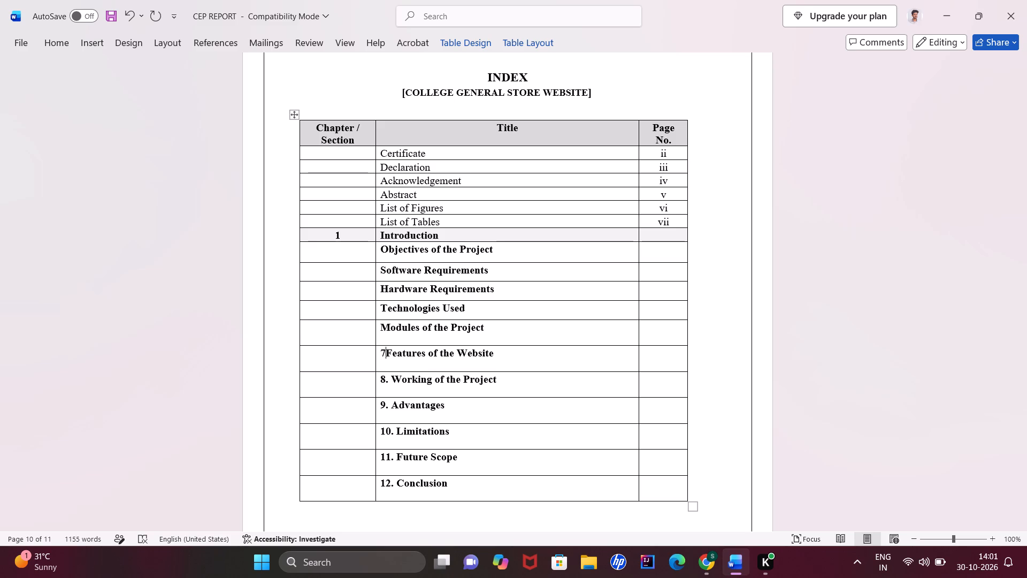
pyautogui.press('BackSpace')
# Remove the number "8." and its trailing space from the Working of the Project title in the index table.
pyautogui.press('Down')
pyautogui.press('Down')
pyautogui.press('Right')
pyautogui.press('Right')
pyautogui.press('Right')
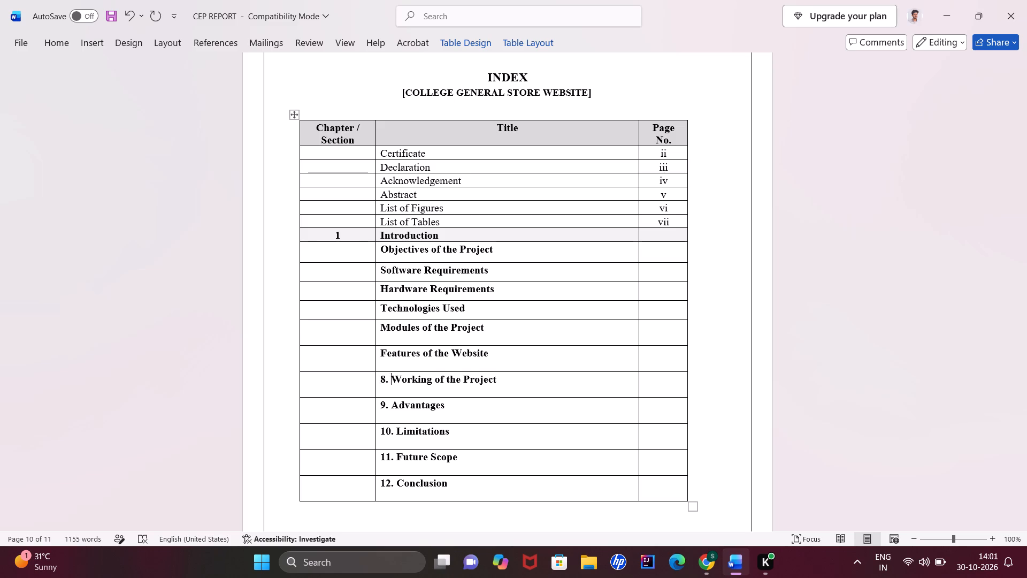
pyautogui.press('BackSpace')
pyautogui.press('BackSpace')
pyautogui.press('BackSpace')
# Remove the number "9." and its trailing space from the Advantages title in the index table.
pyautogui.press('Down')
pyautogui.press('Down')
pyautogui.press('Right')
pyautogui.press('Right')
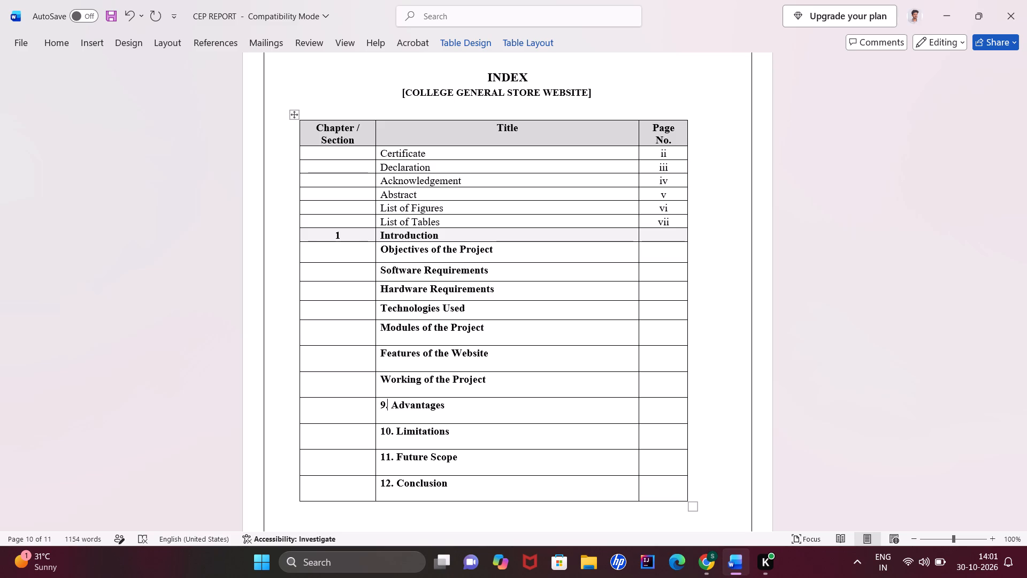
pyautogui.press('Right')
pyautogui.press('BackSpace')
pyautogui.press('BackSpace')
pyautogui.press('BackSpace')
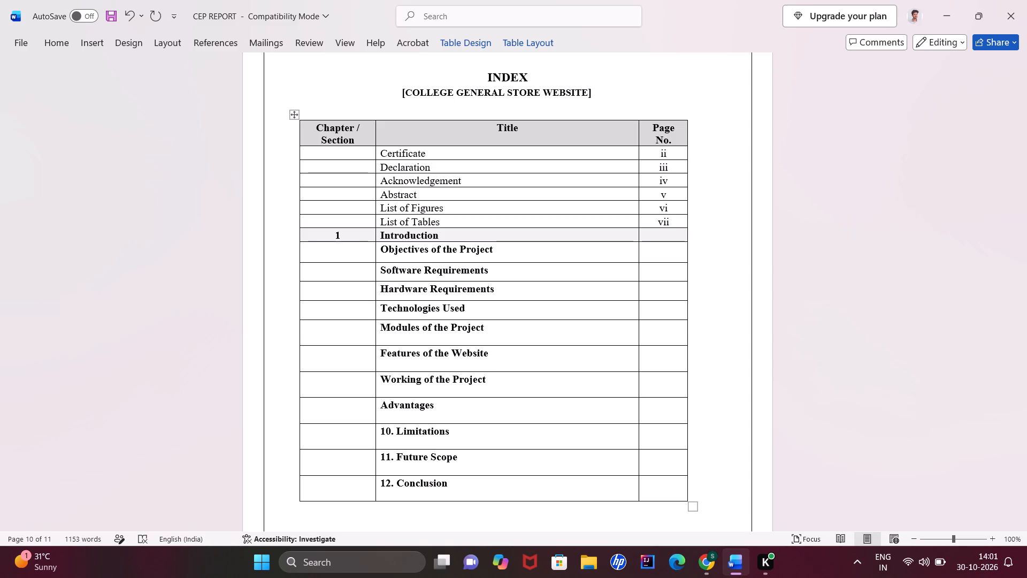
# Remove the number "10." and its trailing space from the Limitations title in the index table.
pyautogui.press('Down')
pyautogui.press('Down')
pyautogui.press('Down')
pyautogui.press('Right')
pyautogui.press('Right')
pyautogui.press('Left')
pyautogui.press('Left')
pyautogui.press('Left')
pyautogui.press('Left')
pyautogui.press('Left')
pyautogui.press('Left')
pyautogui.press('Left')
pyautogui.press('Left')
pyautogui.press('Left')
pyautogui.press('Left')
pyautogui.press('Left')
pyautogui.press('Left')
pyautogui.press('Left')
pyautogui.press('Left')
pyautogui.press('Left')
pyautogui.press('Left')
pyautogui.press('Left')
pyautogui.press('Right')
pyautogui.press('Right')
pyautogui.press('Right')
pyautogui.press('BackSpace')
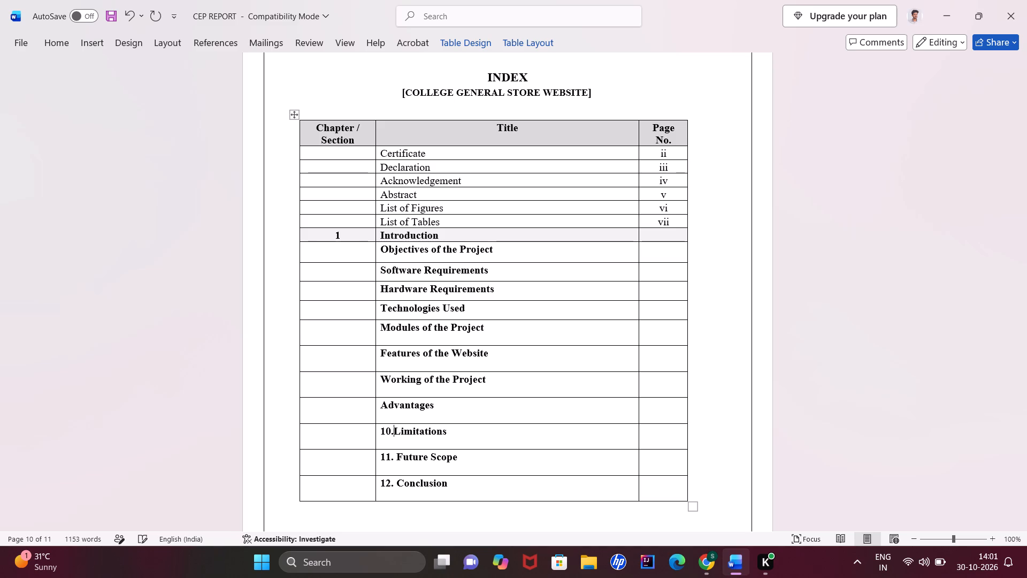
pyautogui.press('BackSpace')
pyautogui.press('BackSpace')
pyautogui.press('BackSpace')
# Remove the number "11." and its trailing space from the Future Scope title in the index table.
pyautogui.press('Down')
pyautogui.press('Down')
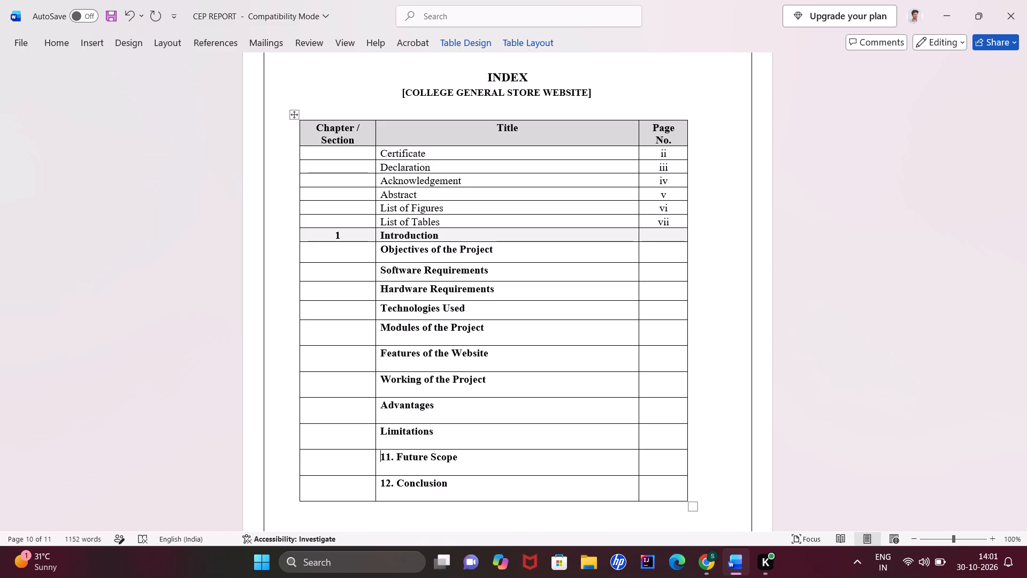
pyautogui.press('Right')
pyautogui.press('Right')
pyautogui.press('Right')
pyautogui.press('Right')
pyautogui.press('BackSpace')
pyautogui.press('BackSpace')
pyautogui.press('BackSpace')
pyautogui.press('BackSpace')
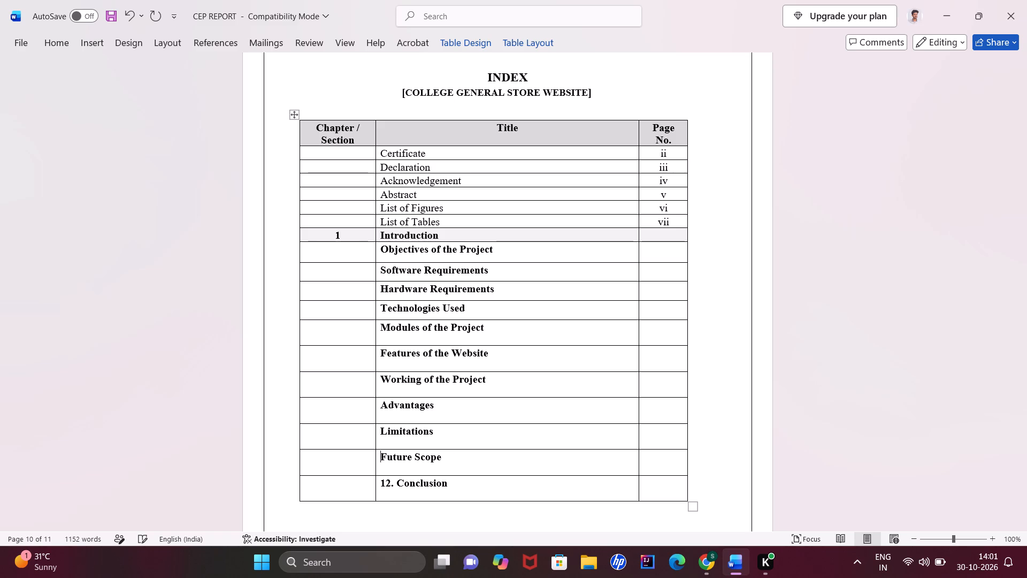
# Remove the number "12." and its trailing space from the Conclusion title in the last row of the index table.
pyautogui.press('Down')
pyautogui.press('Down')
pyautogui.press('Down')
pyautogui.press('Right')
pyautogui.press('Right')
pyautogui.press('Left')
pyautogui.press('Left')
pyautogui.press('Left')
pyautogui.press('Left')
pyautogui.press('Left')
pyautogui.press('Left')
pyautogui.press('Left')
pyautogui.press('Left')
pyautogui.press('Left')
pyautogui.press('Left')
pyautogui.press('Left')
pyautogui.press('Left')
pyautogui.press('Left')
pyautogui.press('Left')
pyautogui.press('Left')
pyautogui.press('Left')
pyautogui.press('Left')
pyautogui.press('Right')
pyautogui.press('Right')
pyautogui.press('Right')
pyautogui.press('Right')
pyautogui.press('BackSpace')
pyautogui.press('BackSpace')
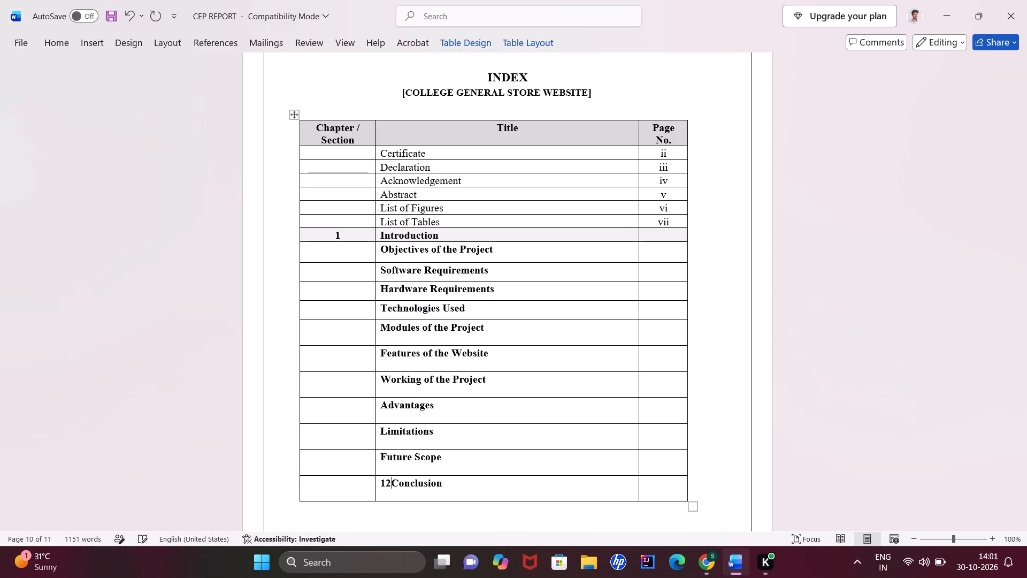
pyautogui.press('BackSpace')
pyautogui.press('BackSpace')
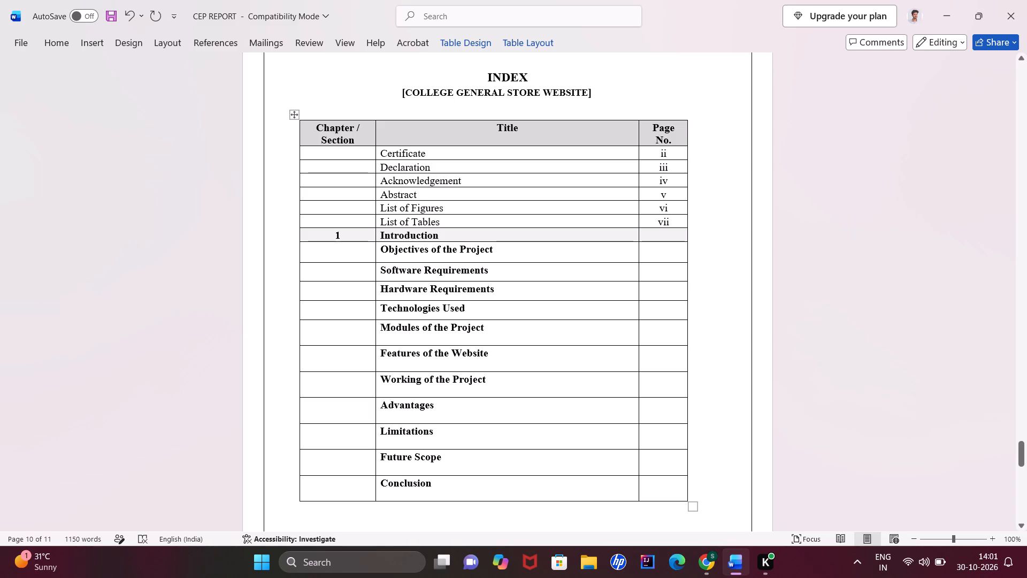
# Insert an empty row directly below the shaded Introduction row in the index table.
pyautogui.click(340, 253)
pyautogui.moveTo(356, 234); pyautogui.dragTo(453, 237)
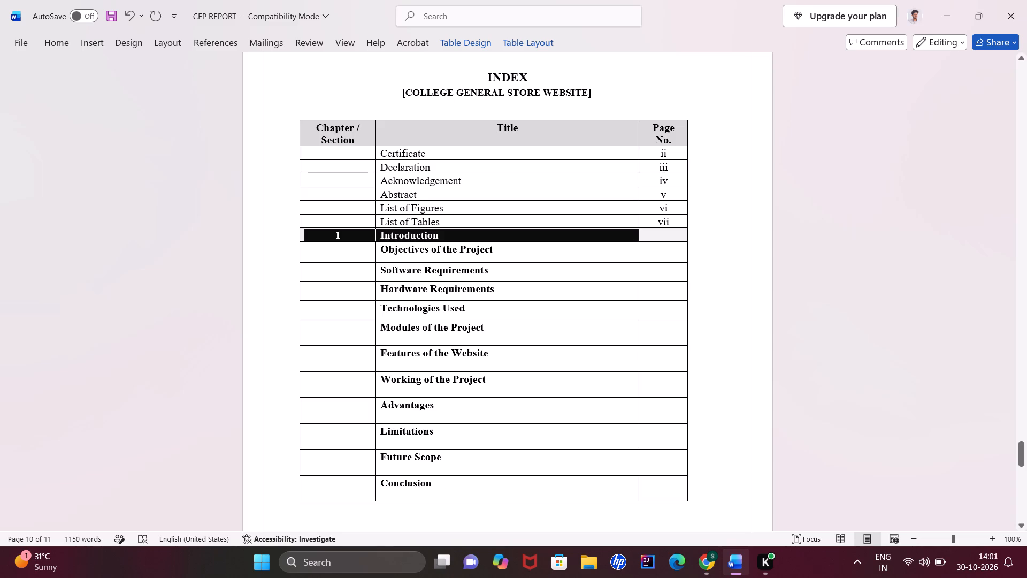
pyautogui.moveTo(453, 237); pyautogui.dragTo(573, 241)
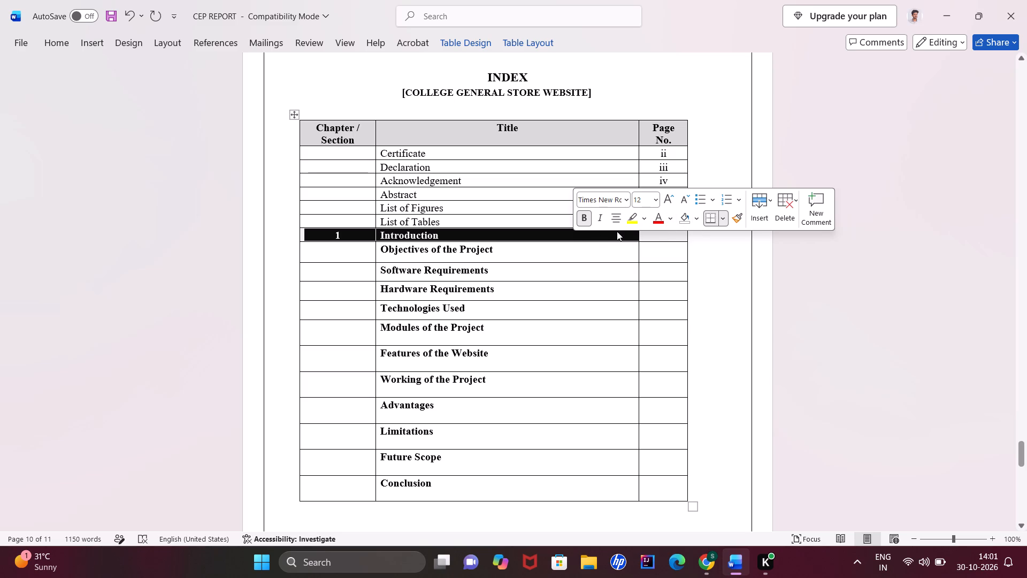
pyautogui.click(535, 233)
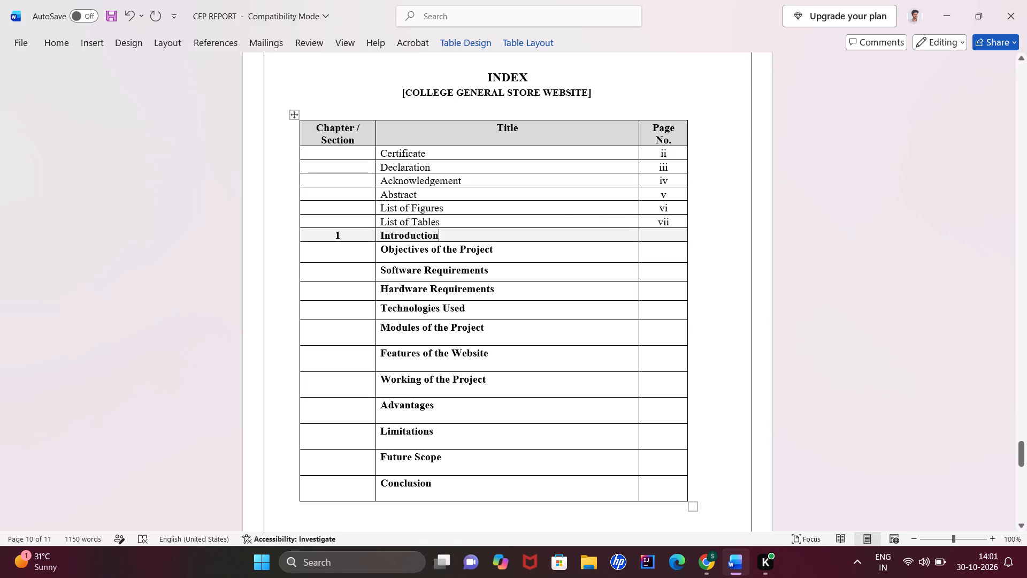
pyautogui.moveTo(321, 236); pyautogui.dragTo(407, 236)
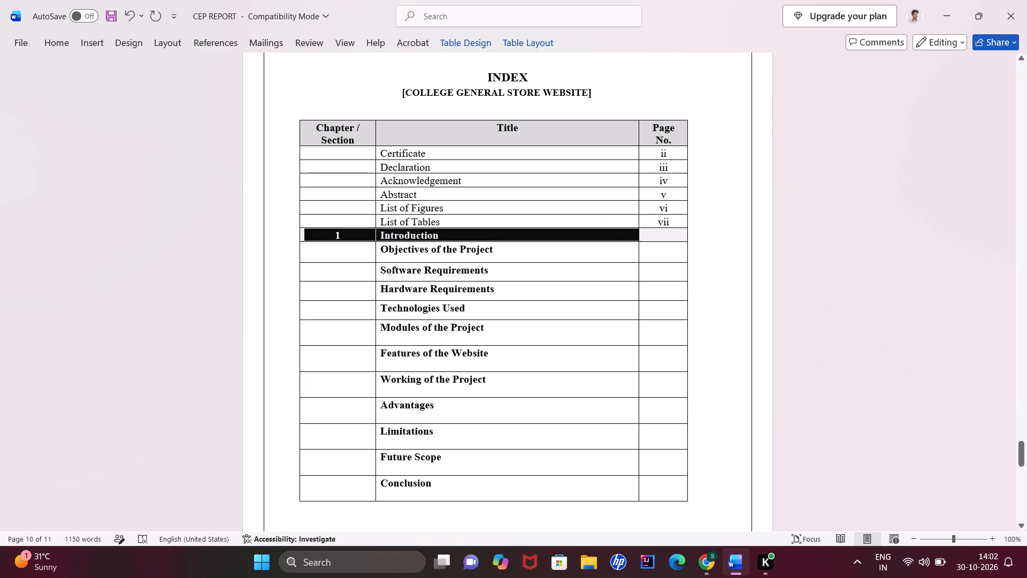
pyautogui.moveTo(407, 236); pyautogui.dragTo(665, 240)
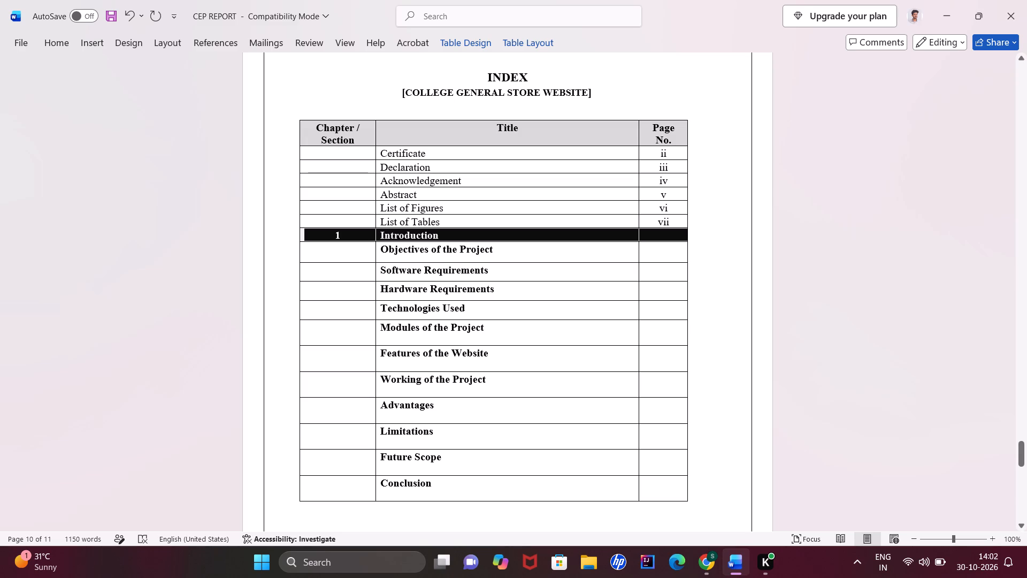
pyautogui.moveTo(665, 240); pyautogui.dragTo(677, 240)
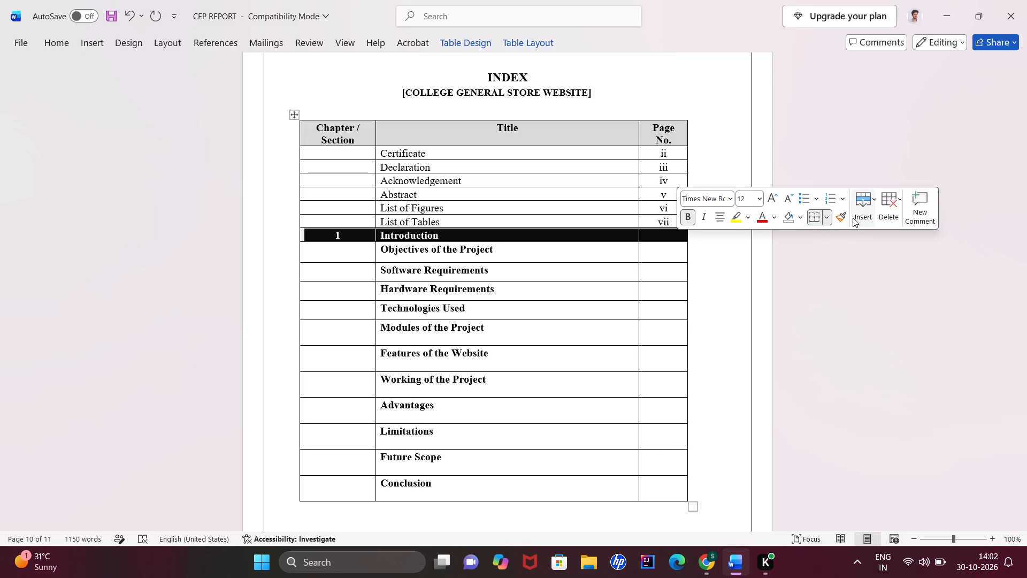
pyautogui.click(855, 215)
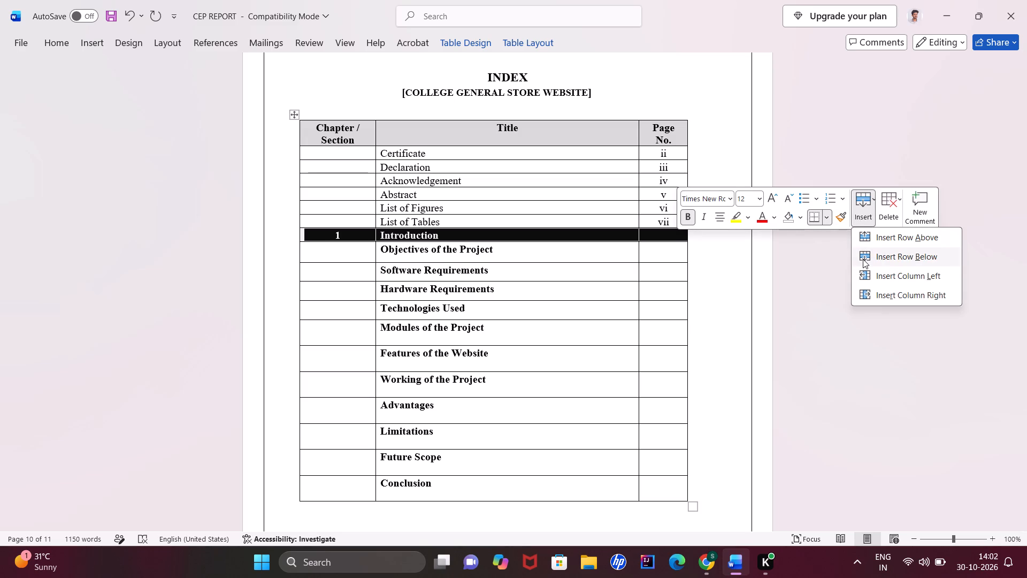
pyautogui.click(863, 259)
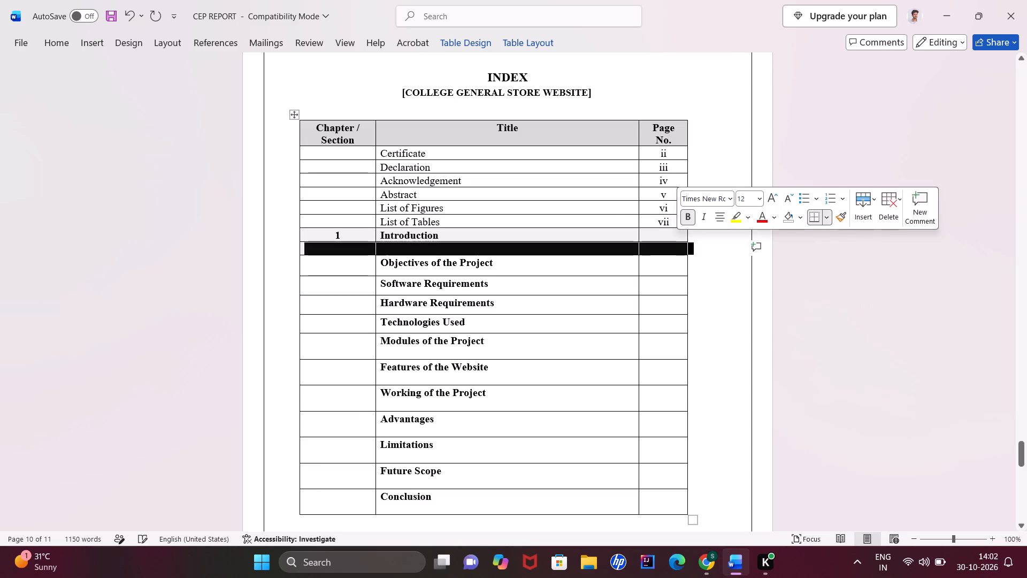
# Insert an empty unshaded row directly above the Objectives of the Project row in the index table.
pyautogui.click(444, 235)
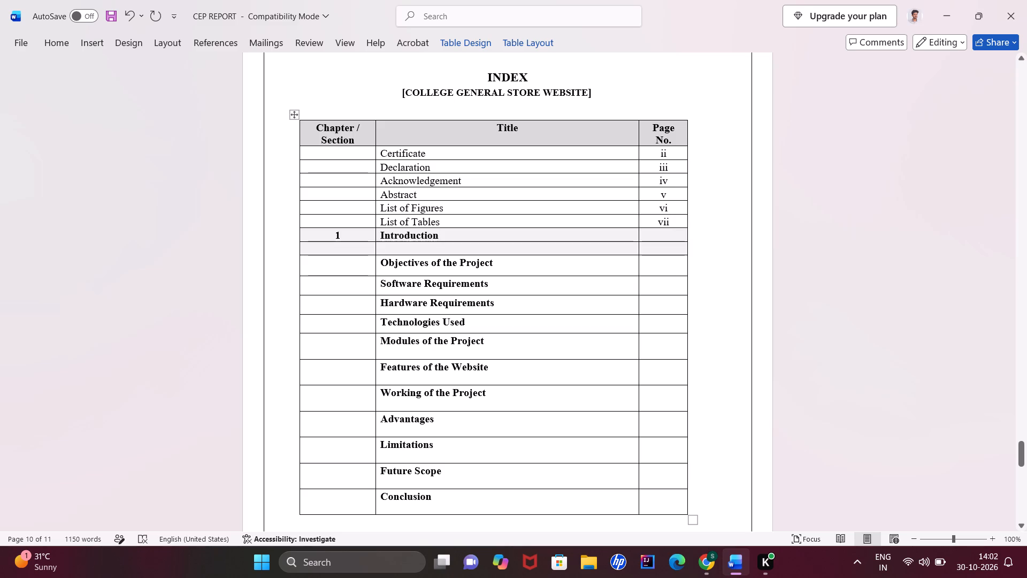
pyautogui.moveTo(329, 231); pyautogui.dragTo(399, 234)
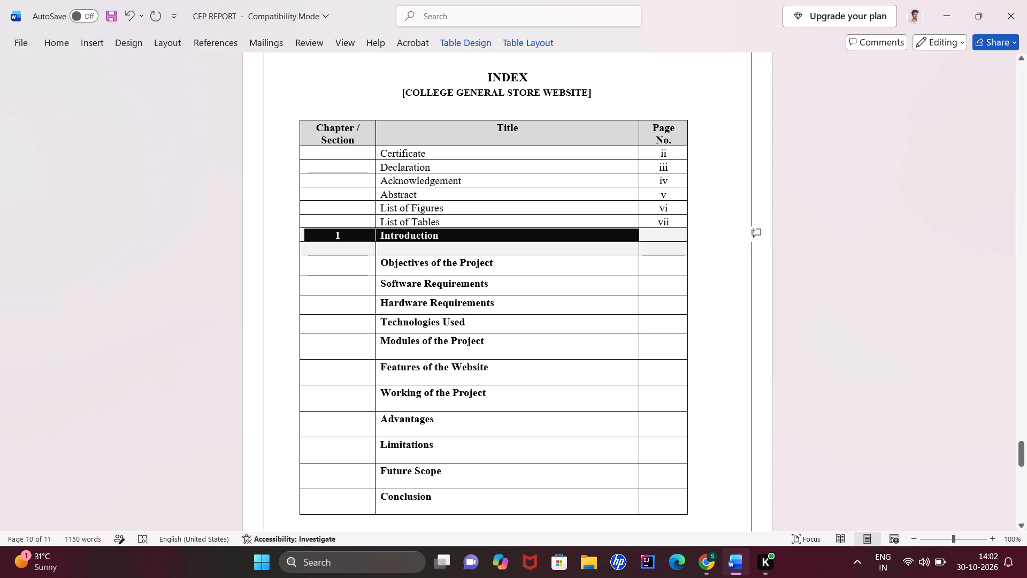
pyautogui.moveTo(399, 234); pyautogui.dragTo(382, 232)
pyautogui.moveTo(338, 268); pyautogui.dragTo(599, 272)
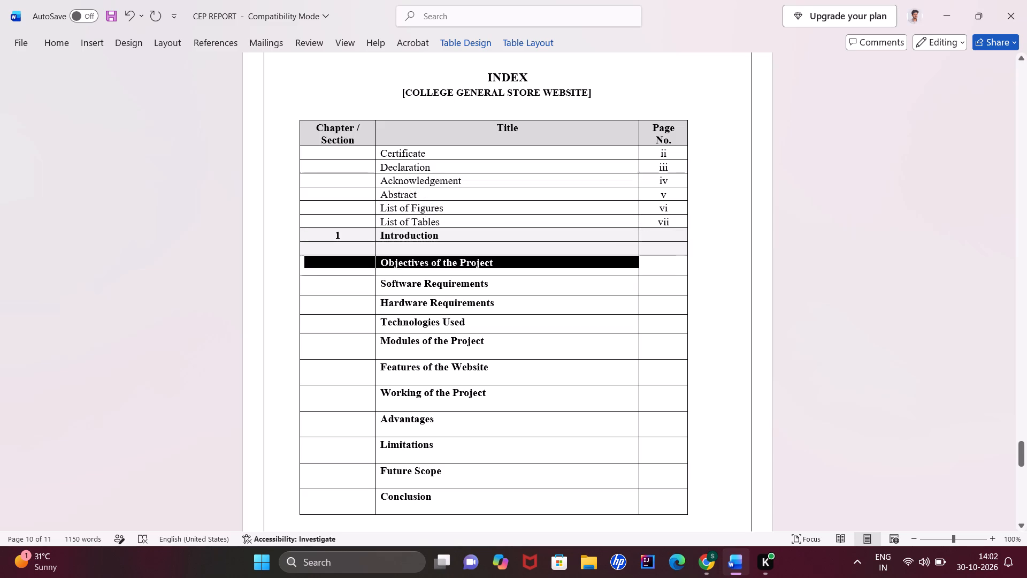
pyautogui.moveTo(599, 272); pyautogui.dragTo(647, 271)
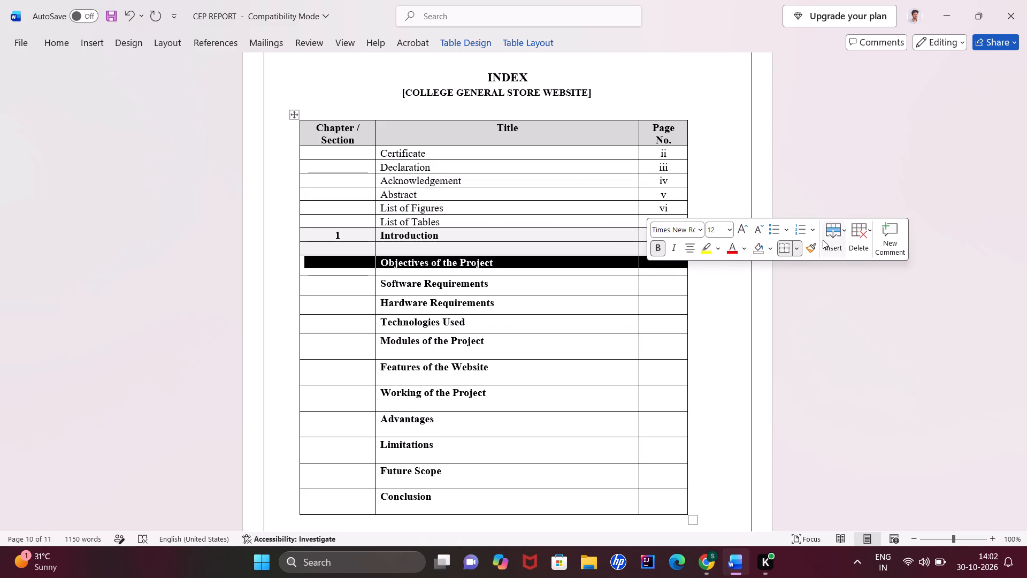
pyautogui.click(837, 239)
pyautogui.click(841, 264)
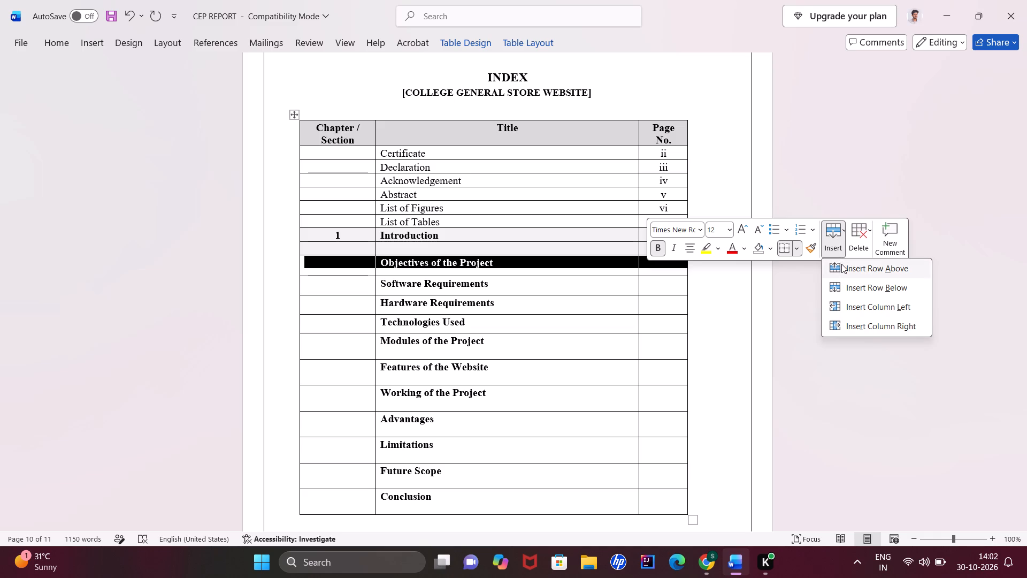
# Copy the chapter number 1 and the Introduction title into the empty unshaded row above Objectives of the Project.
pyautogui.moveTo(331, 234); pyautogui.dragTo(350, 237)
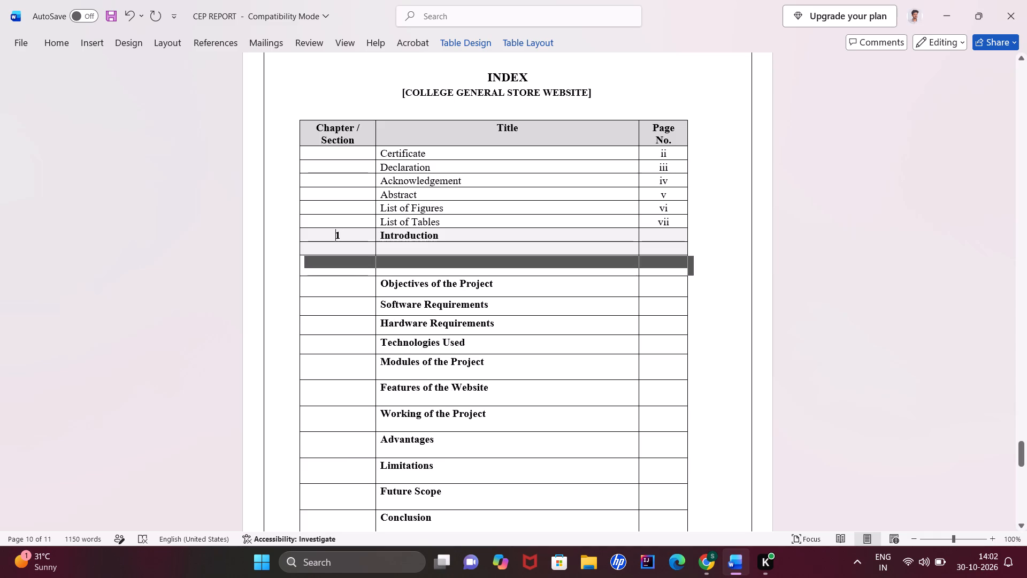
pyautogui.moveTo(350, 237); pyautogui.dragTo(586, 235)
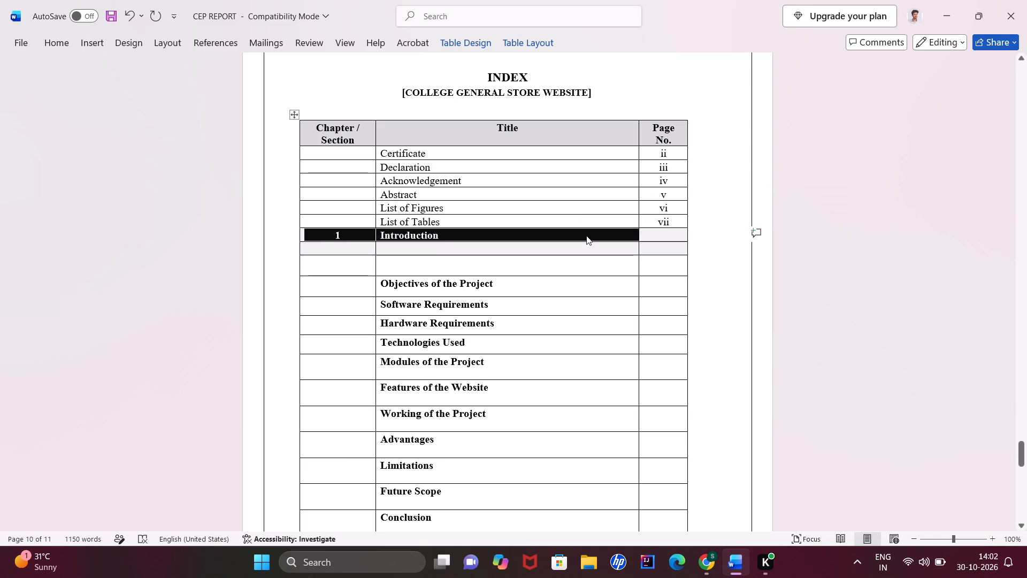
pyautogui.hotkey('ctrl', 'c')
pyautogui.hotkey('ctrl', 'c')
pyautogui.moveTo(354, 267); pyautogui.dragTo(472, 286)
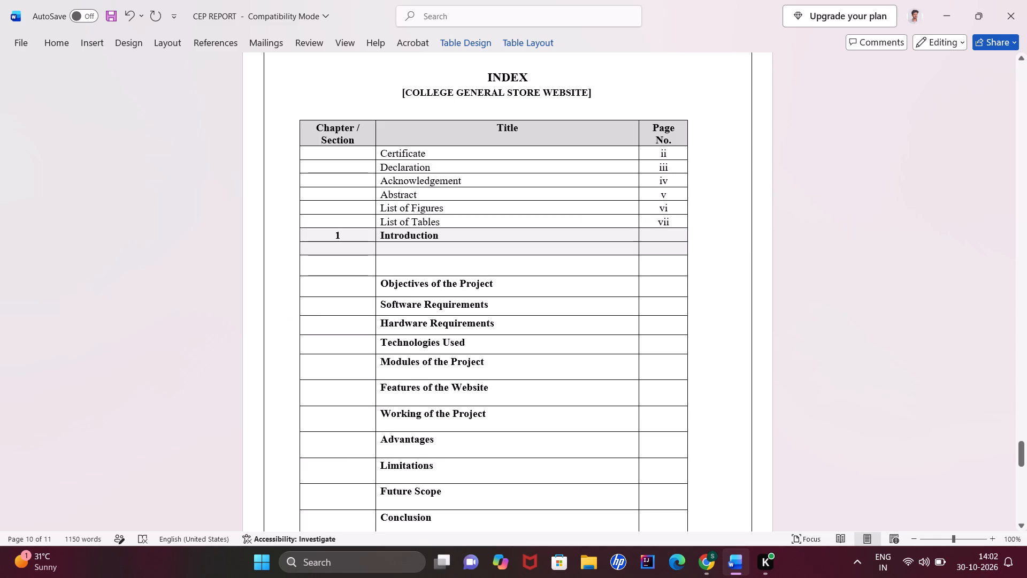
pyautogui.moveTo(472, 286); pyautogui.dragTo(532, 268)
pyautogui.hotkey('ctrl', 'v')
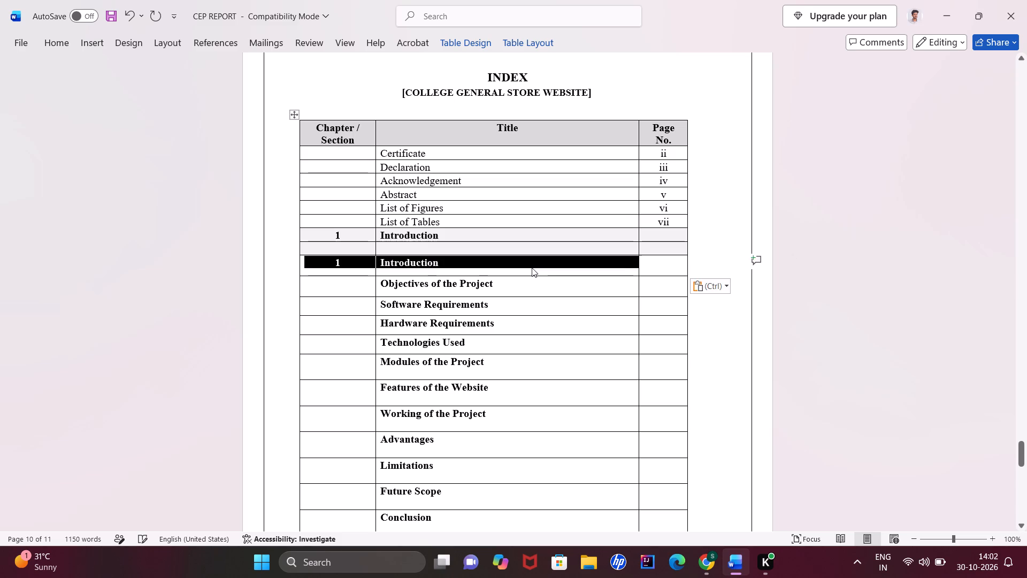
# Delete the original shaded Introduction row and the empty shaded row beneath it from the index table.
pyautogui.moveTo(330, 231); pyautogui.dragTo(583, 252)
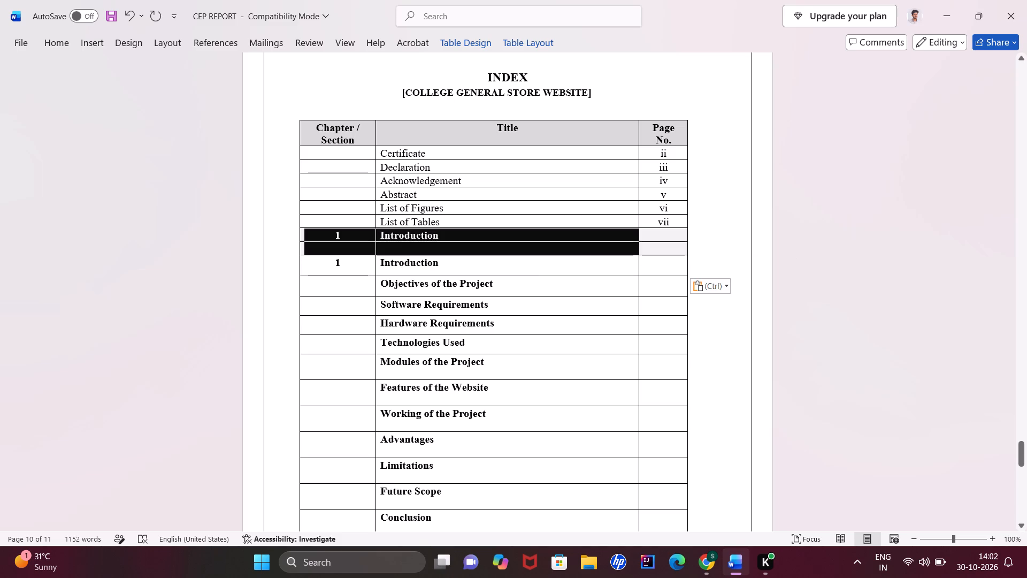
pyautogui.moveTo(583, 252); pyautogui.dragTo(583, 253)
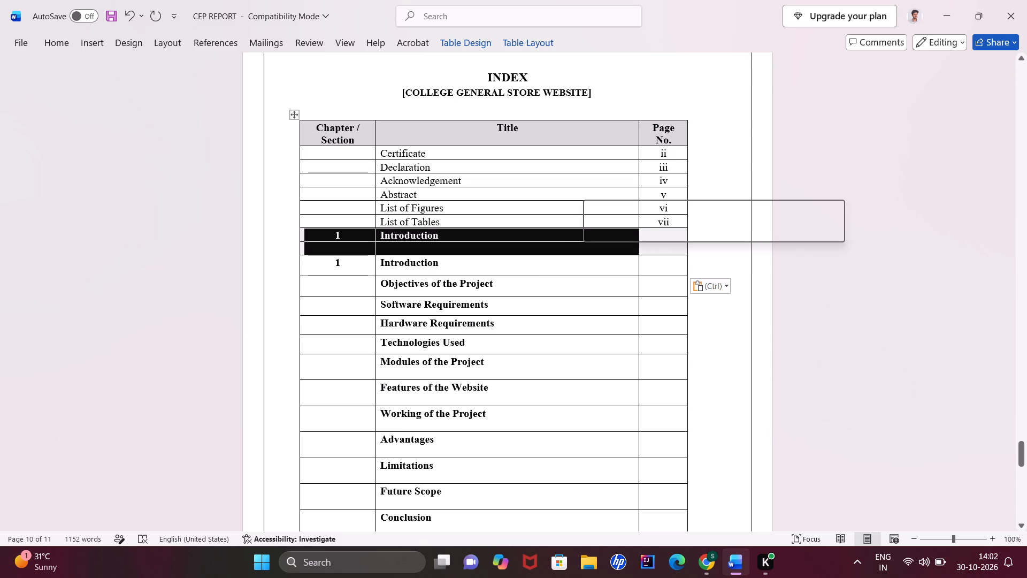
pyautogui.click(790, 222)
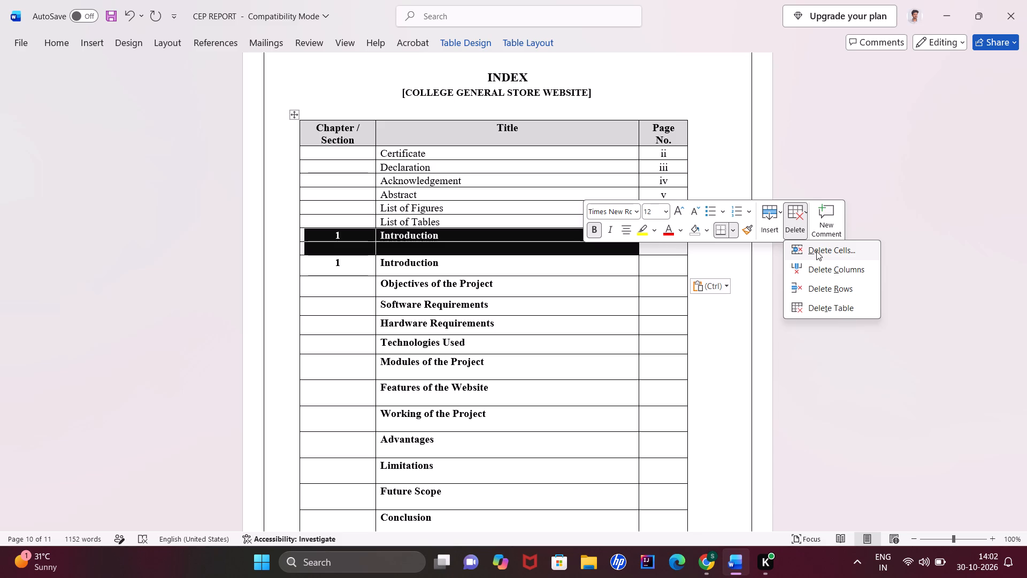
pyautogui.click(813, 282)
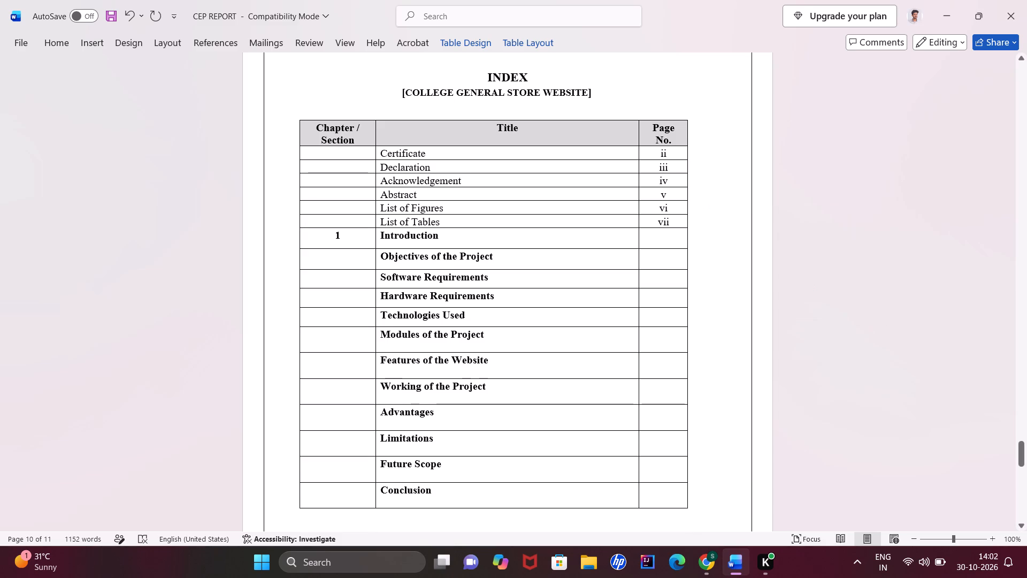
# Number the index rows from Objectives of the Project through Modules of the Project as chapters 2 to 6.
pyautogui.click(353, 256)
pyautogui.press('2')
pyautogui.press('Down')
pyautogui.press('3')
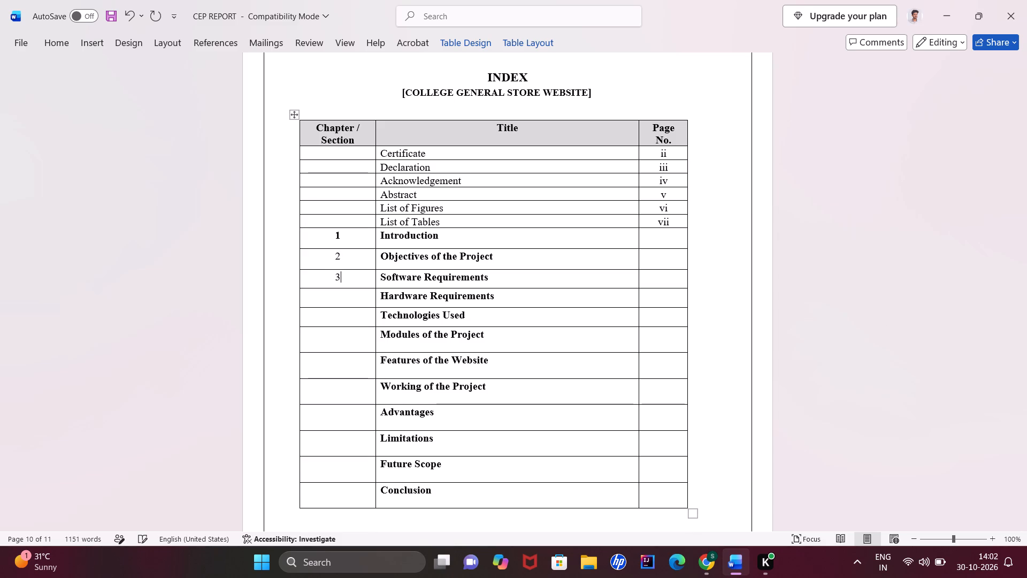
pyautogui.press('Down')
pyautogui.press('4')
pyautogui.press('Down')
pyautogui.press('5')
pyautogui.press('Down')
pyautogui.press('6')
# Number the index rows from Features of the Website through Conclusion as chapters 7 to 12.
pyautogui.press('Down')
pyautogui.press('7')
pyautogui.press('Down')
pyautogui.press('8')
pyautogui.press('Down')
pyautogui.press('9')
pyautogui.press('Down')
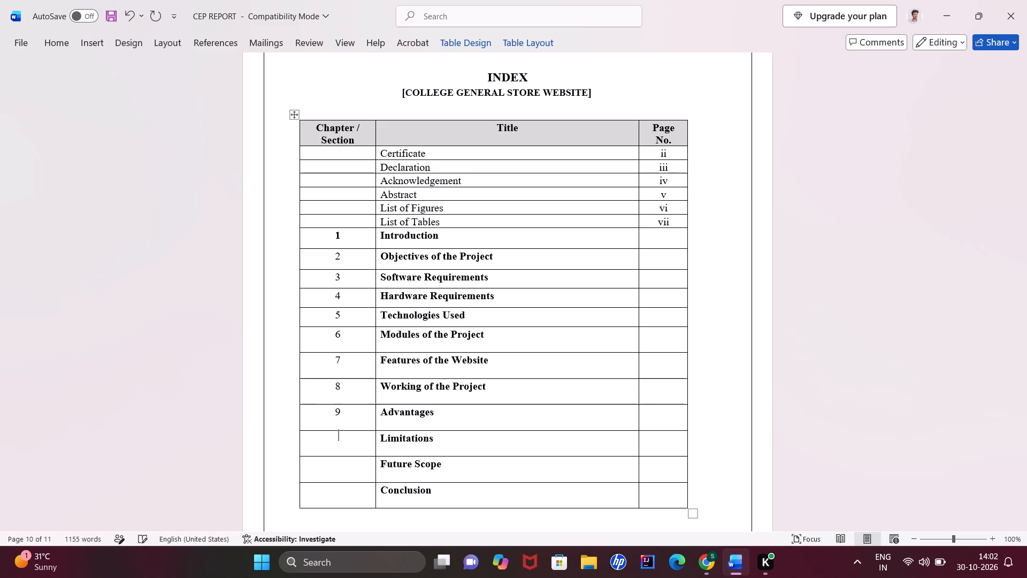
pyautogui.write('10')
pyautogui.press('Down')
pyautogui.write('11')
pyautogui.press('Down')
pyautogui.write('12')
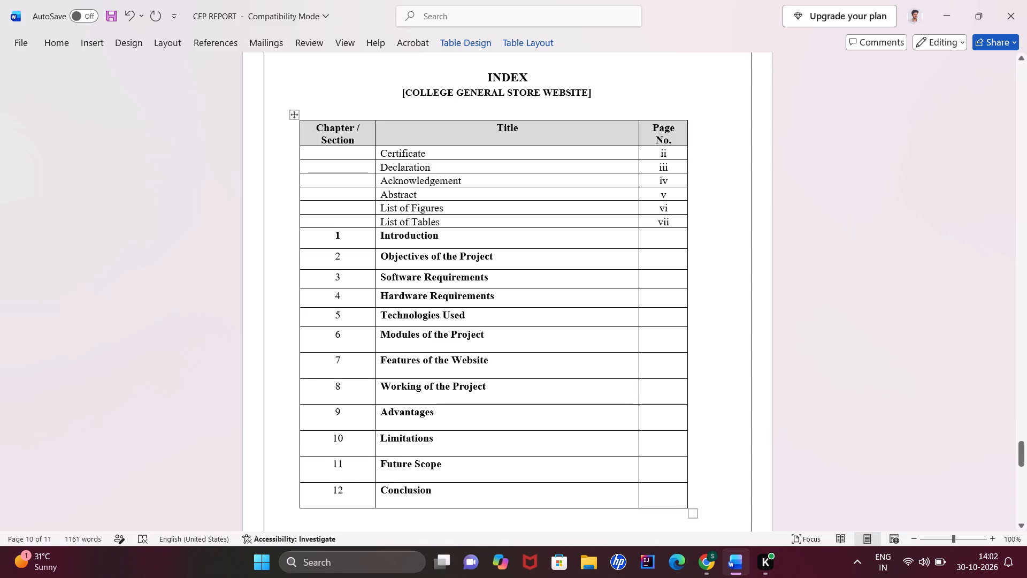
# Make the chapter numbers 1 to 12 in the index table's Chapter / Section column bold.
pyautogui.moveTo(335, 239); pyautogui.dragTo(340, 521)
pyautogui.click(355, 498)
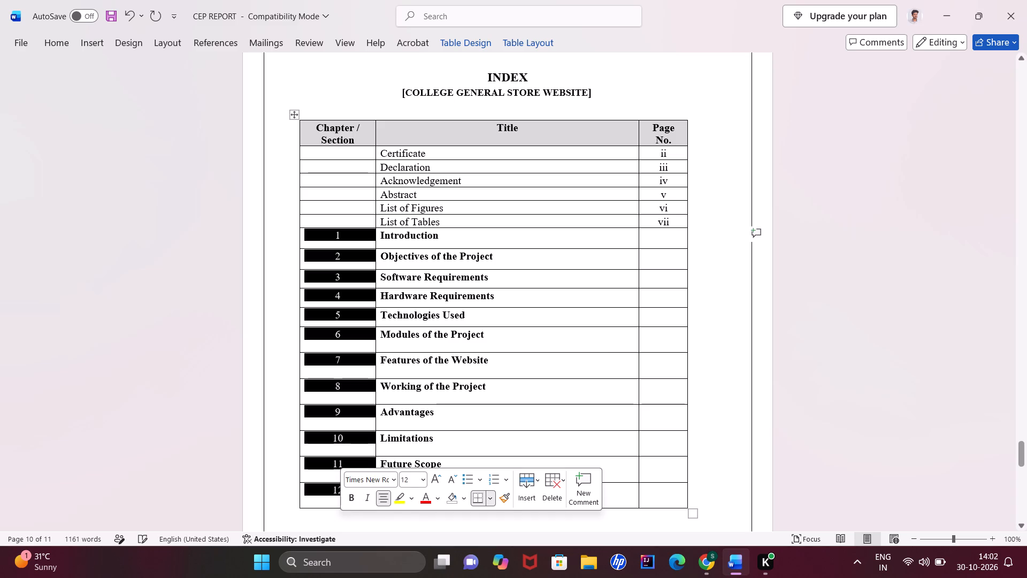
pyautogui.click(527, 405)
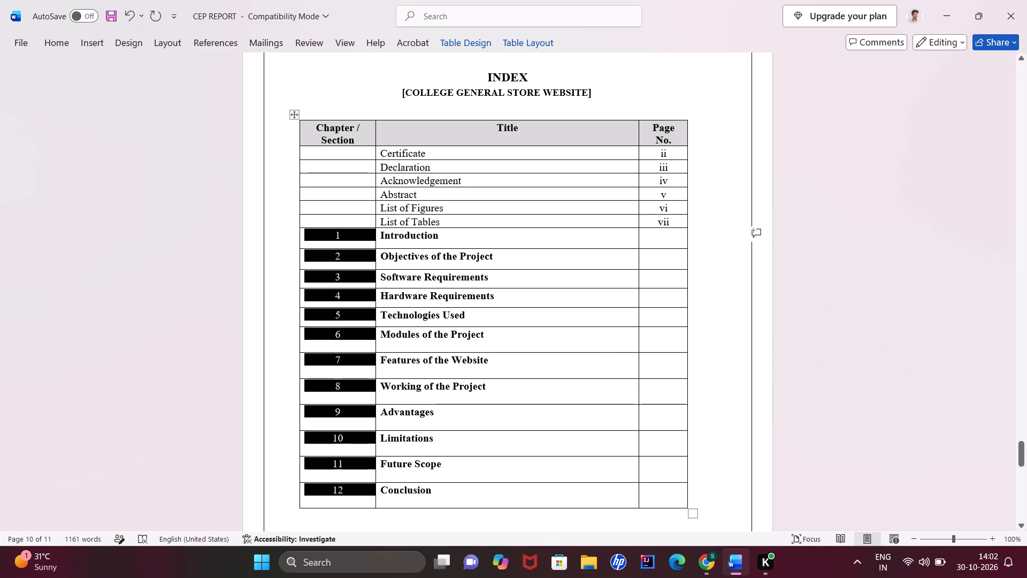
pyautogui.click(62, 43)
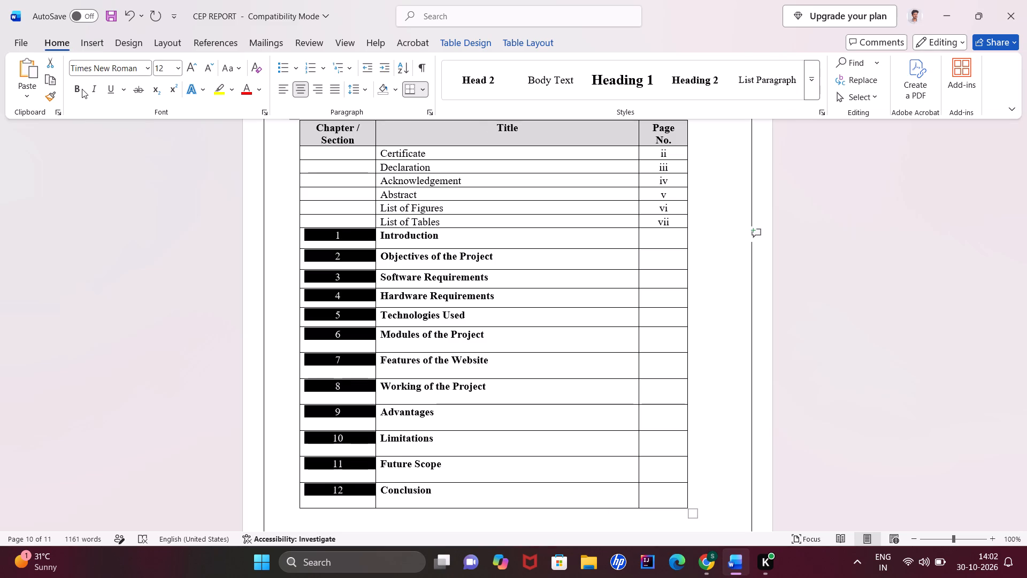
pyautogui.click(82, 89)
pyautogui.click(565, 294)
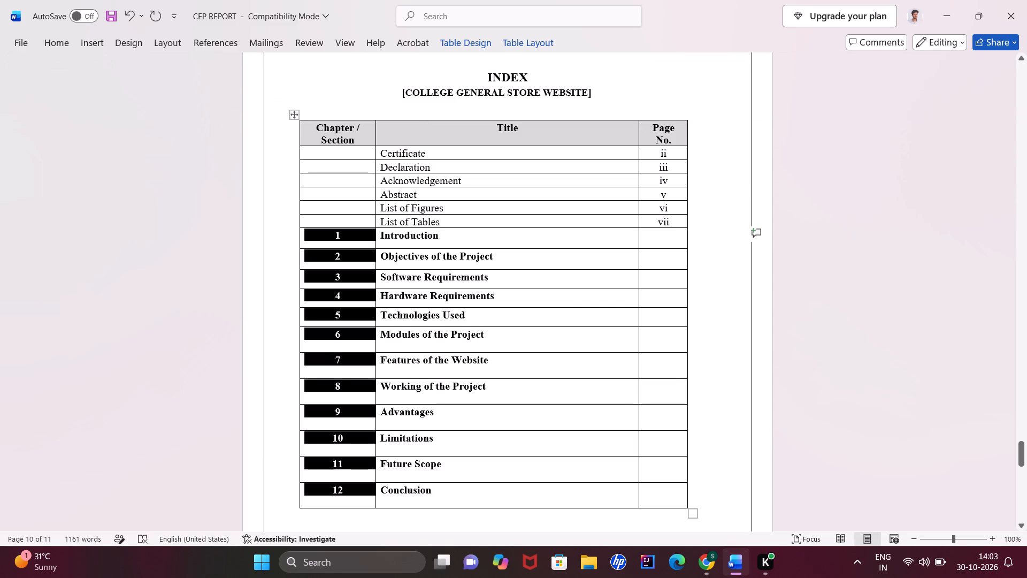
pyautogui.click(565, 294)
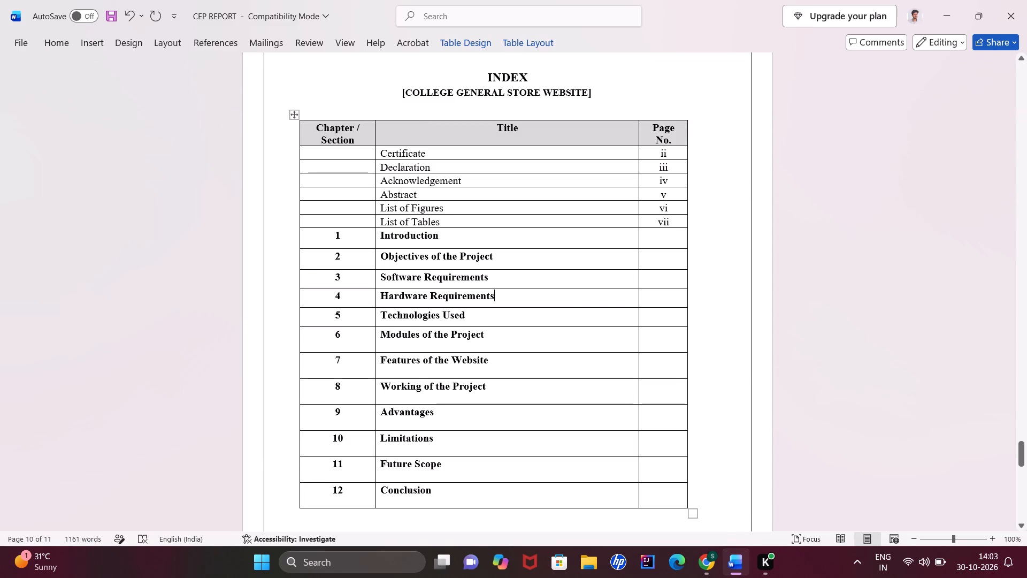
# Start a new line beneath Modules of the Project in the index table's chapter 6 title cell.
pyautogui.click(493, 333)
pyautogui.press('Return')
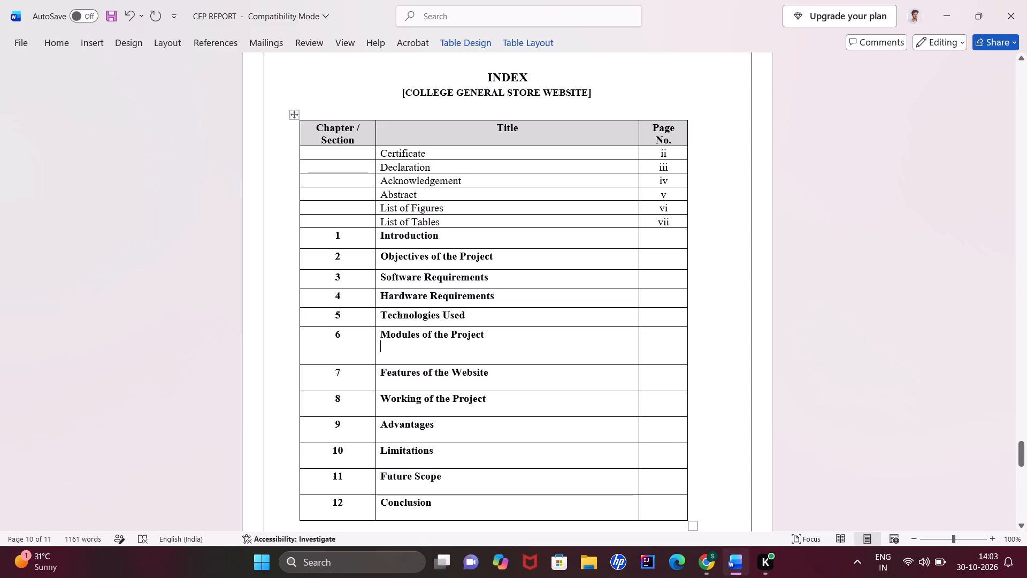
pyautogui.press('BackSpace')
pyautogui.press('Return')
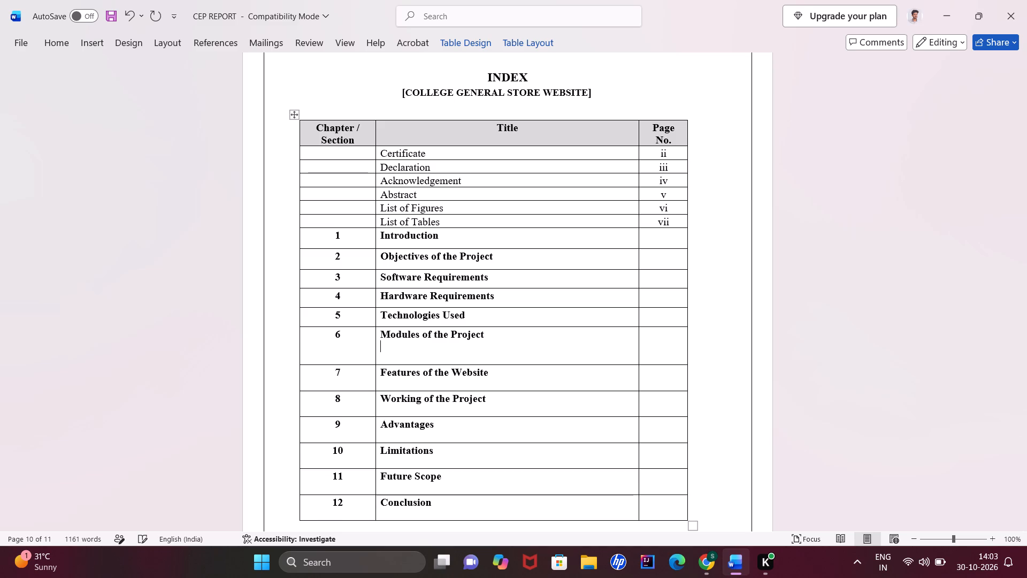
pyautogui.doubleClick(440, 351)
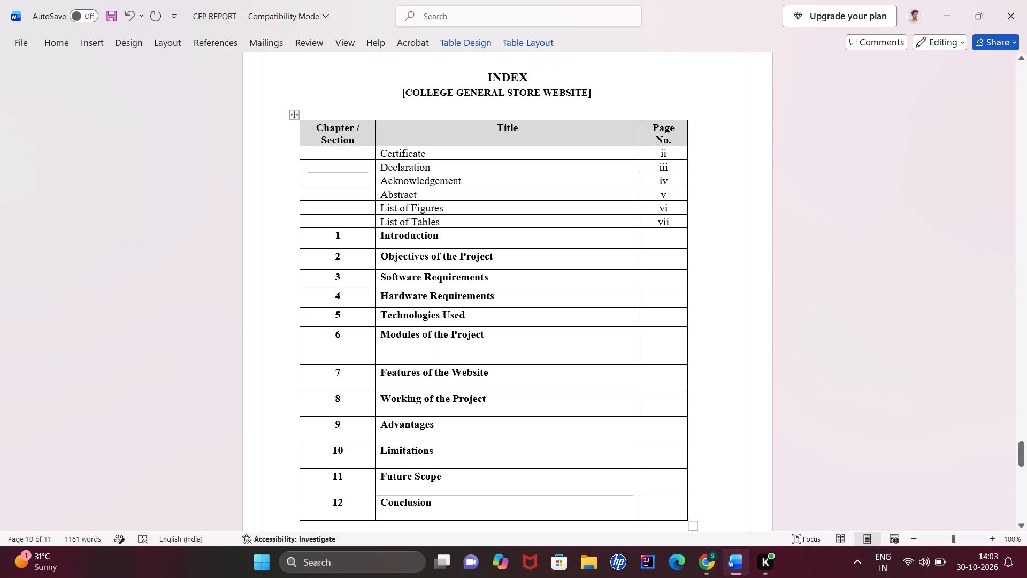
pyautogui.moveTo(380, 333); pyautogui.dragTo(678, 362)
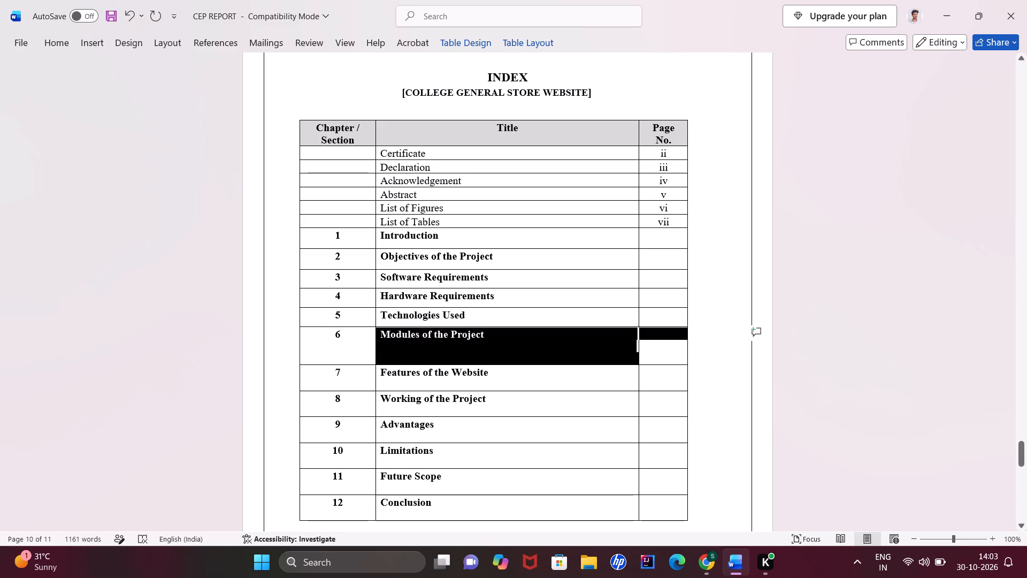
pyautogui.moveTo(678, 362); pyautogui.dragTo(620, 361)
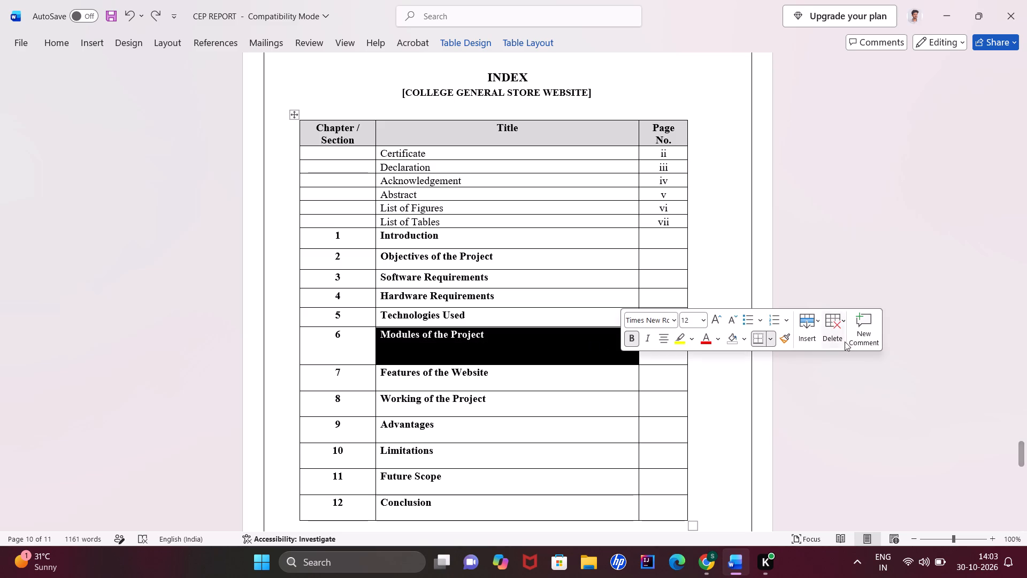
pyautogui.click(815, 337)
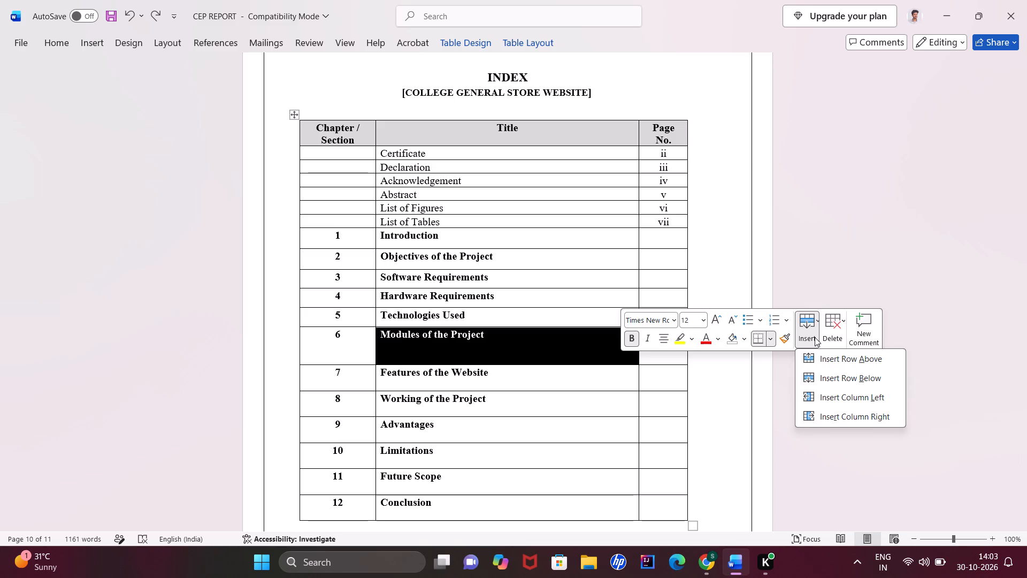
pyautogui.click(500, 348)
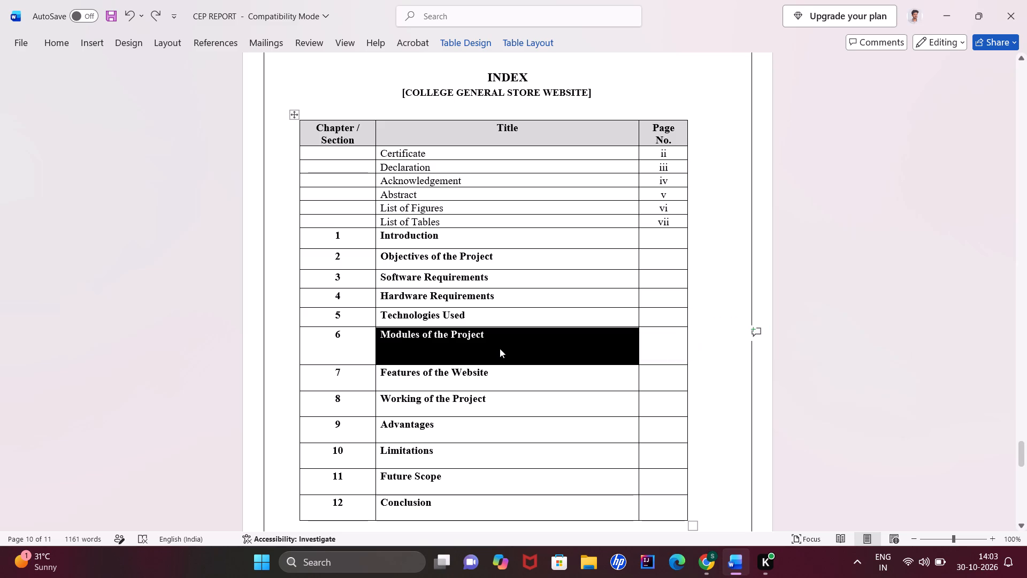
# Enter Module 1, Module 2 and Module 3 on separate lines beneath Modules of the Project in the index table.
pyautogui.click(500, 348)
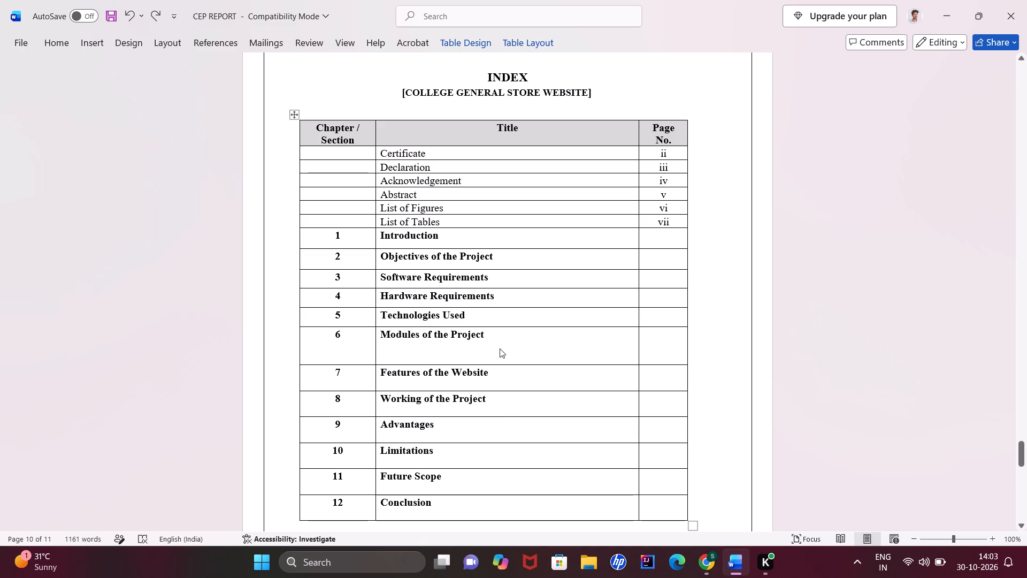
pyautogui.write('m]')
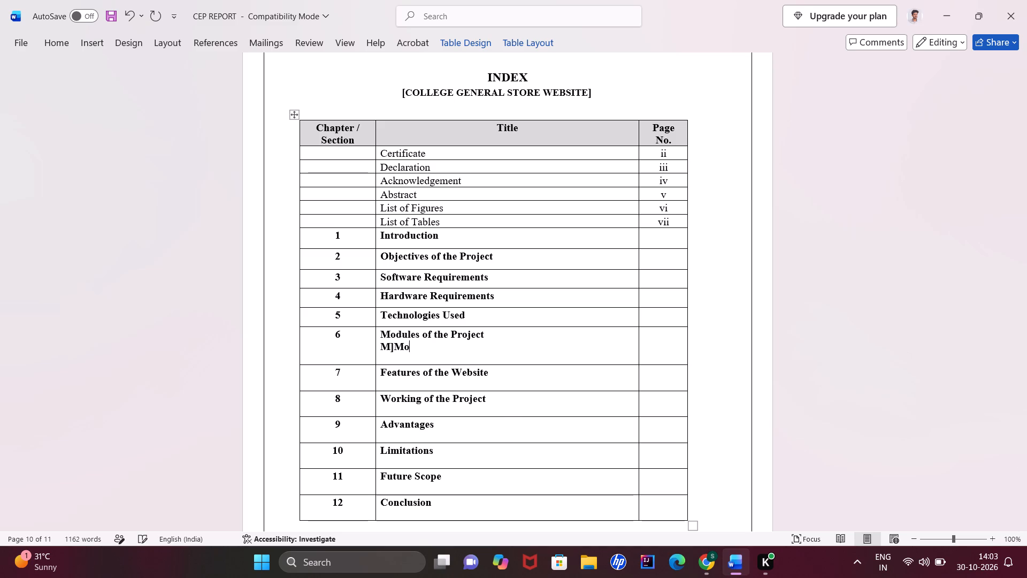
pyautogui.press('BackSpace')
pyautogui.press('BackSpace')
pyautogui.press('BackSpace')
pyautogui.write('odule 1')
pyautogui.press('Return')
pyautogui.write('mo')
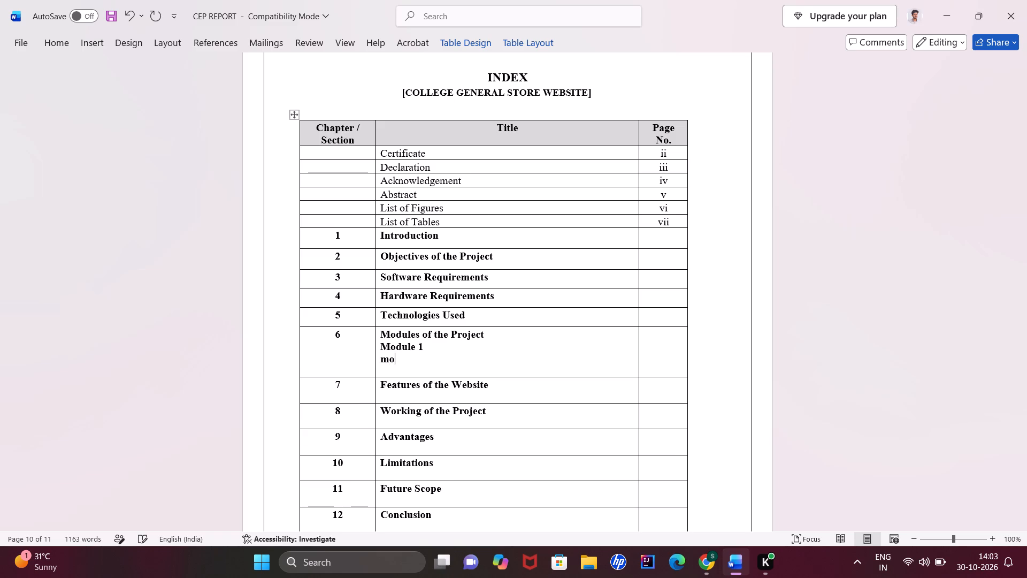
pyautogui.press('BackSpace')
pyautogui.press('BackSpace')
pyautogui.write('odule 2')
pyautogui.press('Return')
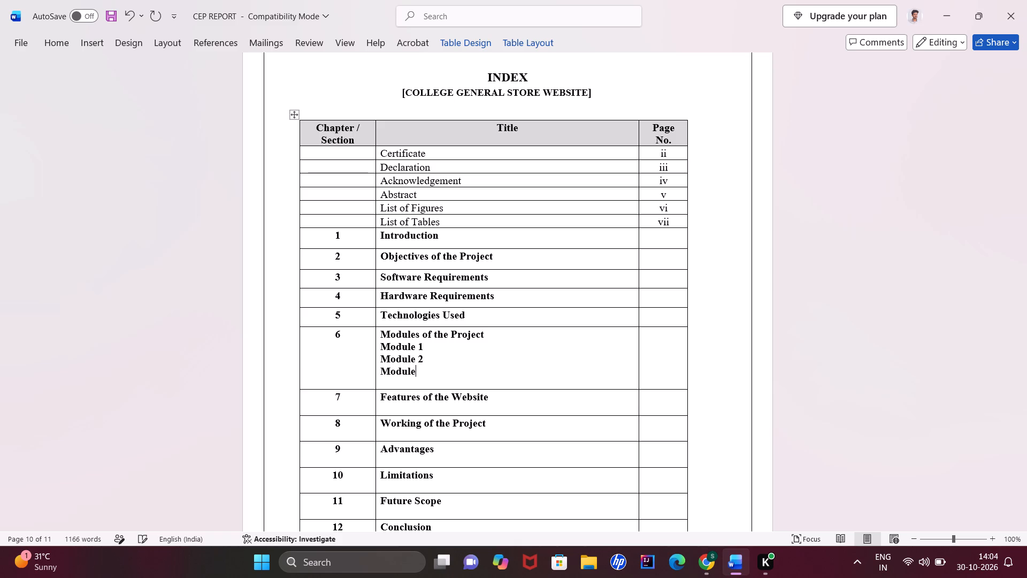
pyautogui.press('3')
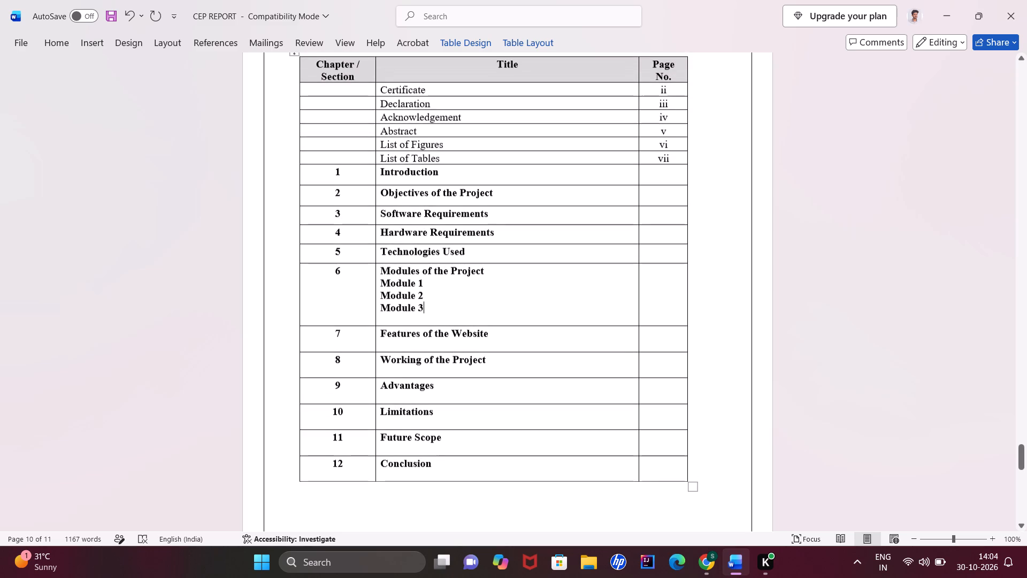
# Delete the List of Figures and List of Tables headings together with their tables from the page after the index.
pyautogui.scroll(-2, 487, 399)
pyautogui.scroll(1, 487, 399)
pyautogui.scroll(-1, 487, 399)
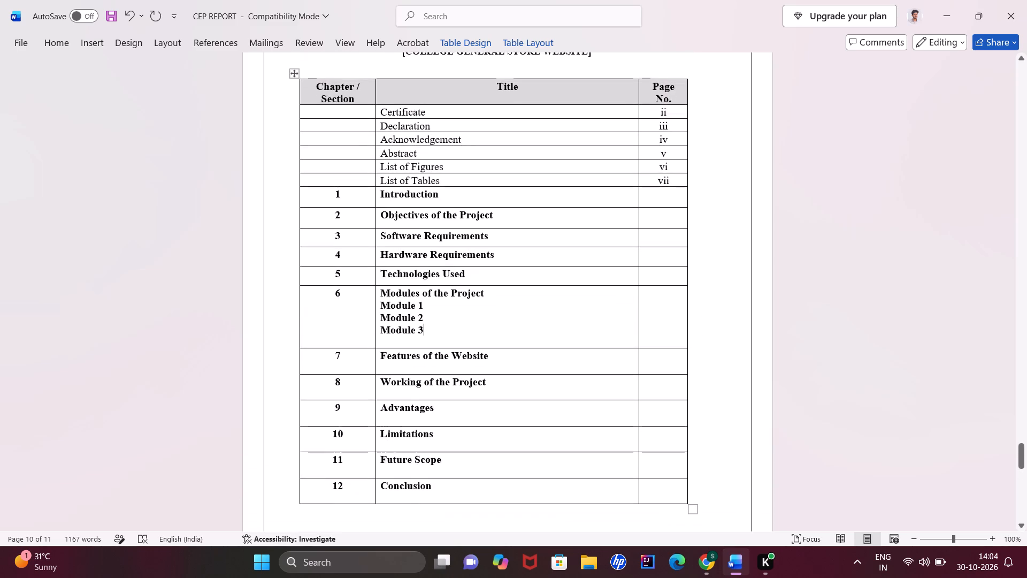
pyautogui.scroll(-5, 487, 399)
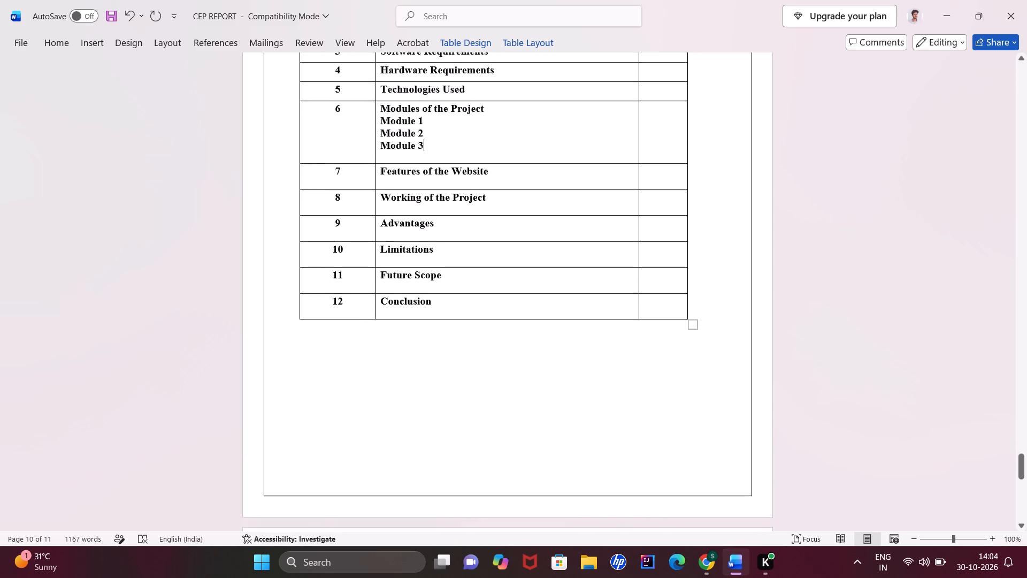
pyautogui.scroll(-3, 487, 399)
pyautogui.scroll(1, 487, 399)
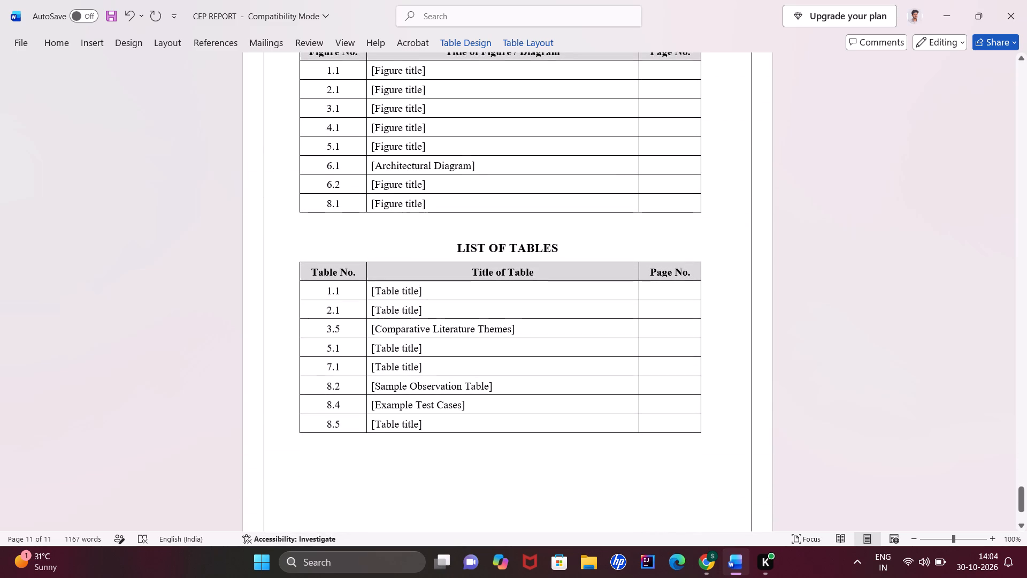
pyautogui.scroll(1, 487, 399)
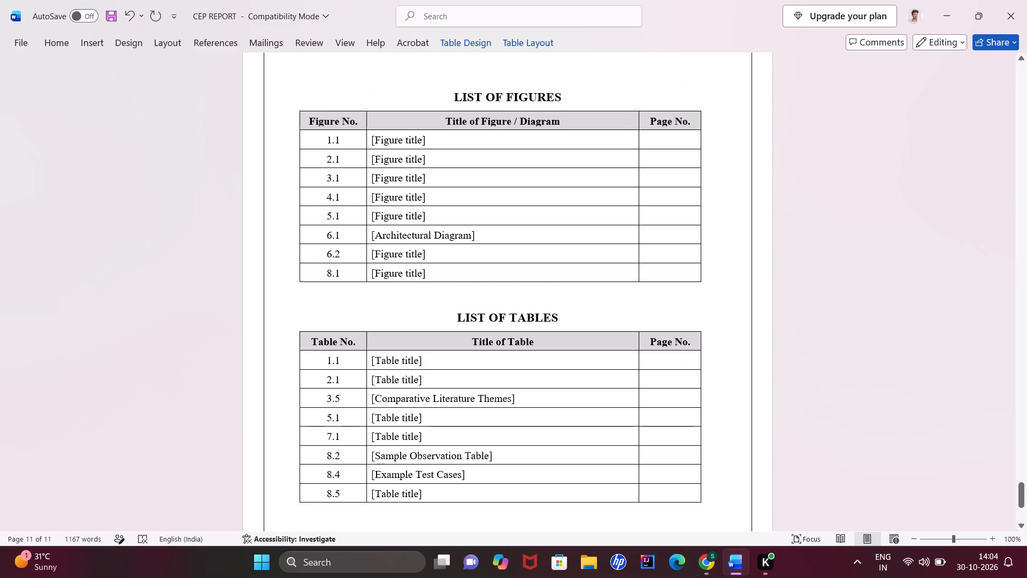
pyautogui.moveTo(455, 95); pyautogui.dragTo(696, 257)
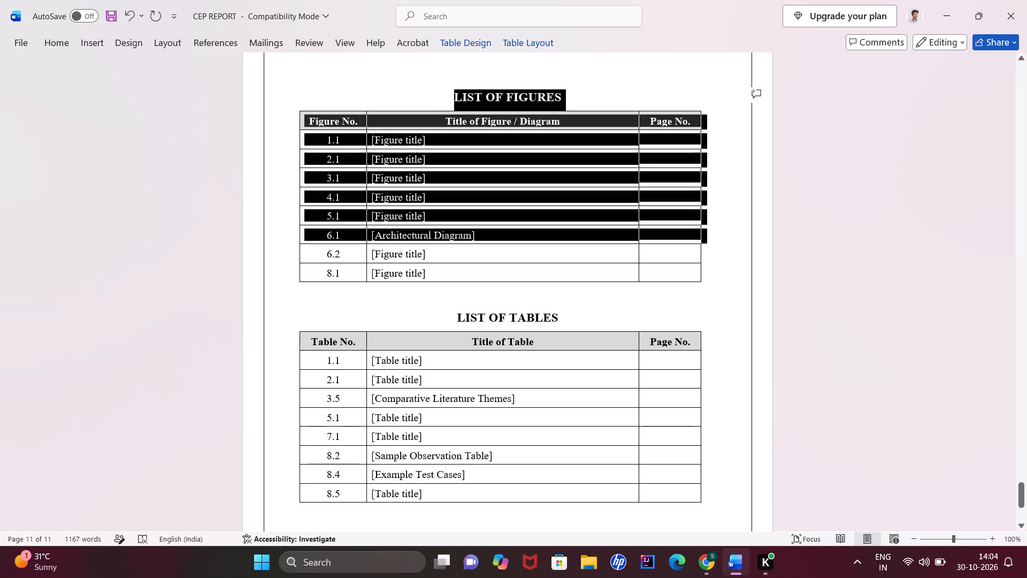
pyautogui.moveTo(696, 257); pyautogui.dragTo(698, 514)
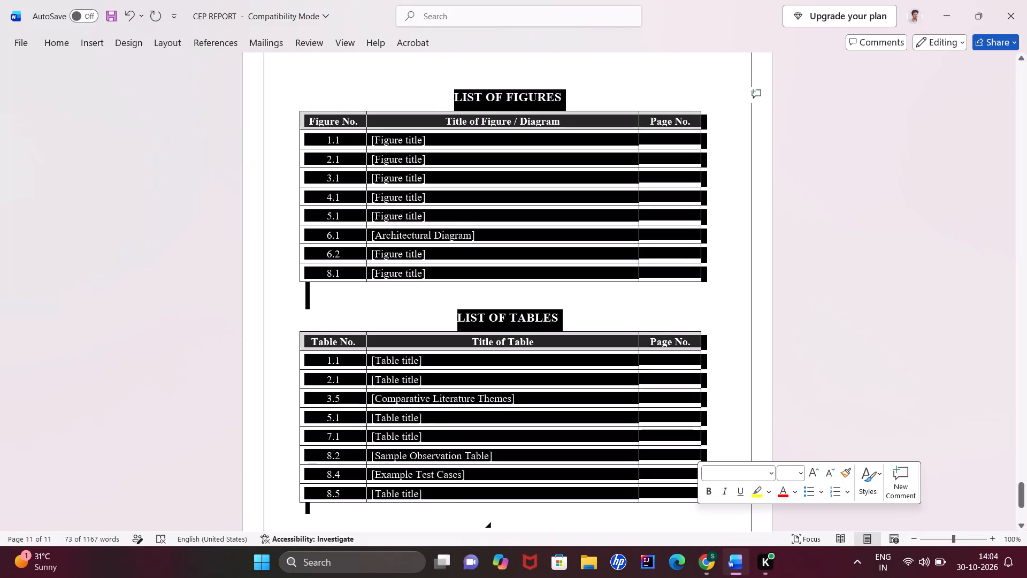
pyautogui.hotkey('ctrl', 'Delete')
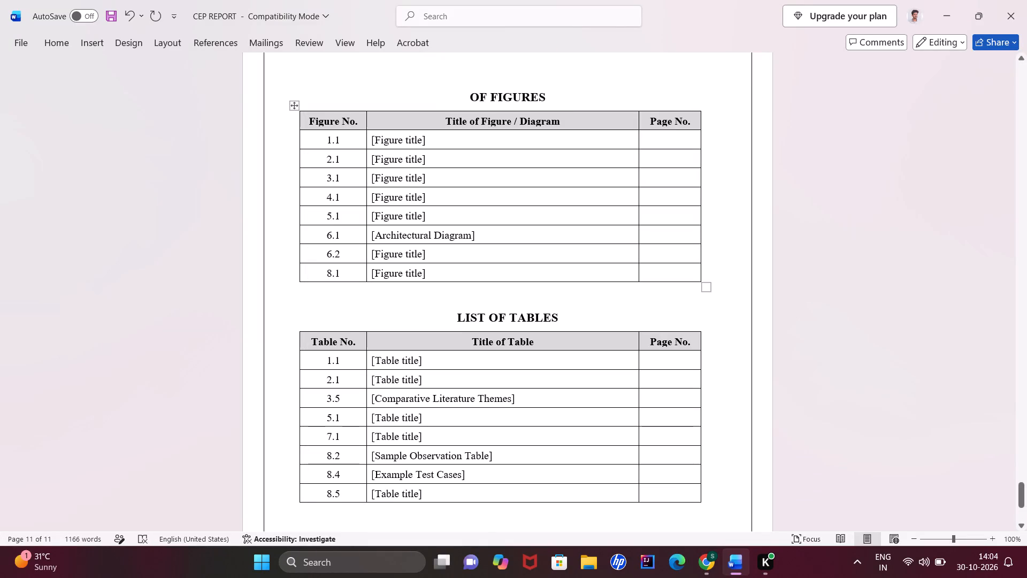
pyautogui.moveTo(466, 100); pyautogui.dragTo(683, 451)
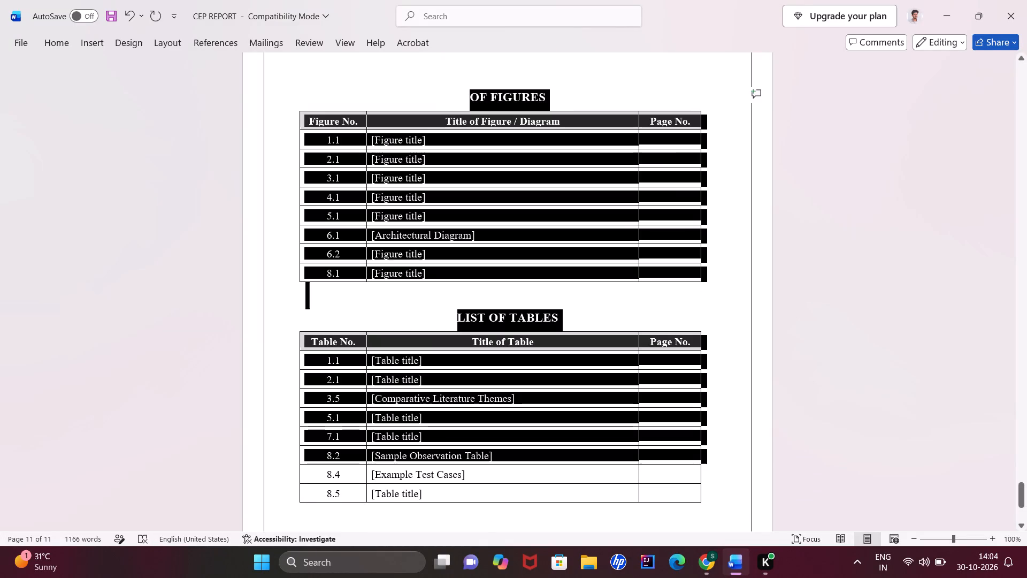
pyautogui.moveTo(683, 451); pyautogui.dragTo(698, 527)
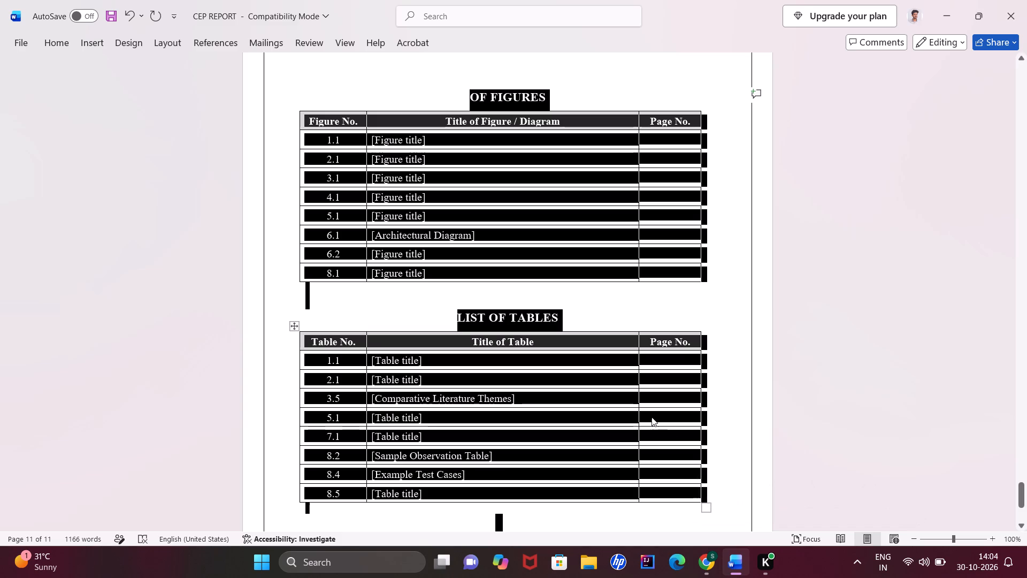
pyautogui.rightClick(652, 417)
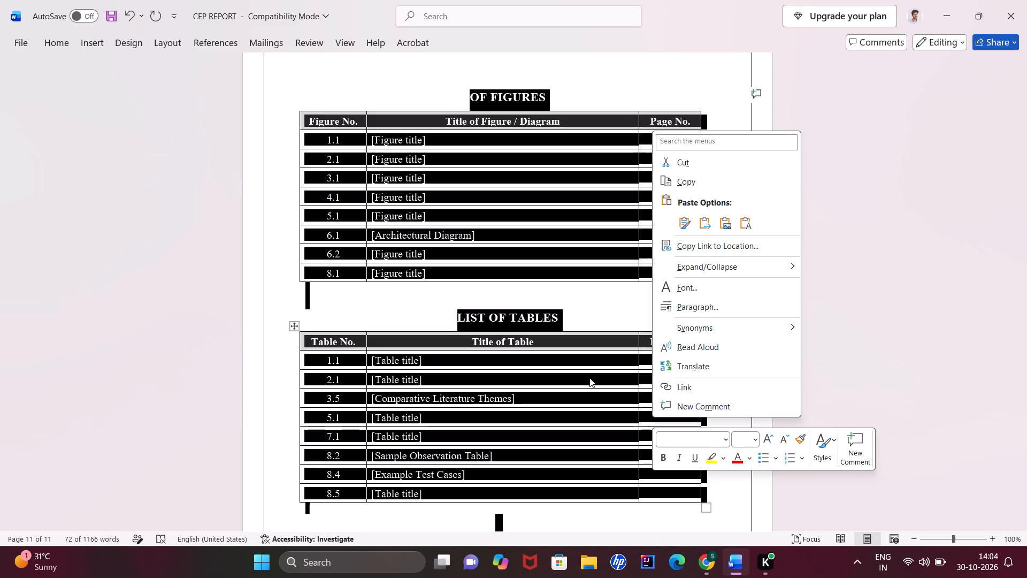
pyautogui.click(589, 378)
pyautogui.rightClick(589, 378)
pyautogui.click(589, 378)
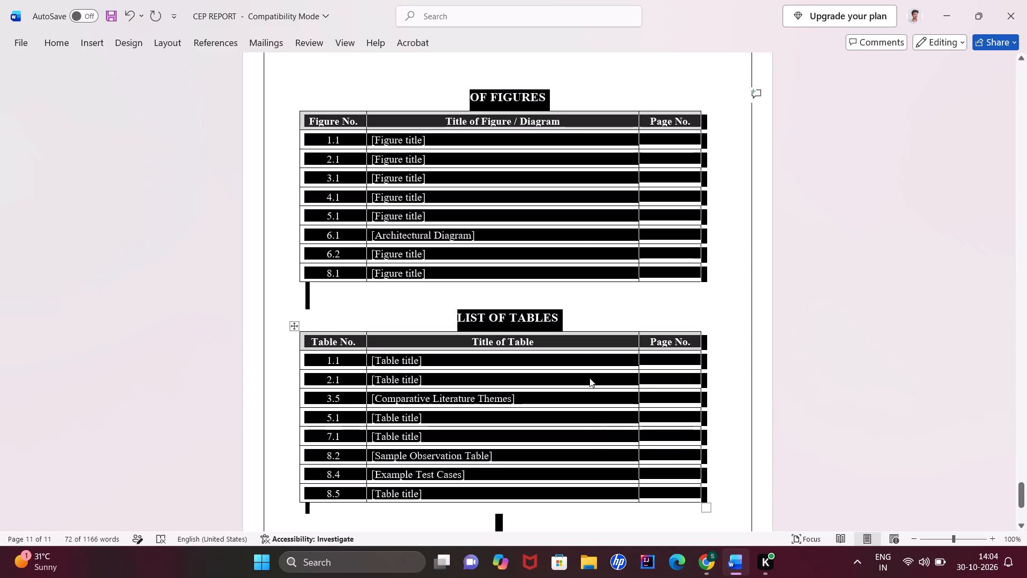
pyautogui.hotkey('shift', 'Delete')
pyautogui.scroll(2, 589, 378)
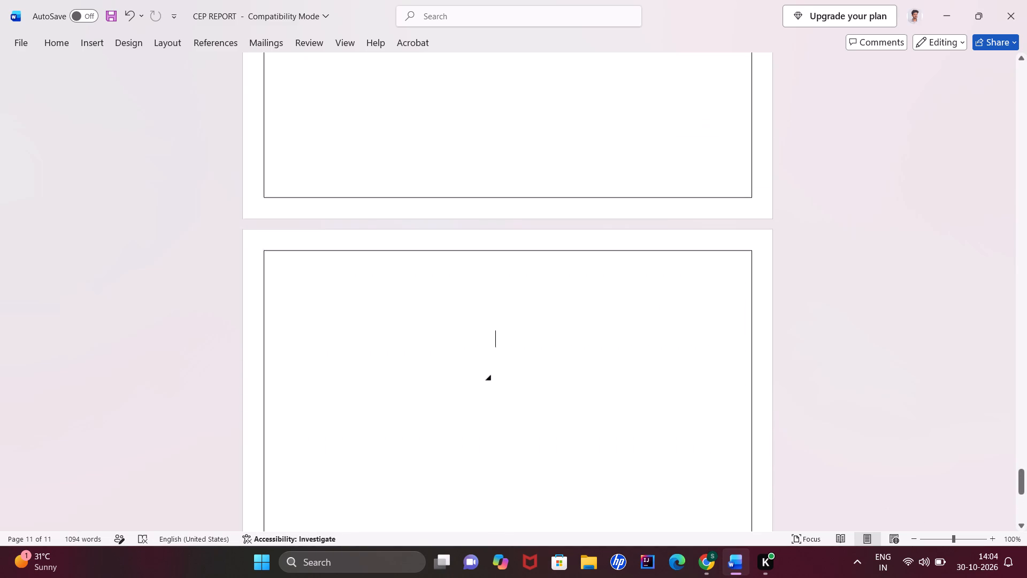
pyautogui.scroll(3, 589, 378)
pyautogui.scroll(-2, 589, 378)
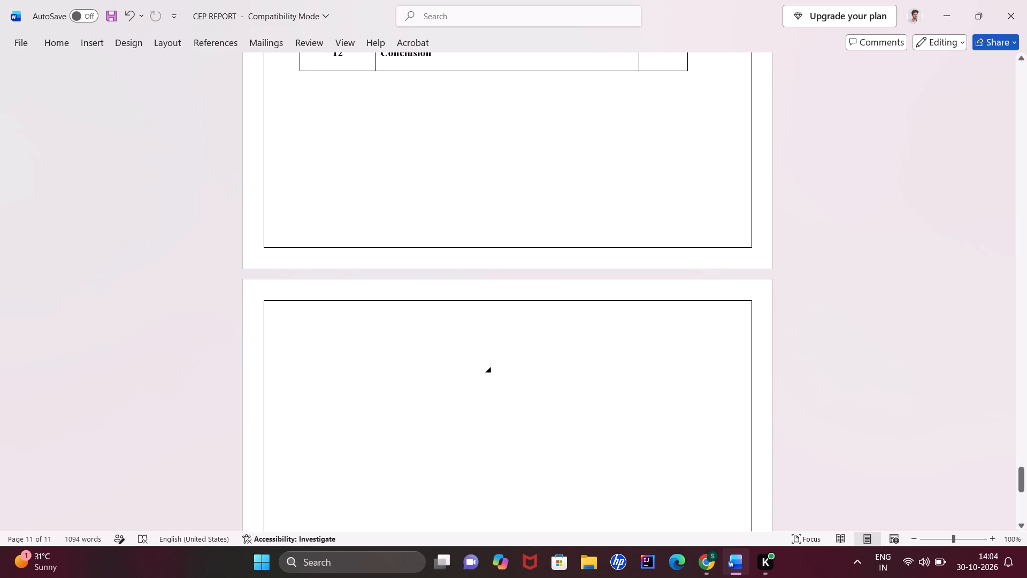
pyautogui.press('BackSpace')
pyautogui.press('BackSpace')
pyautogui.press('BackSpace')
pyautogui.scroll(-9, 525, 370)
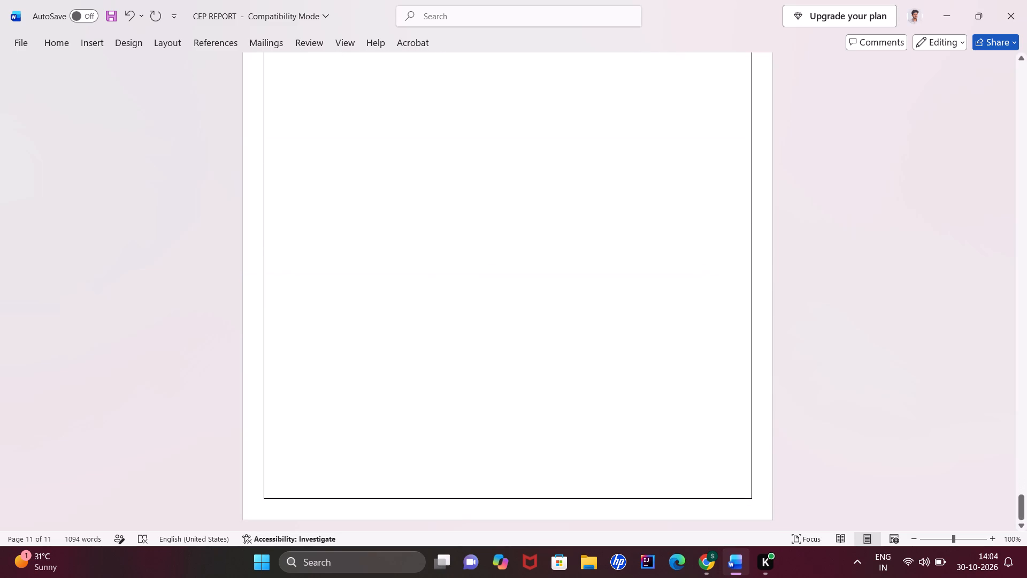
pyautogui.scroll(7, 317, 275)
pyautogui.hscroll(1, 317, 275)
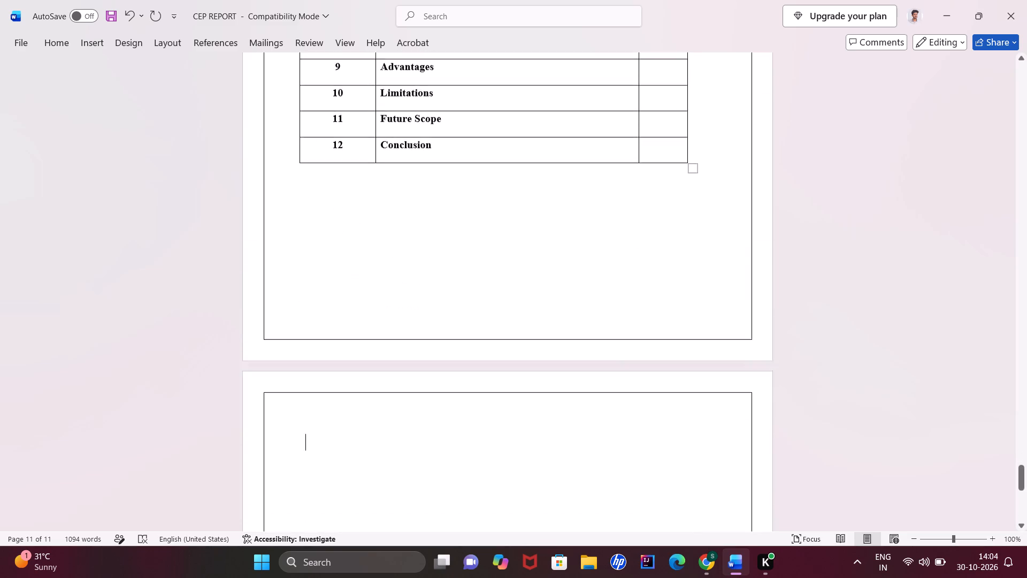
pyautogui.scroll(5, 476, 339)
pyautogui.scroll(-4, 476, 339)
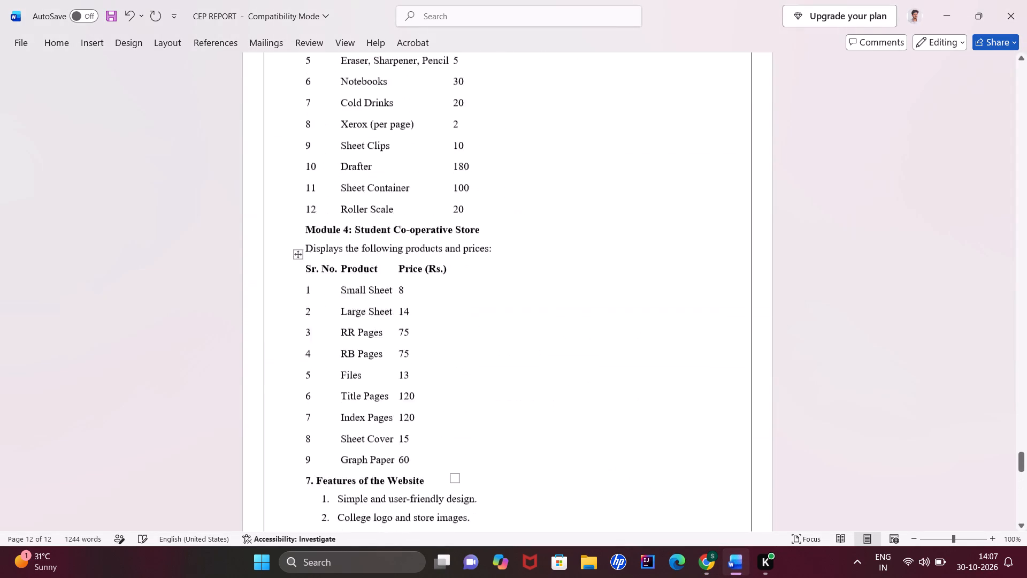
pyautogui.scroll(15, 389, 205)
pyautogui.scroll(-2, 389, 205)
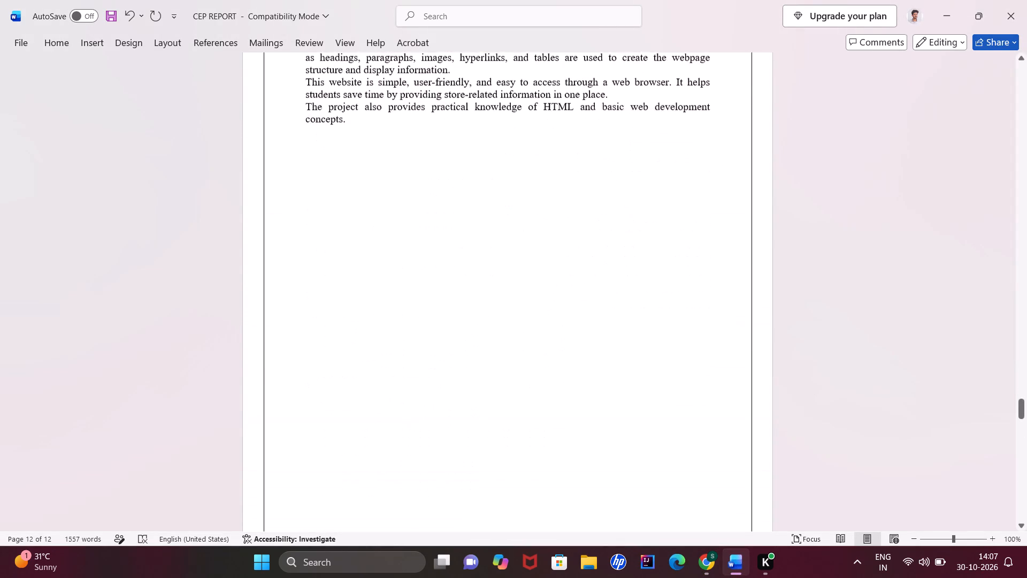
pyautogui.scroll(-1, 389, 205)
pyautogui.click(302, 269)
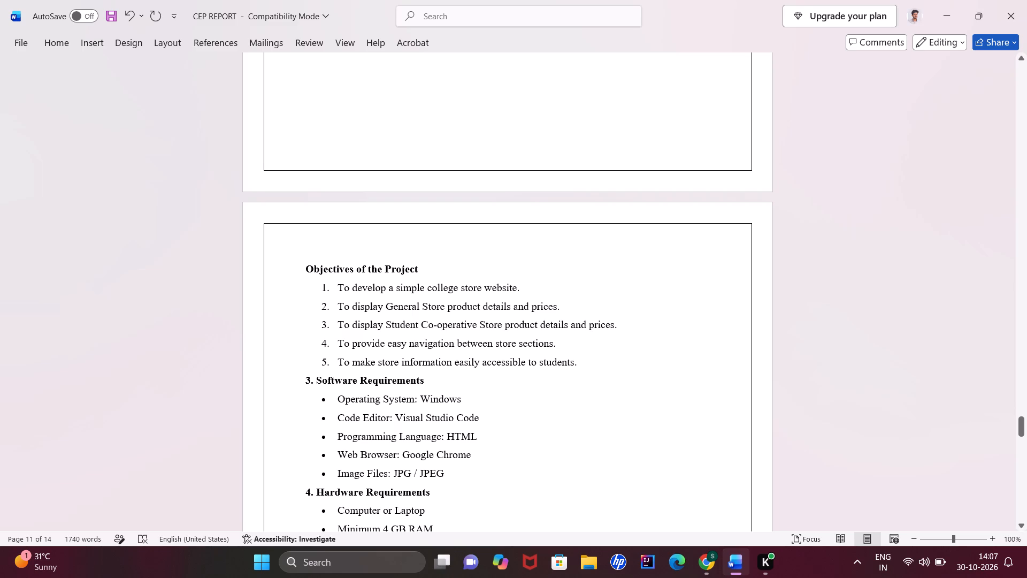
# Indent the Objectives of the Project heading toward the centre of the line using spaces and tabs.
pyautogui.press('space')
pyautogui.press('space')
pyautogui.press('space')
pyautogui.press('space')
pyautogui.press('Tab')
pyautogui.press('Tab')
pyautogui.press('Tab')
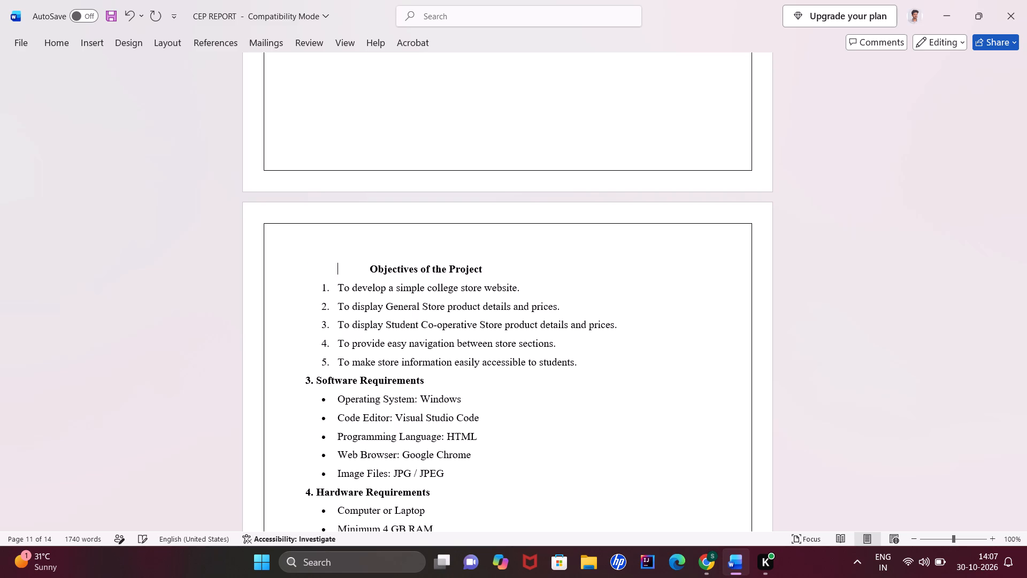
pyautogui.press('Tab')
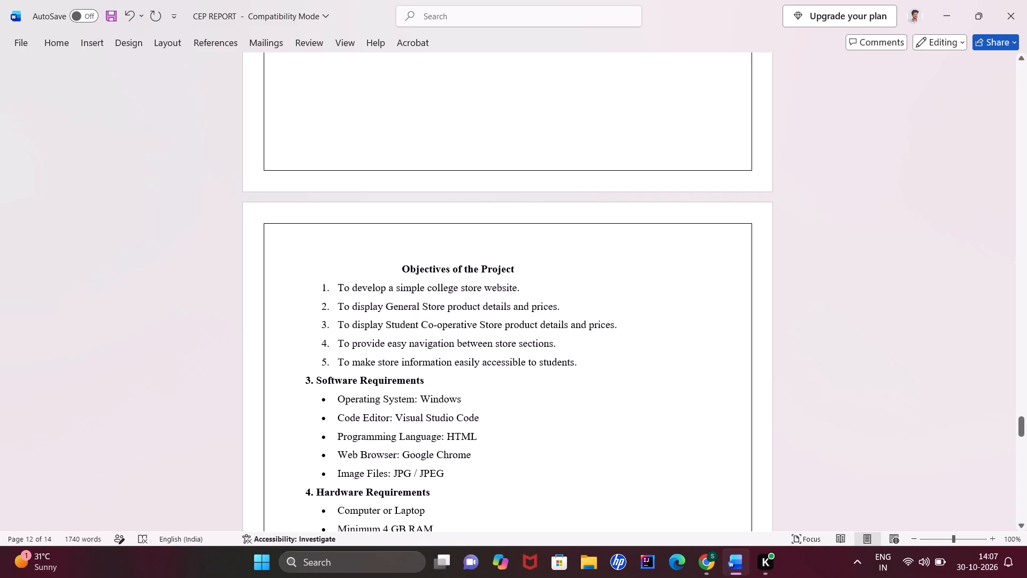
# Set the font size of the Objectives of the Project heading to 14.
pyautogui.moveTo(518, 272); pyautogui.dragTo(390, 263)
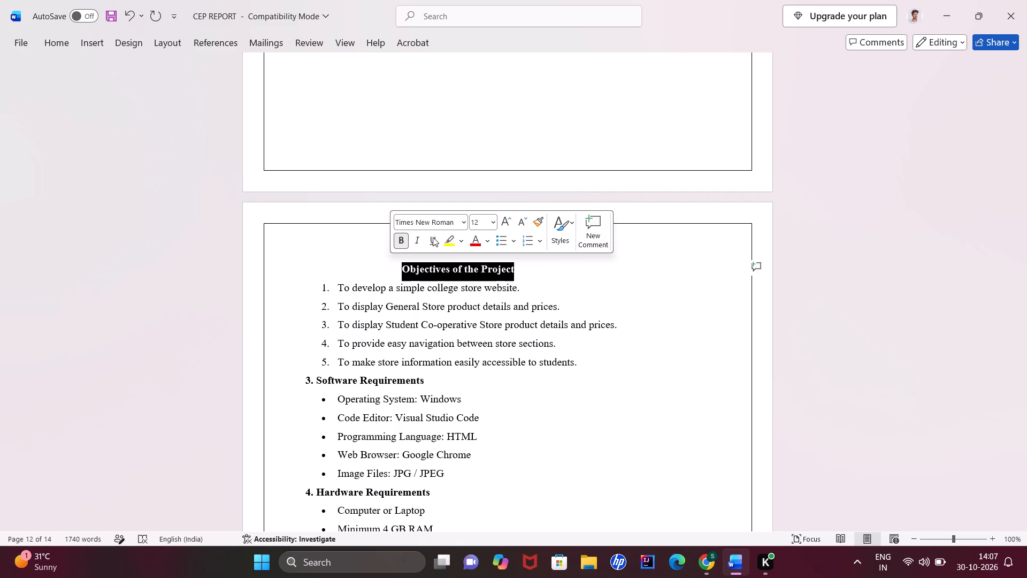
pyautogui.click(495, 230)
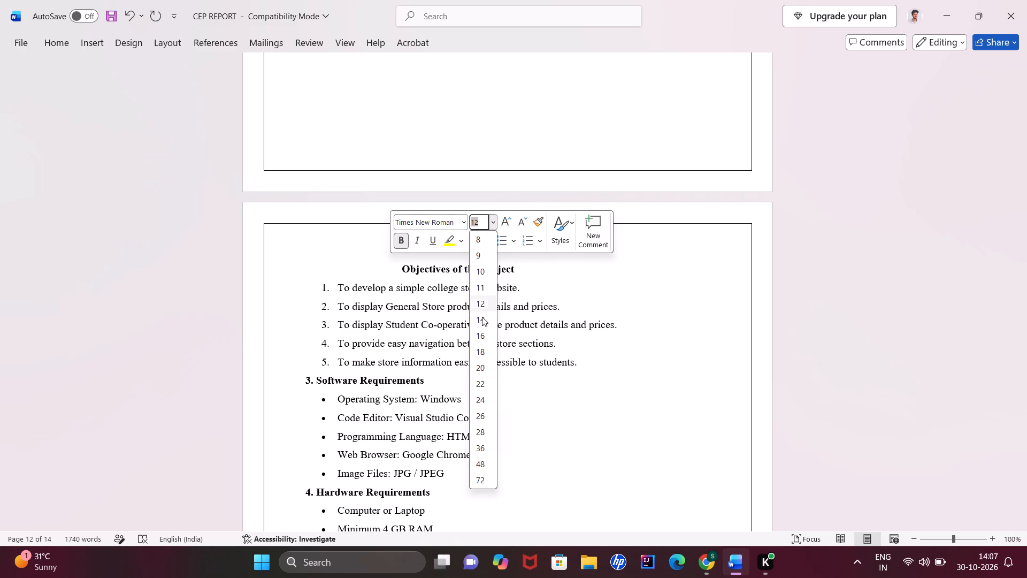
pyautogui.click(483, 321)
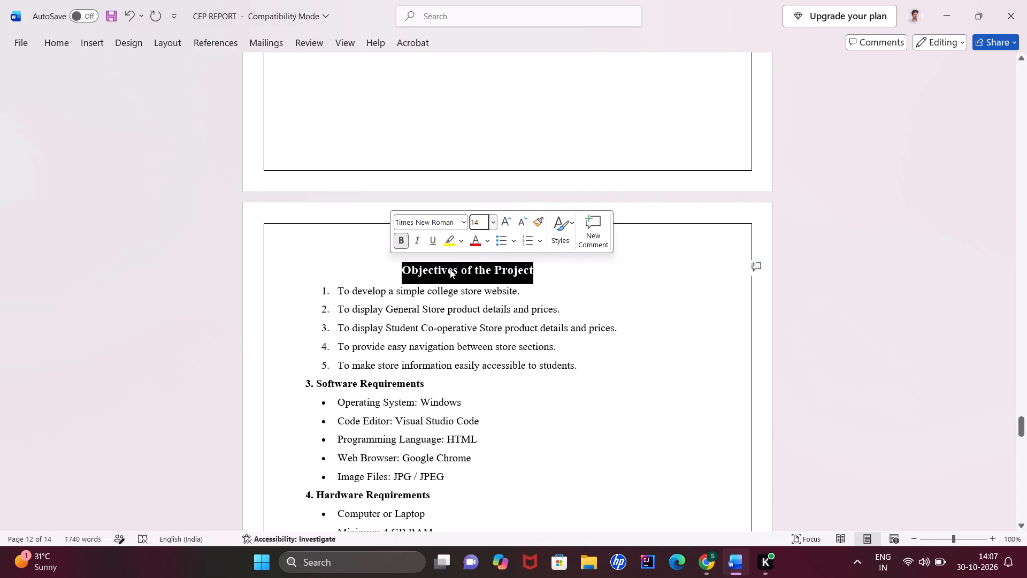
# Rewrite the heading in capitals as OBJECTIVES OF THE PROJECT and delete the leftover original wording.
pyautogui.click(448, 269)
pyautogui.click(456, 274)
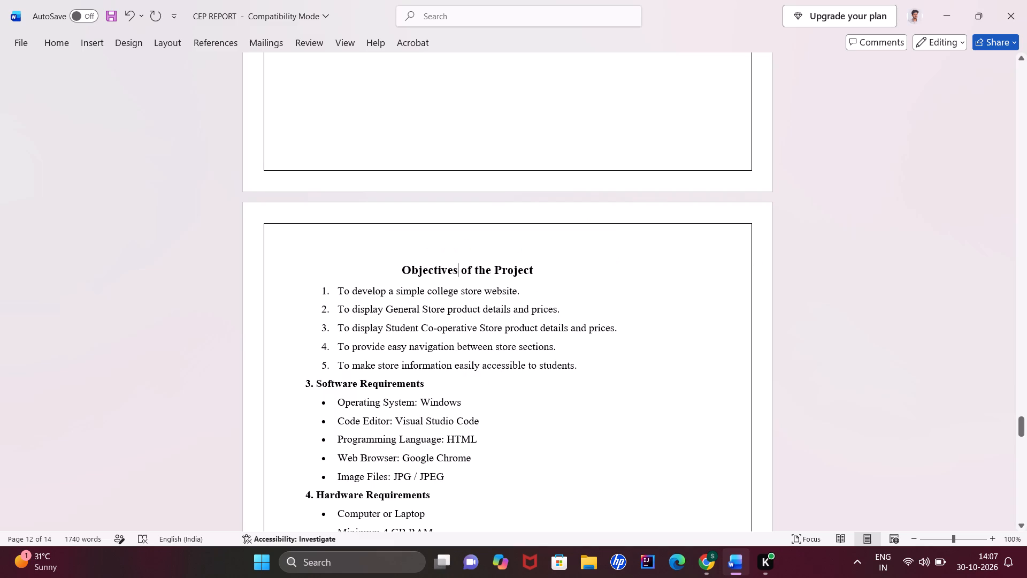
pyautogui.press('BackSpace')
pyautogui.press('BackSpace')
pyautogui.press('BackSpace')
pyautogui.press('BackSpace')
pyautogui.press('BackSpace')
pyautogui.press('BackSpace')
pyautogui.press('BackSpace')
pyautogui.press('BackSpace')
pyautogui.press('BackSpace')
pyautogui.press('BackSpace')
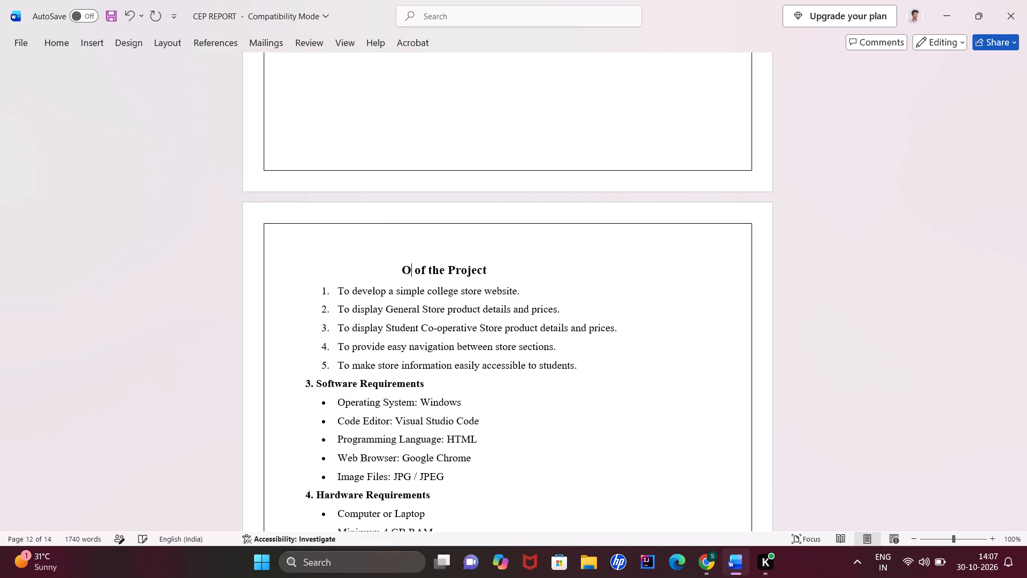
pyautogui.write('BJECTIVES')
pyautogui.press('space')
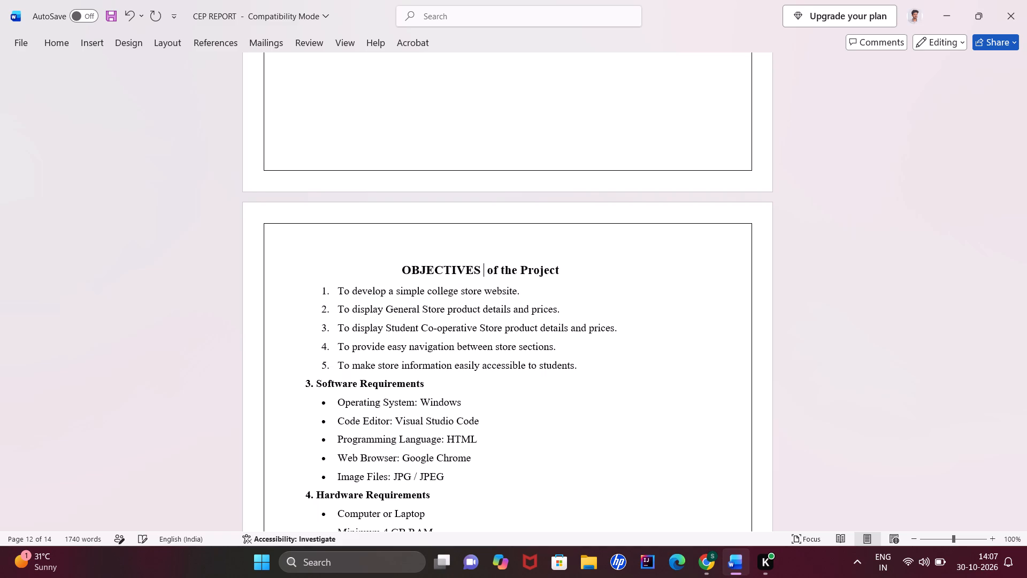
pyautogui.write('OD')
pyautogui.press('BackSpace')
pyautogui.write('F')
pyautogui.press('space')
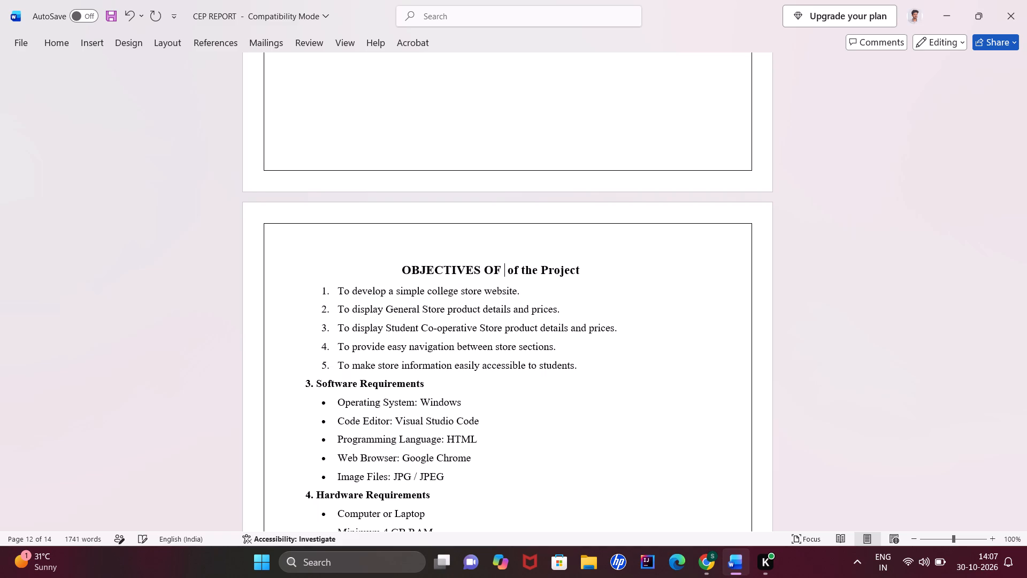
pyautogui.write('THE PR')
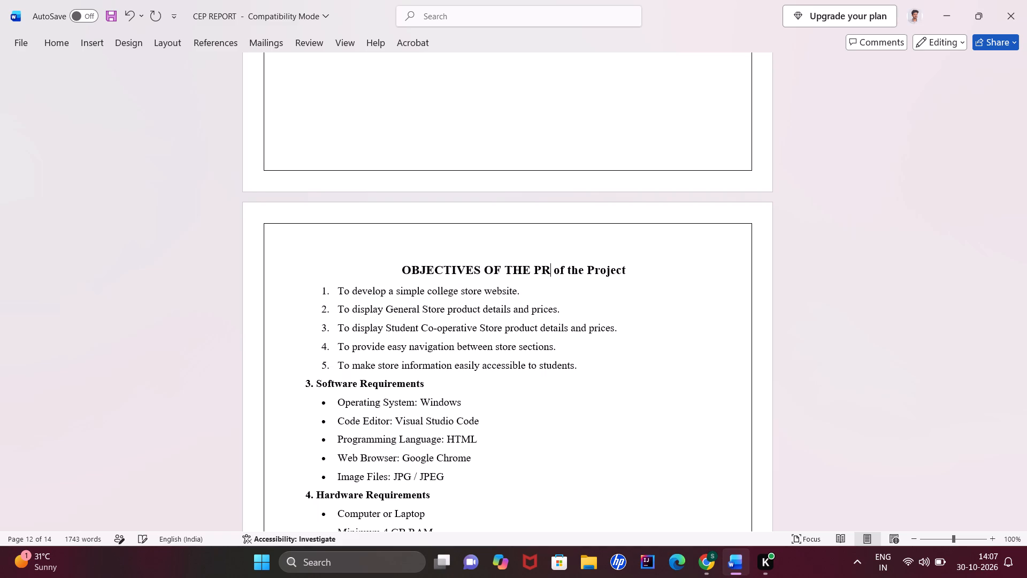
pyautogui.write('OJECT')
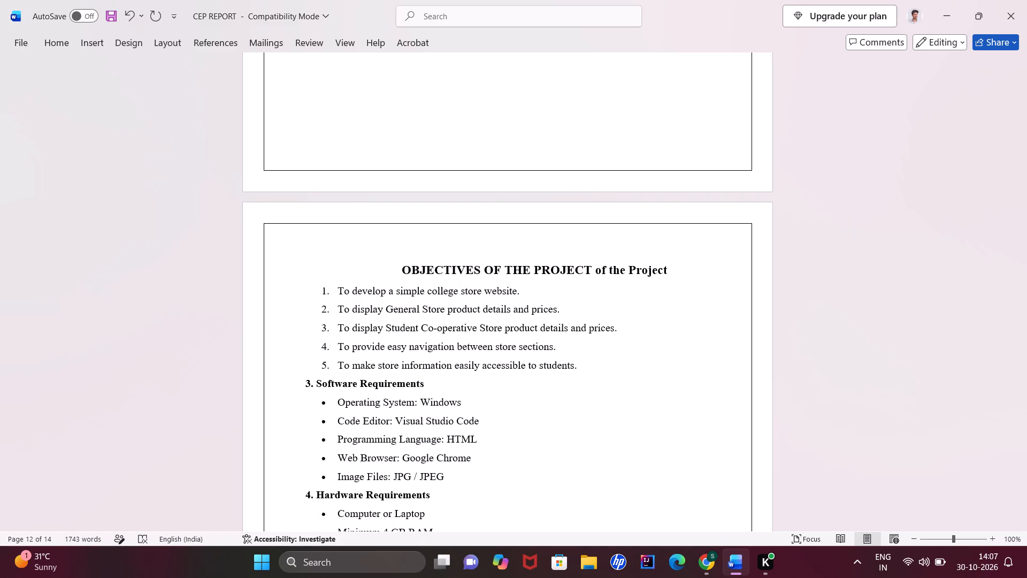
pyautogui.moveTo(676, 268); pyautogui.dragTo(599, 269)
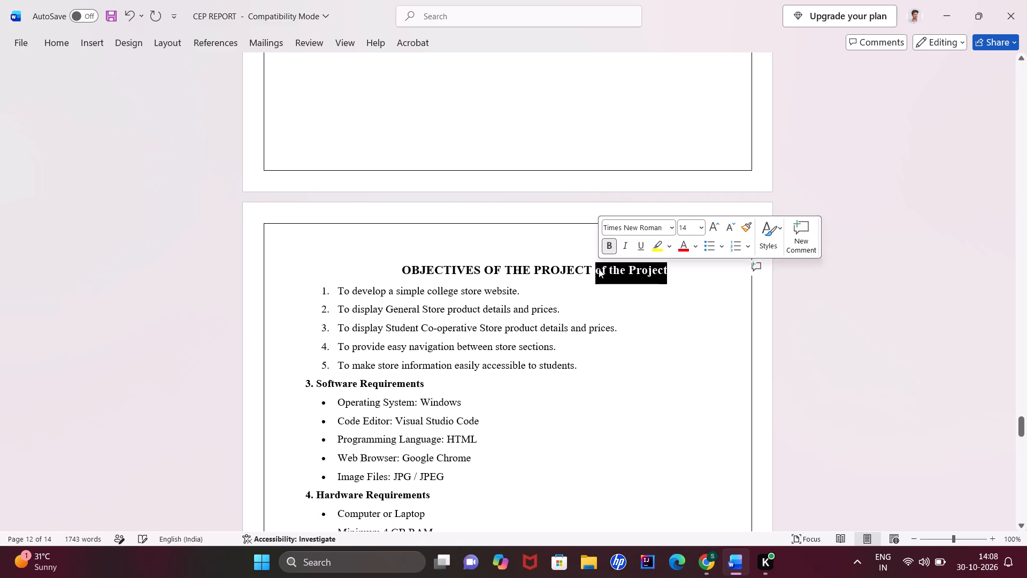
pyautogui.press('BackSpace')
# Insert a blank line between the OBJECTIVES OF THE PROJECT heading and the numbered objectives.
pyautogui.moveTo(320, 287); pyautogui.dragTo(606, 368)
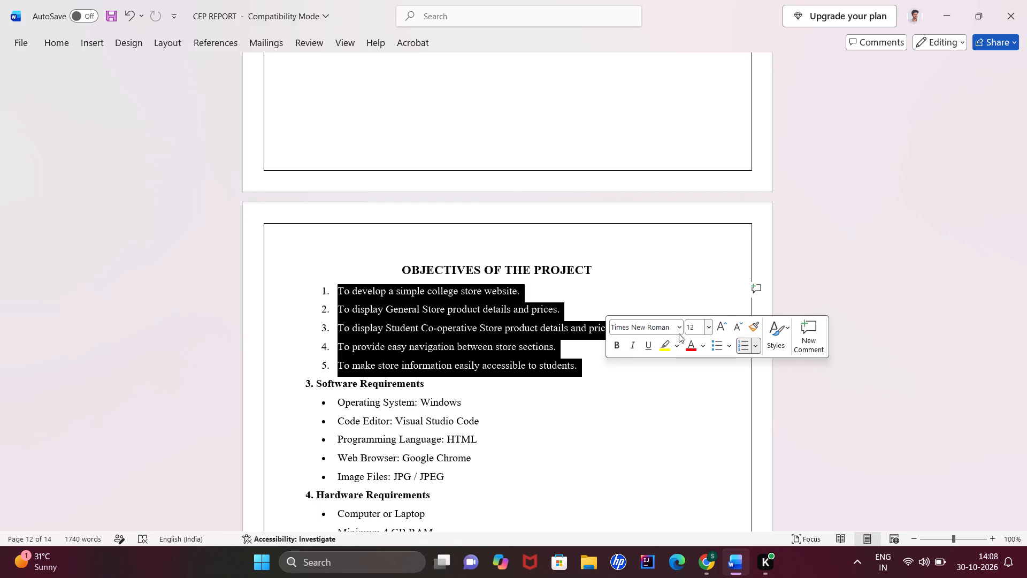
pyautogui.click(578, 396)
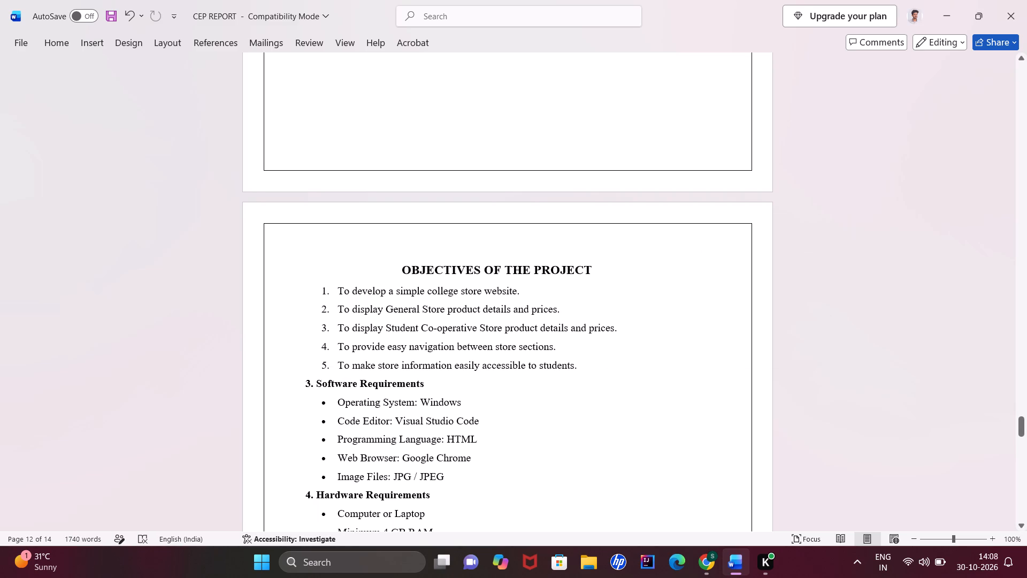
pyautogui.click(302, 385)
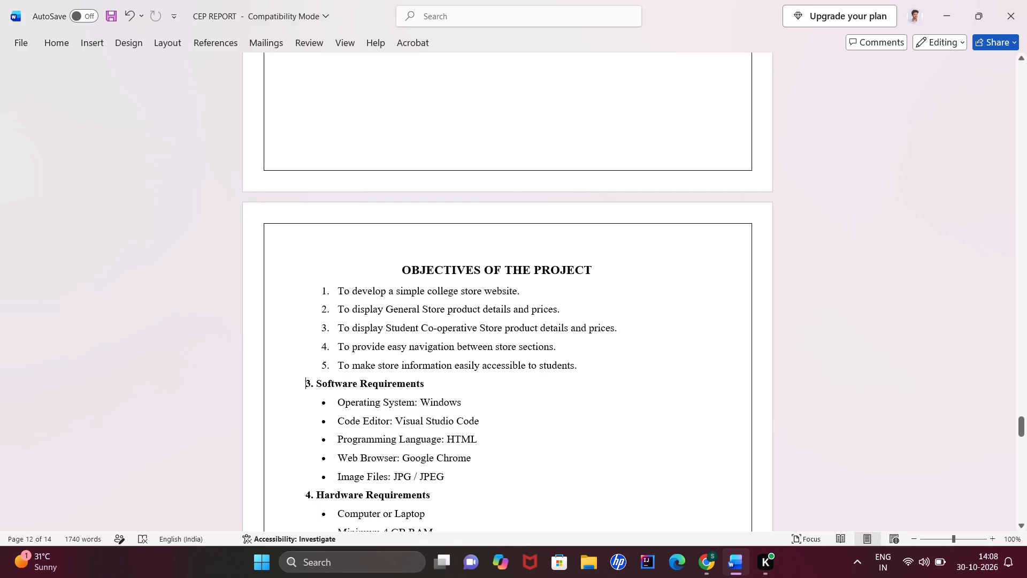
pyautogui.click(306, 287)
pyautogui.click(593, 269)
pyautogui.press('Return')
# Add blank lines before the 3. Software Requirements heading so that it starts at the top of a new page.
pyautogui.scroll(-1, 593, 269)
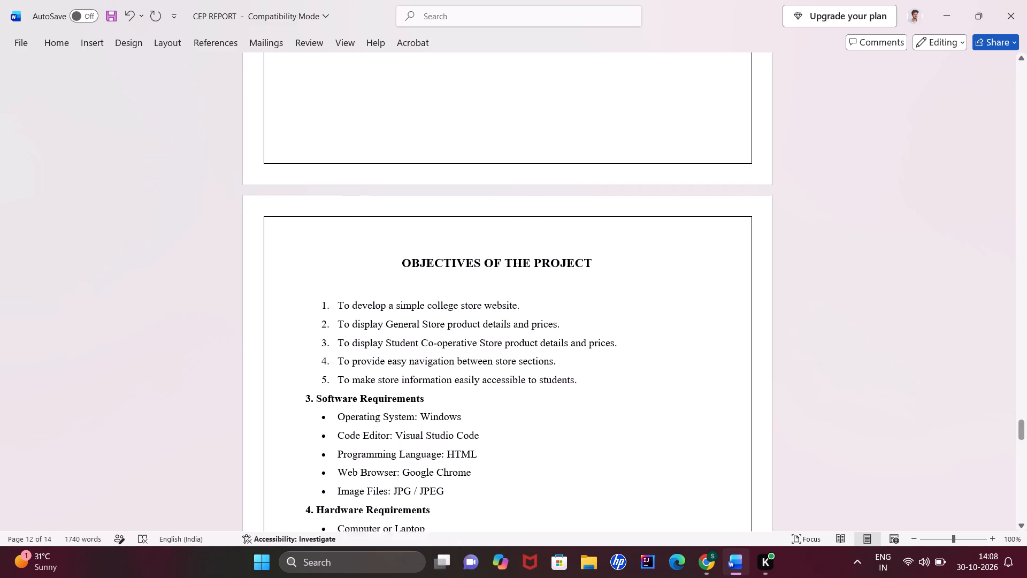
pyautogui.scroll(-1, 593, 269)
pyautogui.click(302, 265)
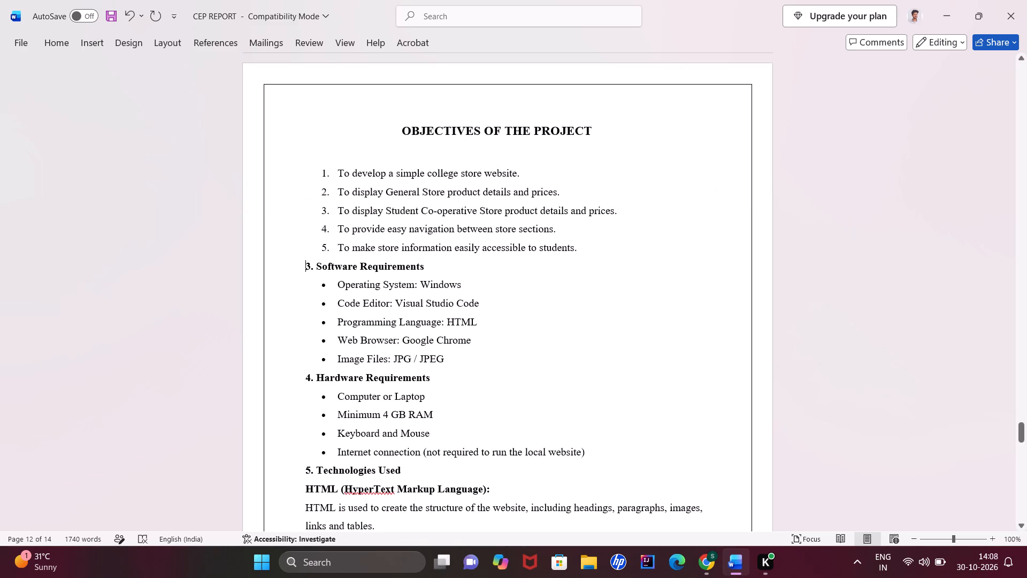
pyautogui.press('Return')
pyautogui.press('Return')
pyautogui.press('Return')
pyautogui.press('Return')
pyautogui.press('Return')
pyautogui.press('Return')
pyautogui.press('Return')
pyautogui.press('Return')
pyautogui.press('Return')
pyautogui.press('Return')
pyautogui.press('Return')
pyautogui.press('Return')
pyautogui.press('Return')
pyautogui.press('Return')
pyautogui.press('Return')
pyautogui.press('Return')
pyautogui.press('Return')
pyautogui.press('Return')
pyautogui.press('Return')
pyautogui.press('Return')
pyautogui.press('Return')
pyautogui.press('Return')
pyautogui.press('Return')
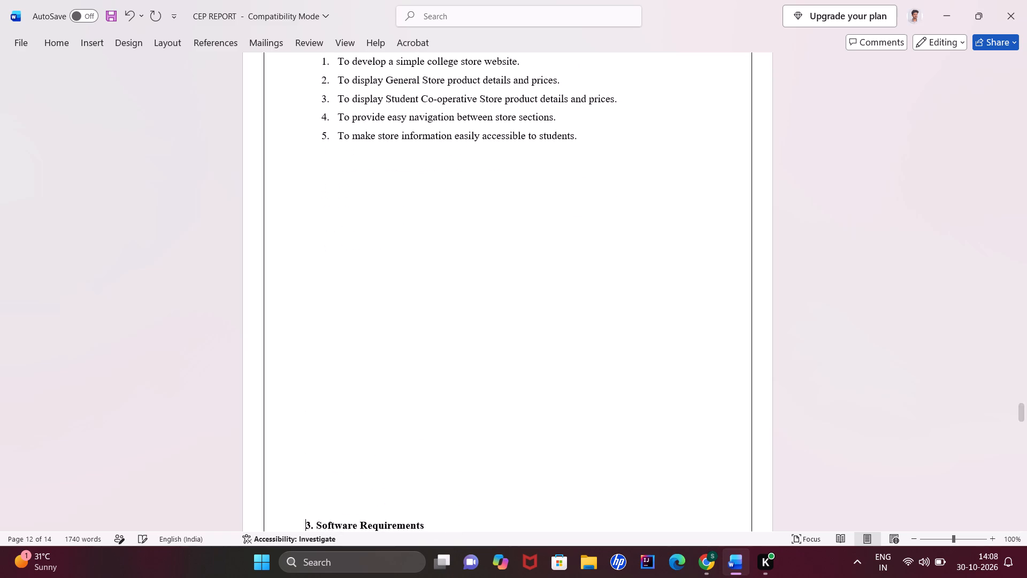
pyautogui.press('Return')
pyautogui.press('Return')
pyautogui.scroll(-3, 302, 265)
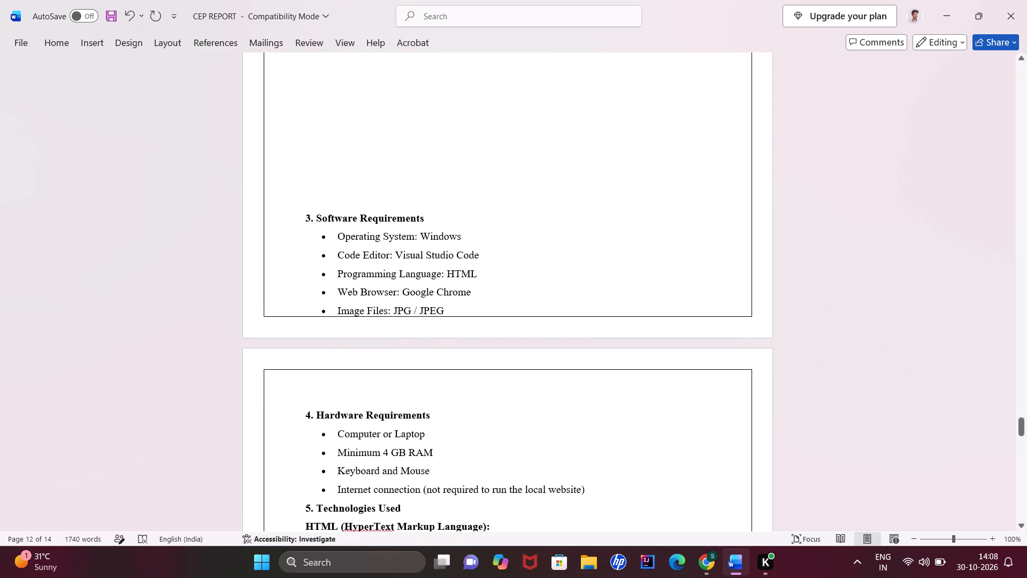
pyautogui.press('Return')
pyautogui.press('Return')
pyautogui.press('Return')
pyautogui.press('Return')
pyautogui.press('Return')
pyautogui.press('Return')
pyautogui.press('Return')
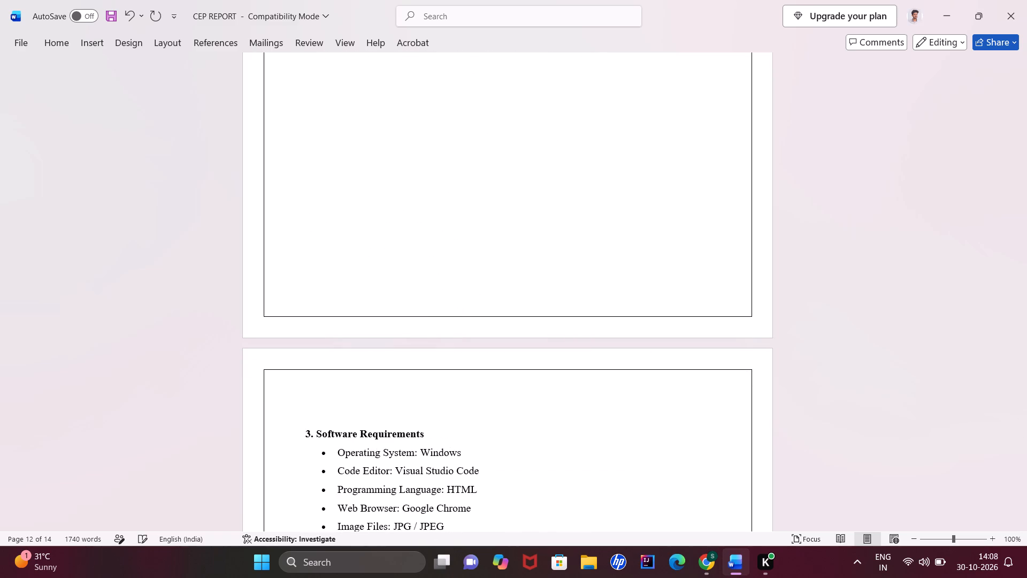
pyautogui.press('BackSpace')
pyautogui.scroll(-1, 302, 265)
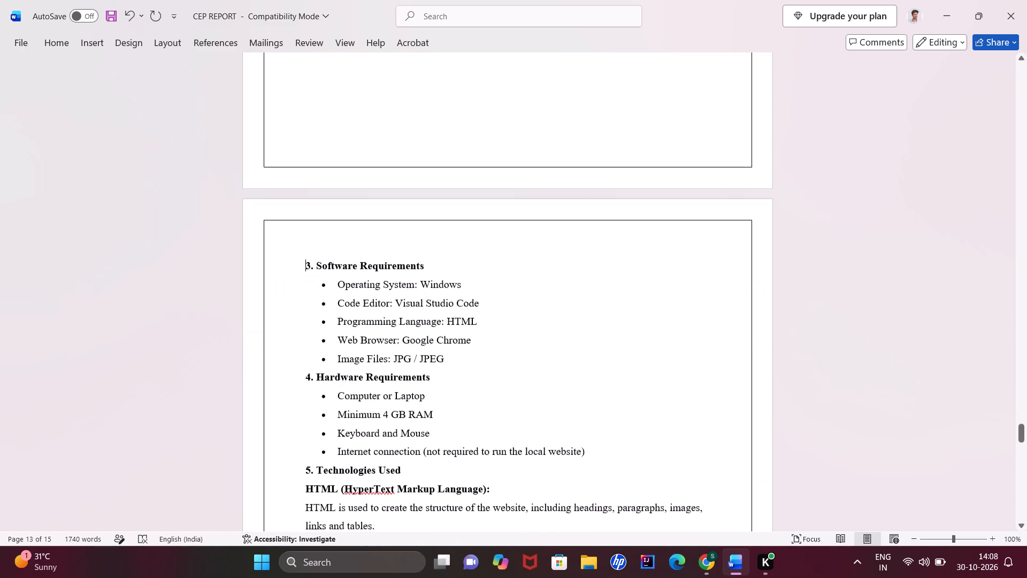
pyautogui.scroll(-1, 302, 265)
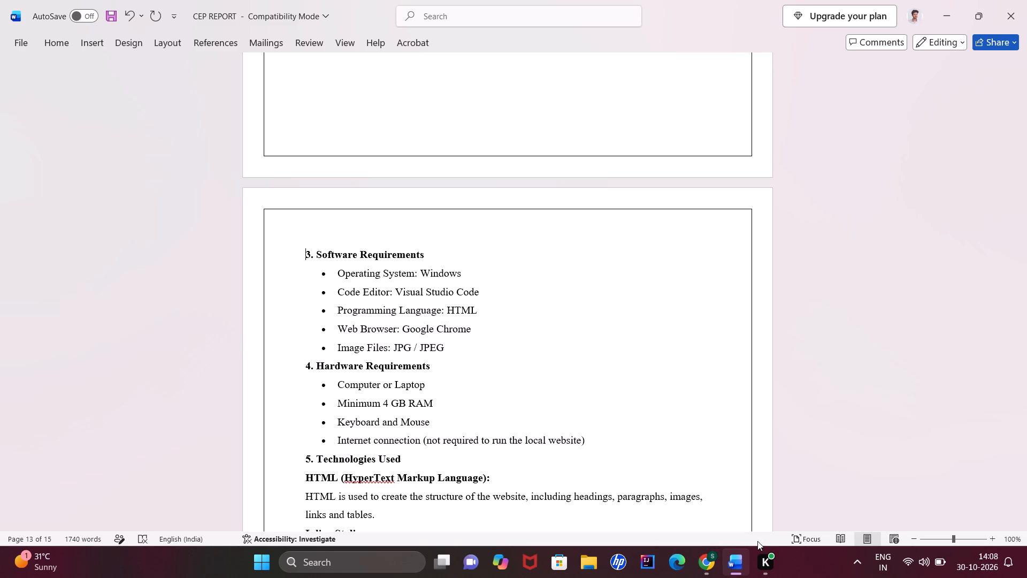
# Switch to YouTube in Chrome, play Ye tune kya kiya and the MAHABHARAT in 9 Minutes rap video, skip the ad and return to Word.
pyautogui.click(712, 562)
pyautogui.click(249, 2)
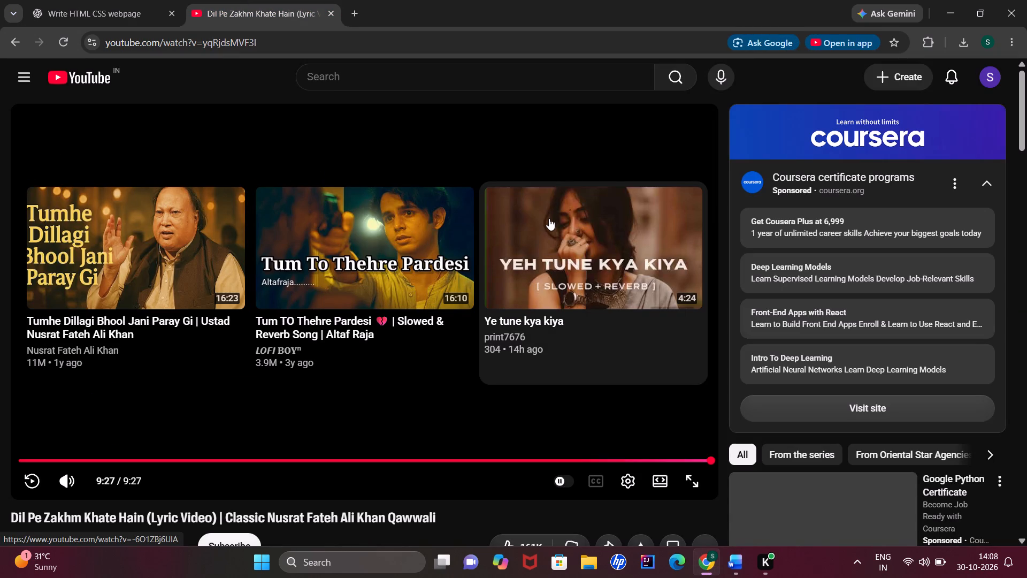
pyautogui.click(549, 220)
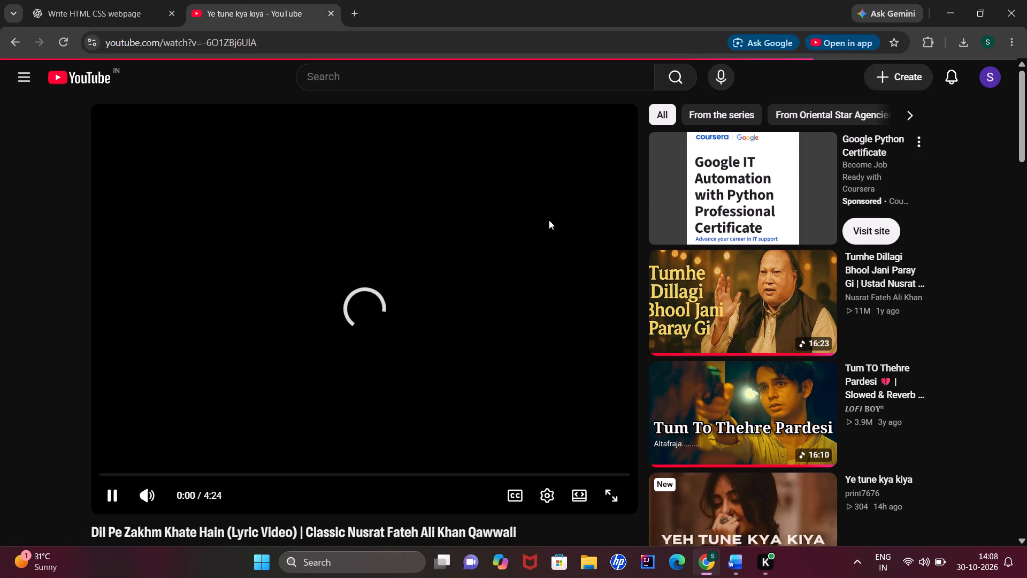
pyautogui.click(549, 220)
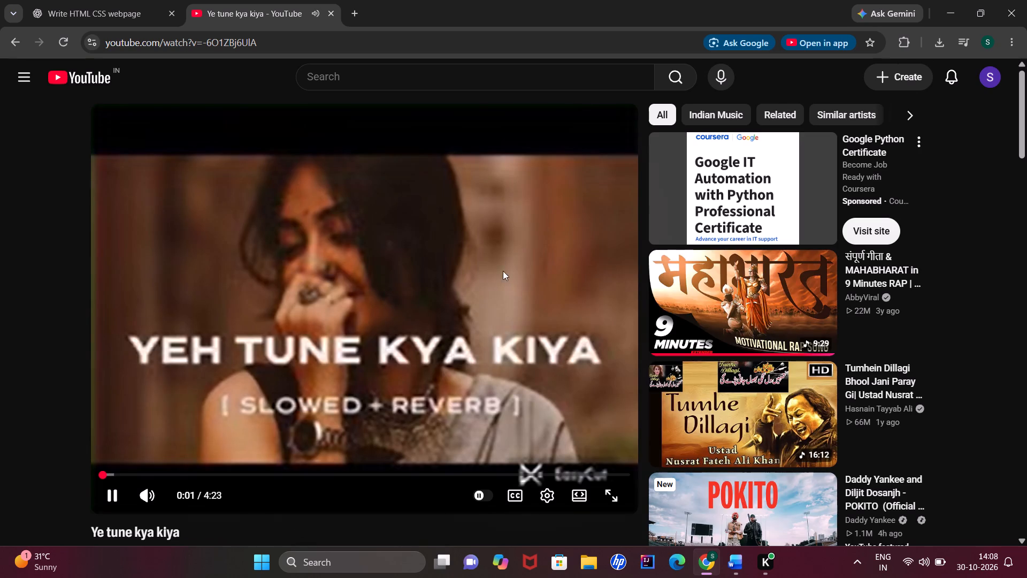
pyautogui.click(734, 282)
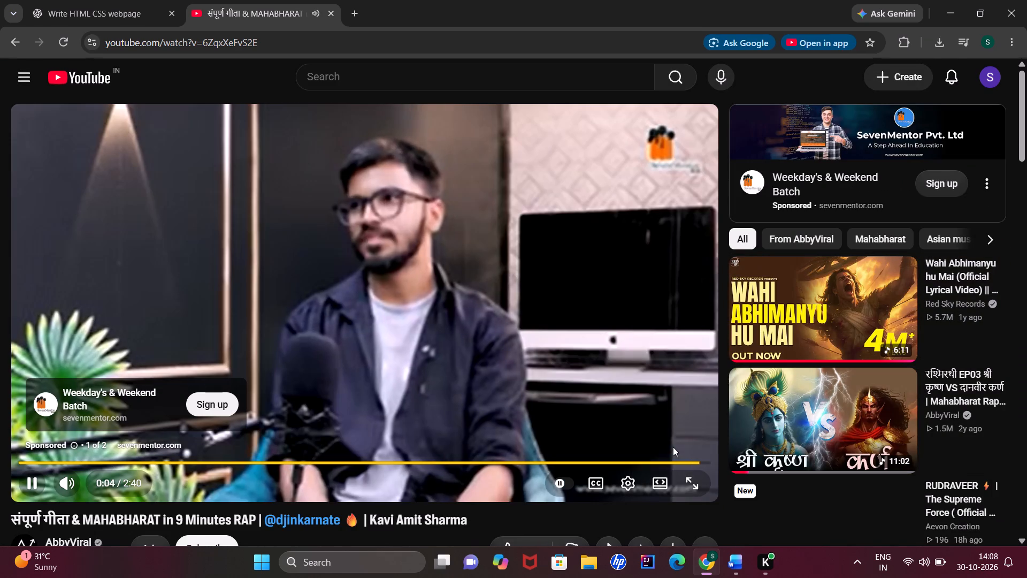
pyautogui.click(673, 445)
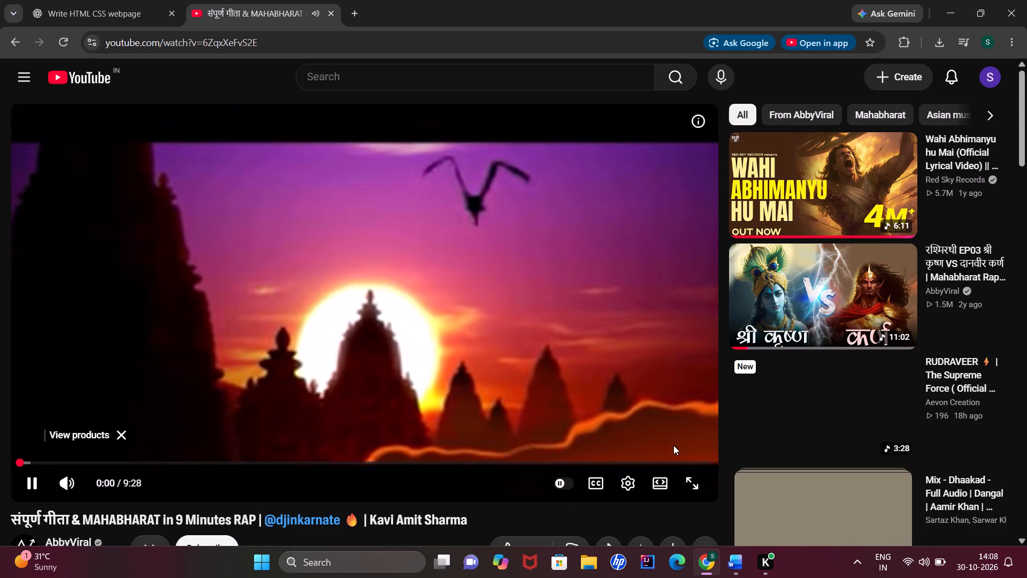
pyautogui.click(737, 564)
# Copy the number and title cells of chapters 2 Objectives of the Project to 12 Conclusion from the report's contents table.
pyautogui.scroll(1, 493, 322)
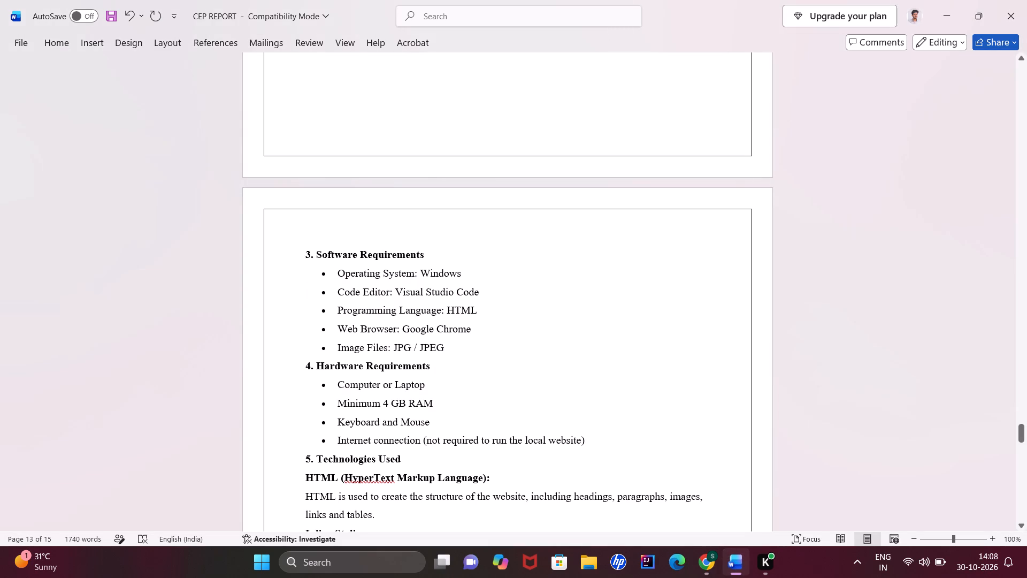
pyautogui.scroll(6, 493, 322)
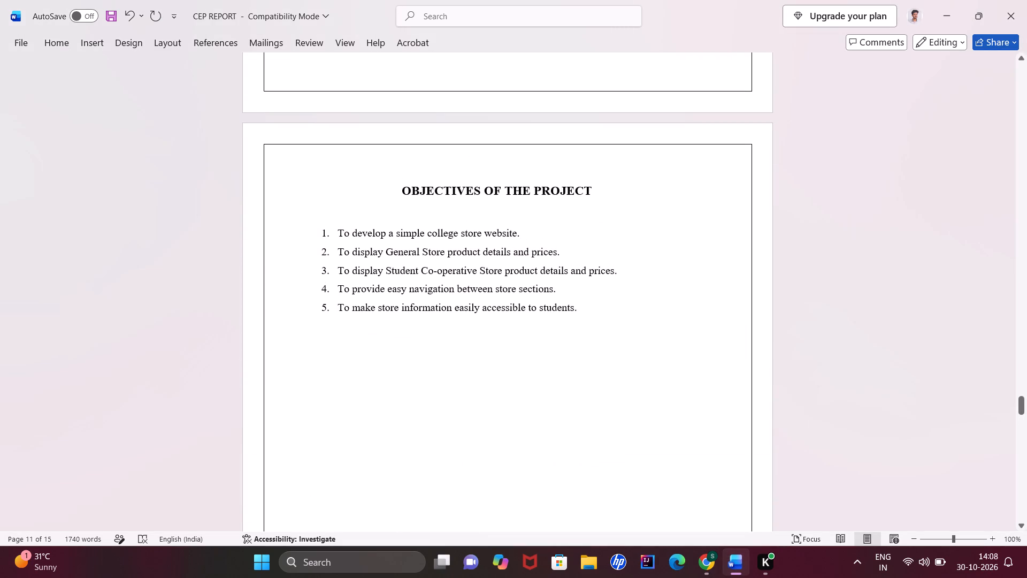
pyautogui.click(707, 550)
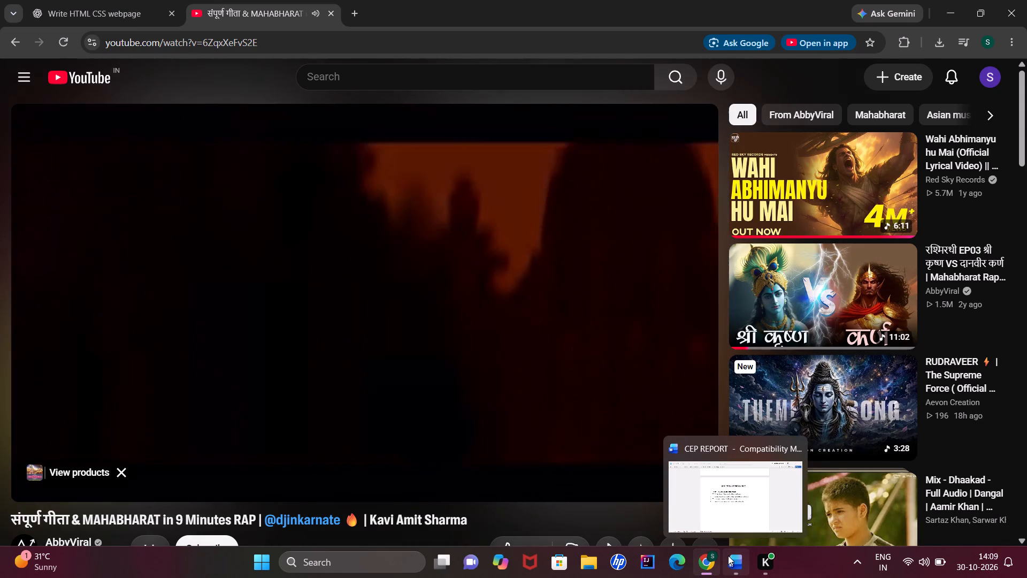
pyautogui.click(728, 556)
pyautogui.scroll(4, 545, 347)
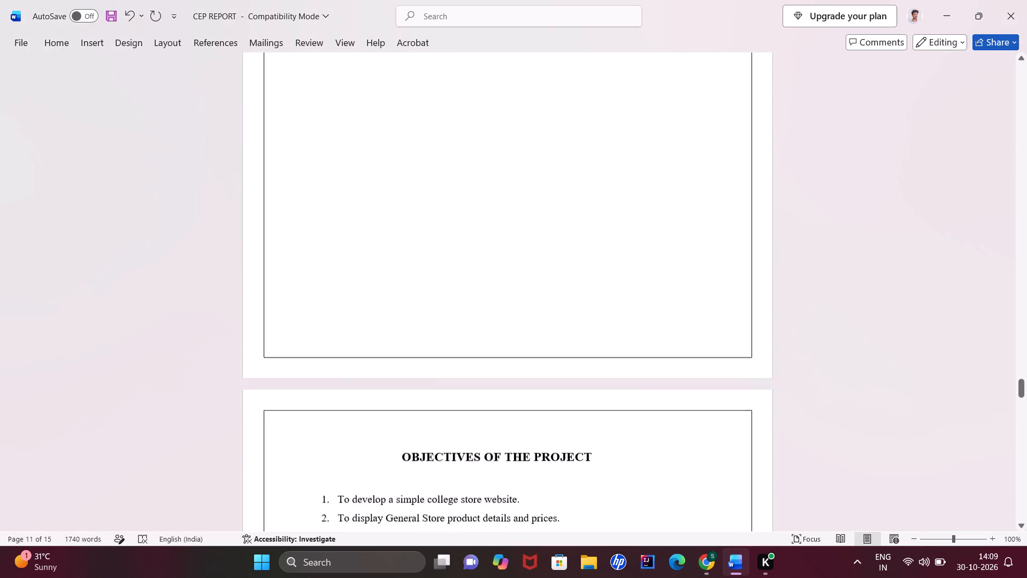
pyautogui.scroll(9, 545, 347)
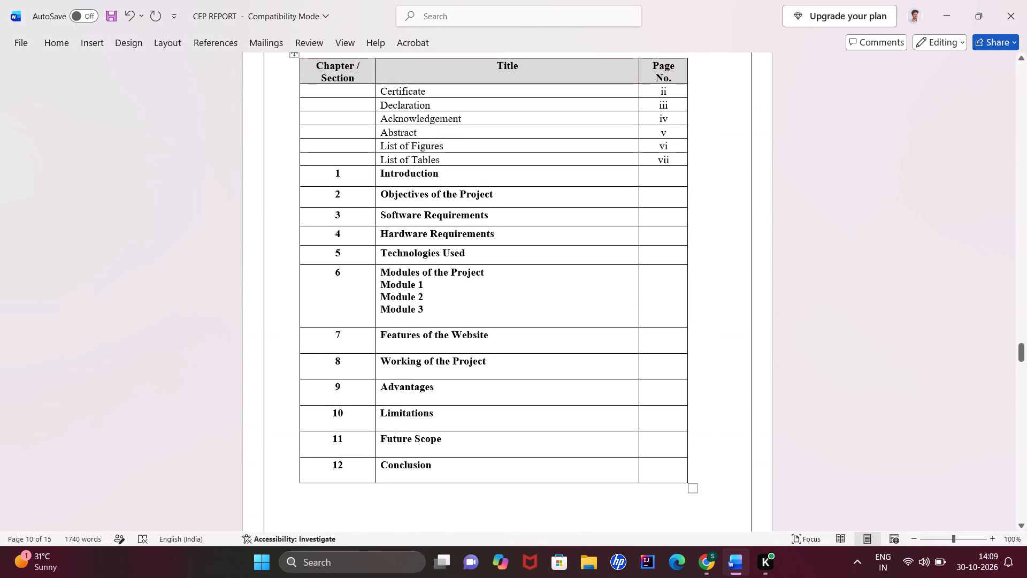
pyautogui.moveTo(332, 191); pyautogui.dragTo(462, 226)
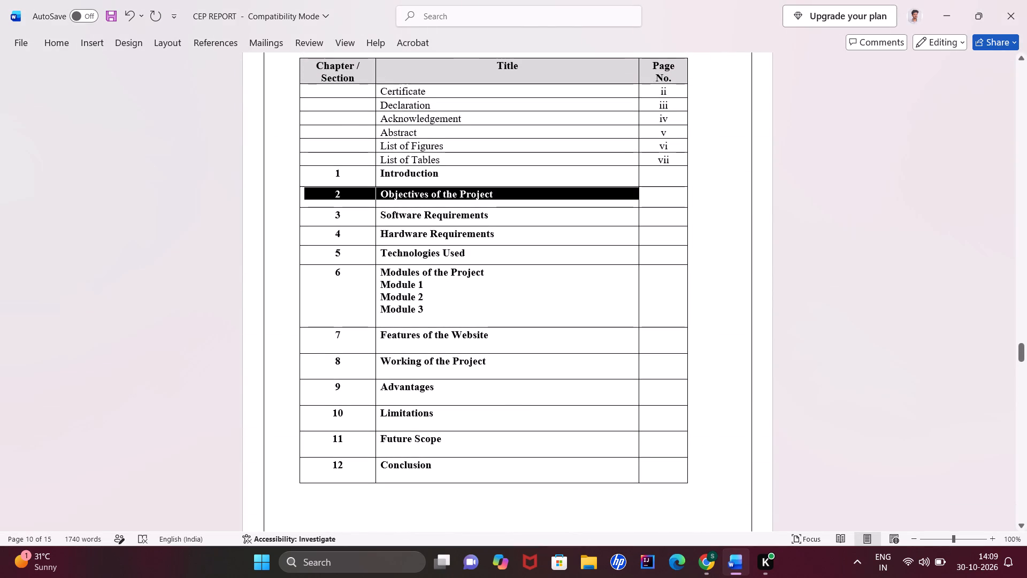
pyautogui.moveTo(462, 226); pyautogui.dragTo(439, 497)
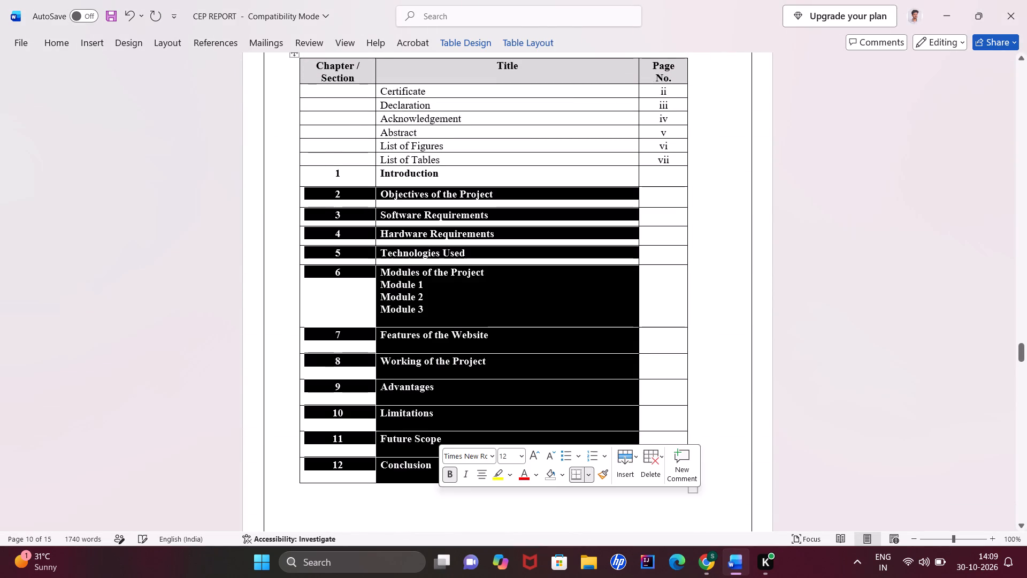
pyautogui.hotkey('ctrl', 'c')
pyautogui.hotkey('ctrl', 'c')
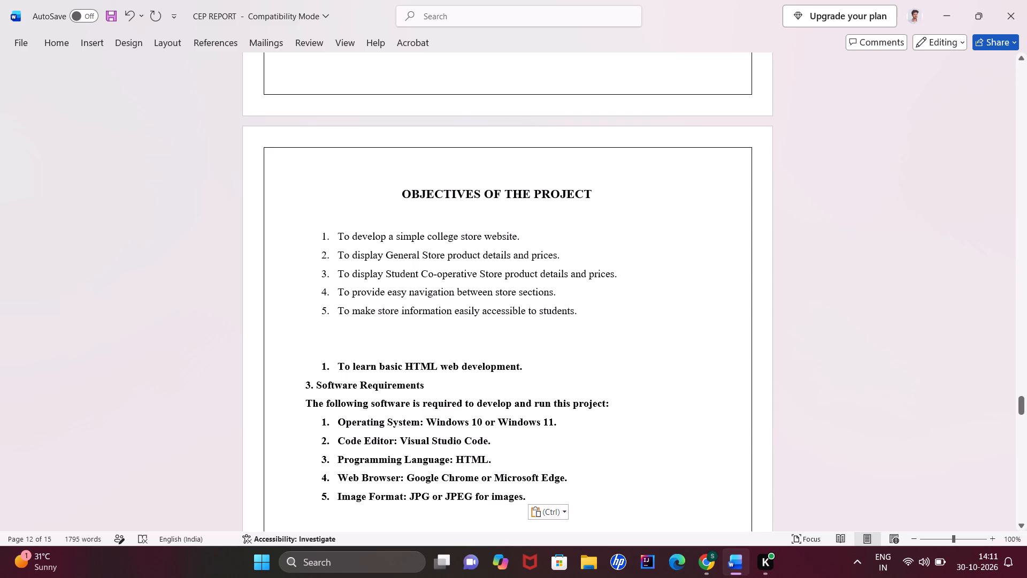
# Close the gap above "To learn basic HTML web development." and renumber that line as item 6 of the objectives list.
pyautogui.click(330, 364)
pyautogui.press('BackSpace')
pyautogui.press('BackSpace')
pyautogui.press('BackSpace')
pyautogui.press('BackSpace')
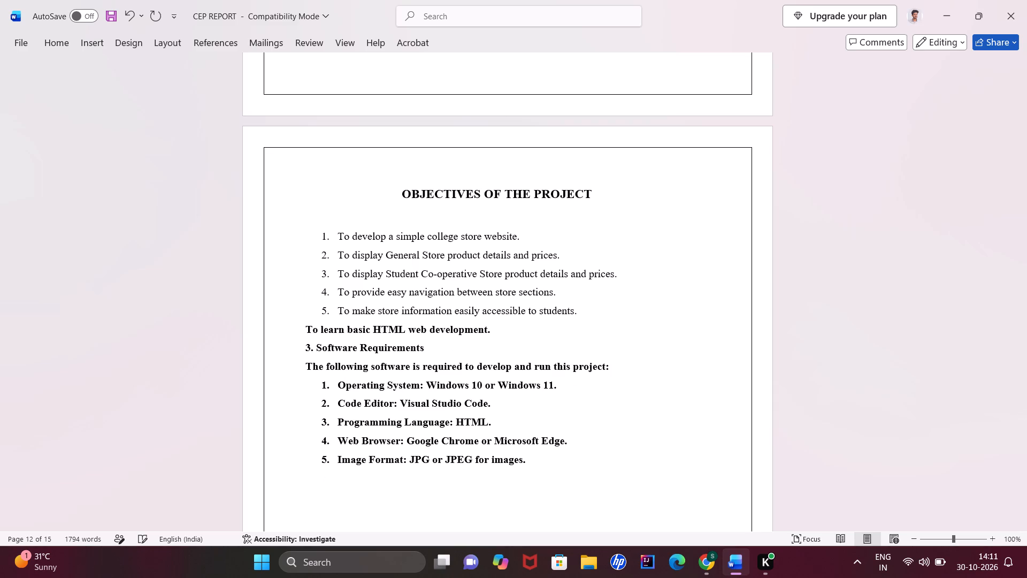
pyautogui.press('space')
pyautogui.press('space')
pyautogui.press('space')
pyautogui.press('space')
pyautogui.press('space')
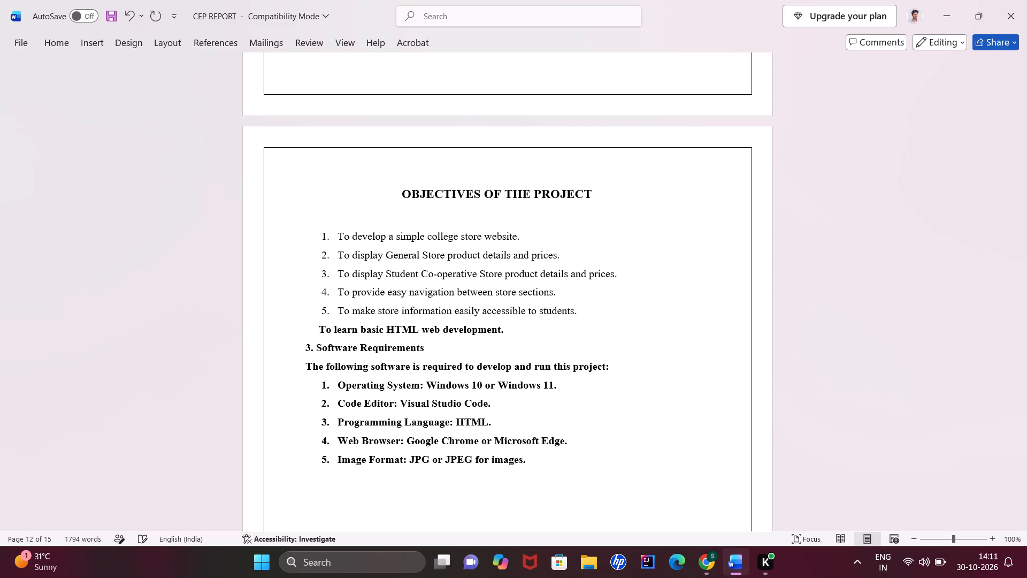
pyautogui.press('6')
pyautogui.write('.')
pyautogui.press('space')
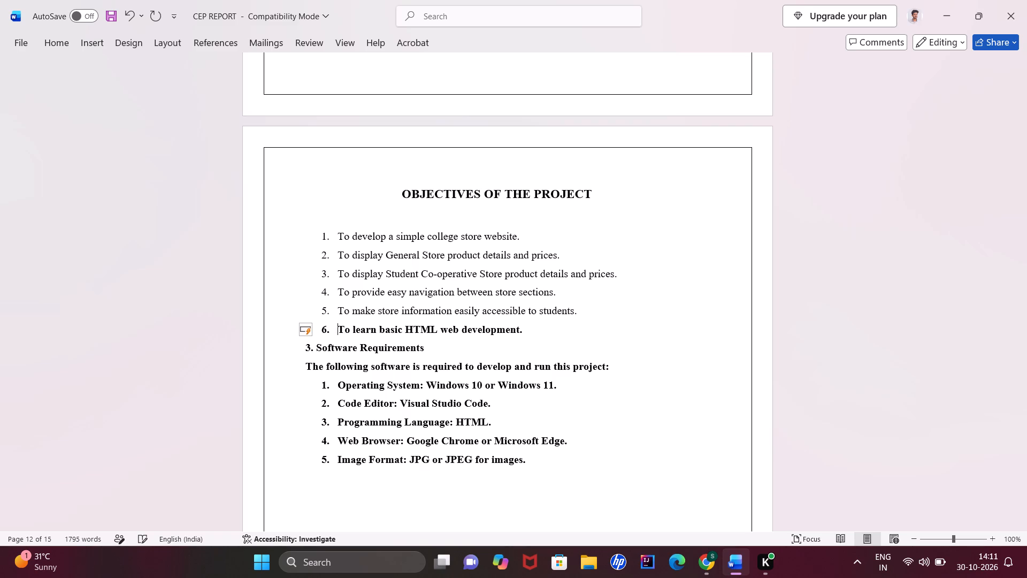
# Remove the bold formatting from objective 6, "To learn basic HTML web development.".
pyautogui.moveTo(527, 330); pyautogui.dragTo(292, 351)
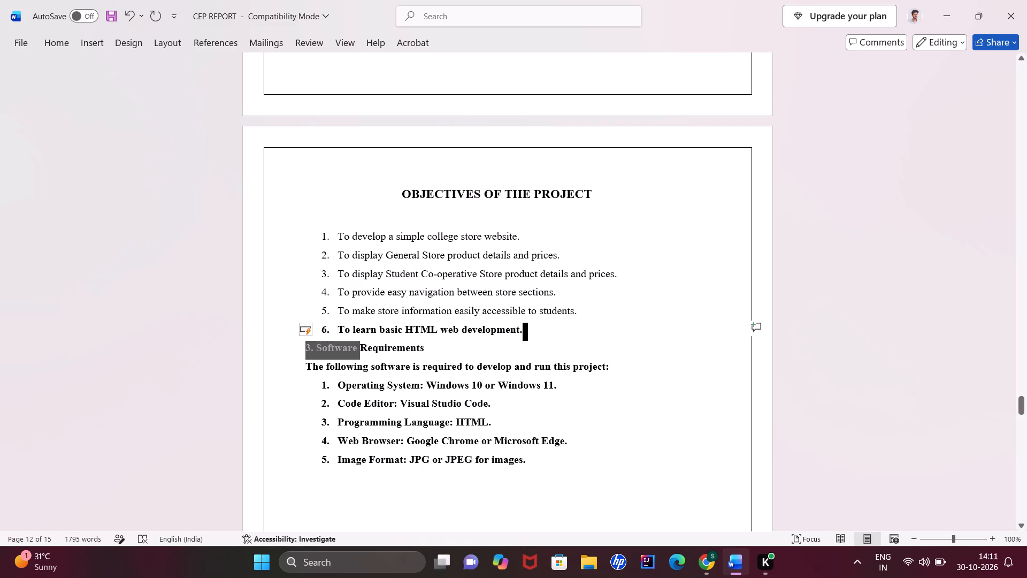
pyautogui.moveTo(292, 351); pyautogui.dragTo(319, 329)
pyautogui.click(332, 308)
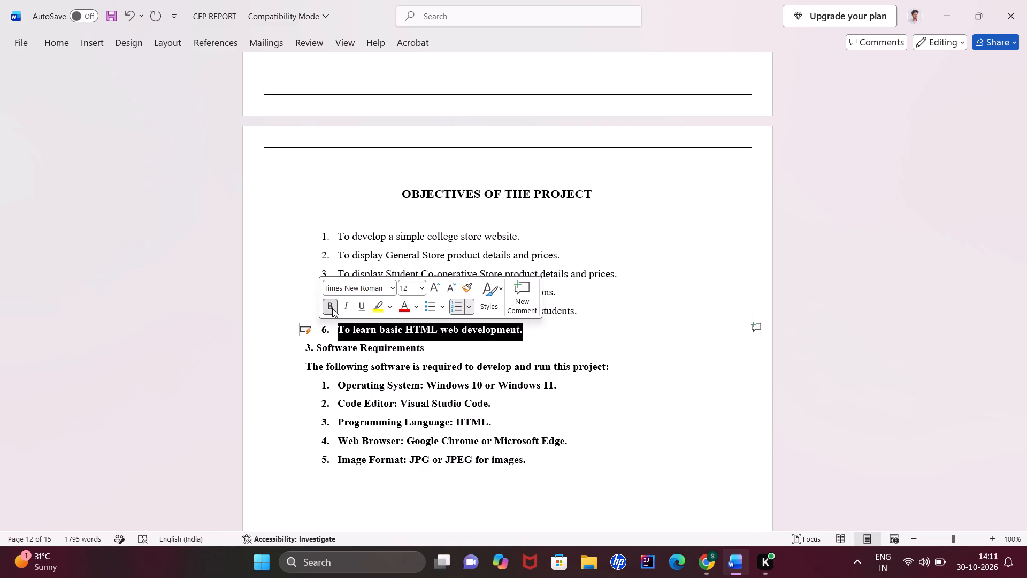
# Insert two blank lines above the "3. Software Requirements" heading and indent the heading toward the middle of the page.
pyautogui.click(301, 348)
pyautogui.press('Return')
pyautogui.press('Return')
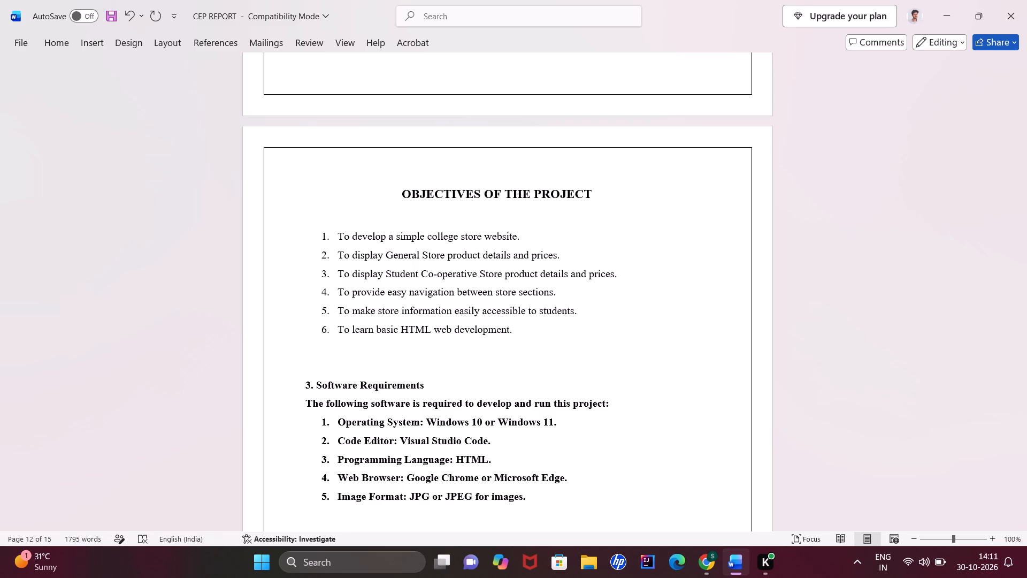
pyautogui.press('Tab')
pyautogui.press('Tab')
pyautogui.press('Tab')
pyautogui.press('Tab')
pyautogui.press('Tab')
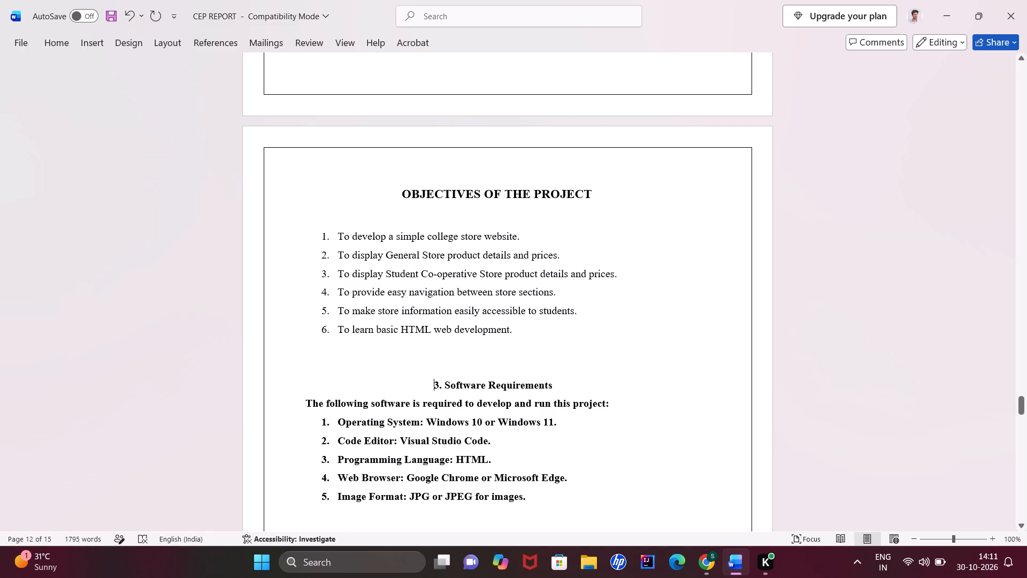
# Remove the bold formatting from the introductory sentence and the five list items under Software Requirements.
pyautogui.moveTo(302, 403); pyautogui.dragTo(531, 506)
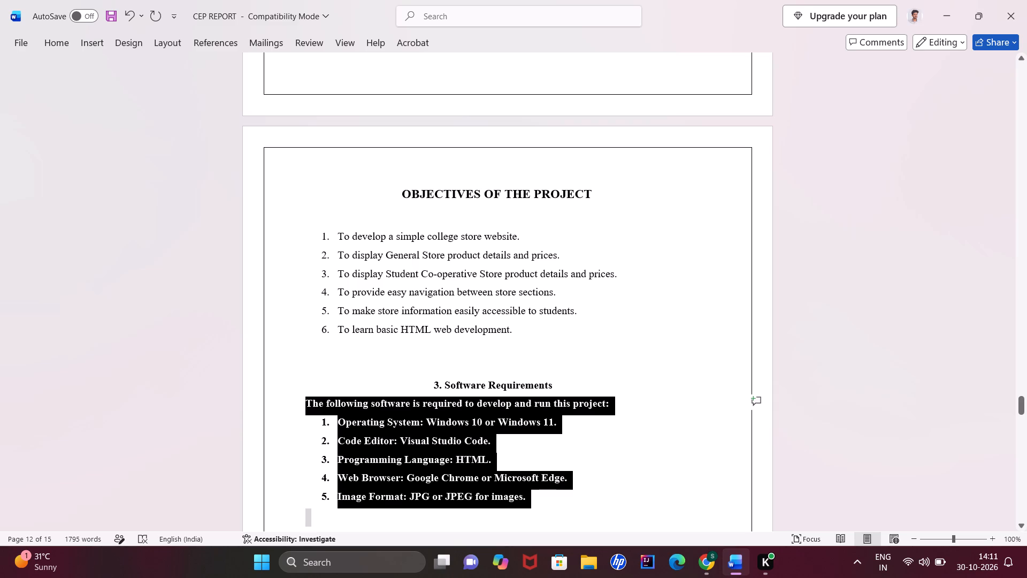
pyautogui.moveTo(531, 506); pyautogui.dragTo(532, 504)
pyautogui.click(542, 482)
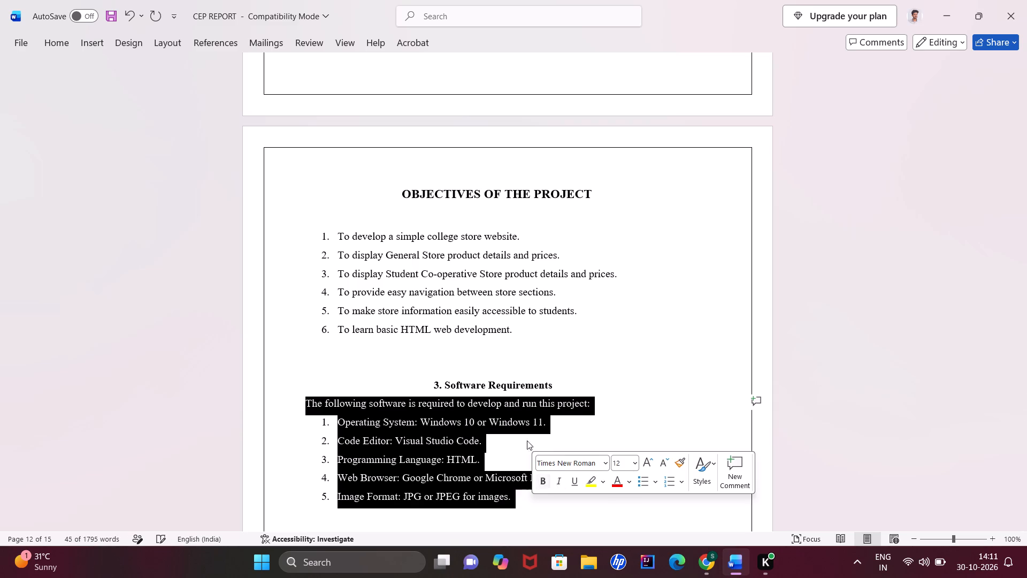
# Add an unnumbered blank line below the Software Requirements heading, strip the heading's number, and indent it back toward the page's middle.
pyautogui.click(559, 383)
pyautogui.press('Return')
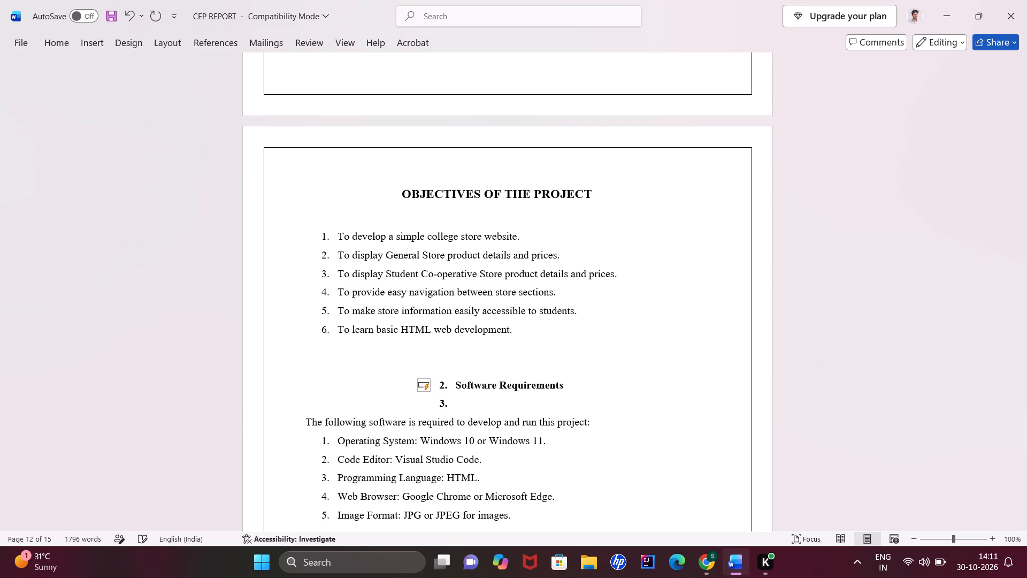
pyautogui.press('BackSpace')
pyautogui.click(454, 385)
pyautogui.press('BackSpace')
pyautogui.press('BackSpace')
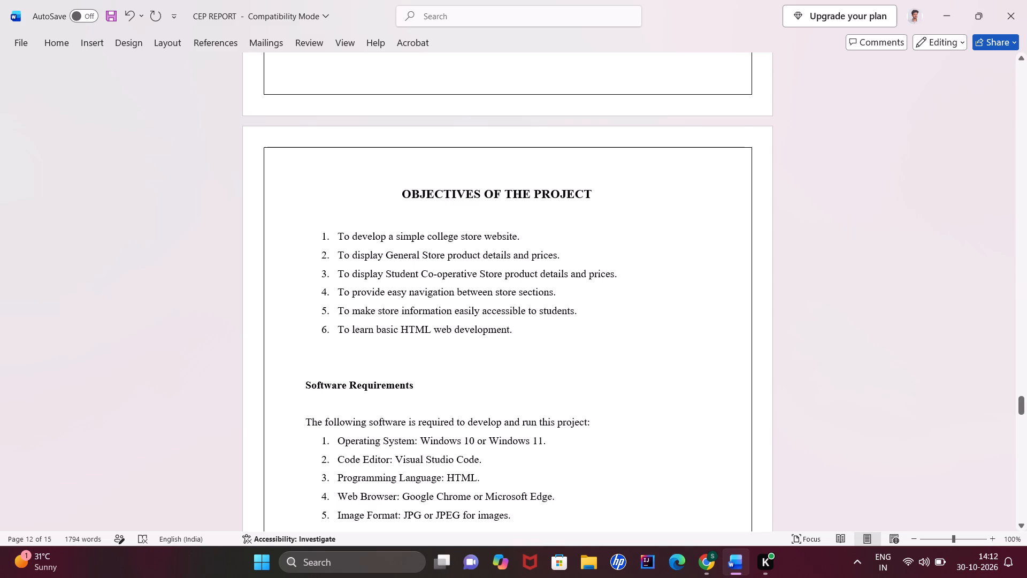
pyautogui.press('Tab')
pyautogui.press('Tab')
pyautogui.press('Tab')
pyautogui.press('Tab')
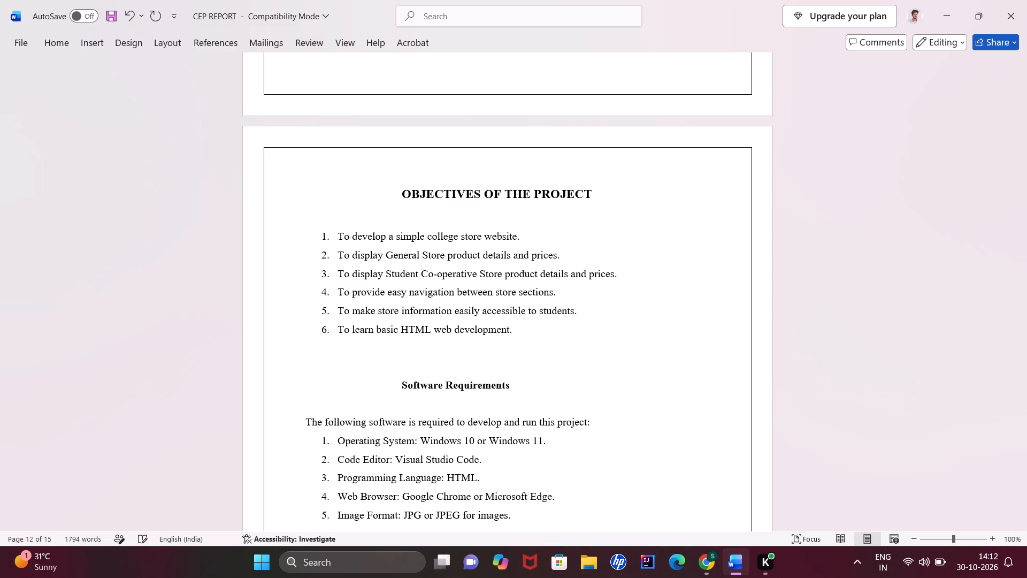
# Replace the Software Requirements heading text with the uppercase "SOFTWARE REQUIREMENTS".
pyautogui.write('SO')
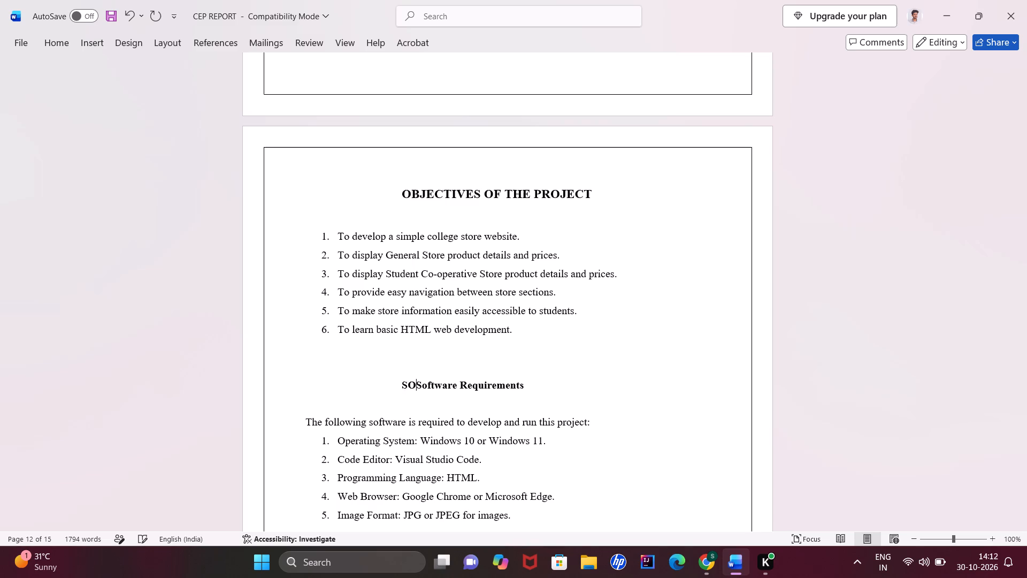
pyautogui.write('FTWA')
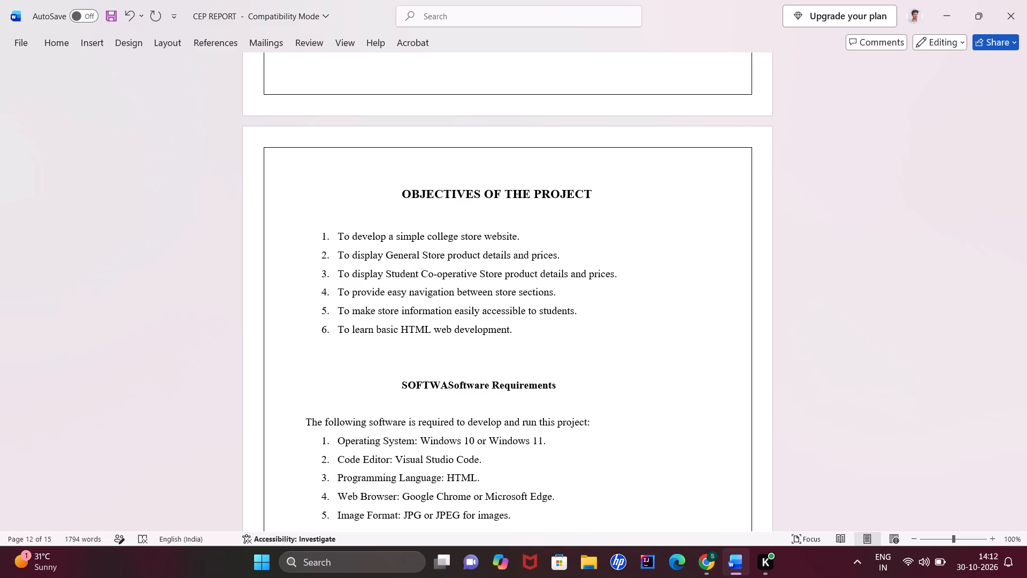
pyautogui.write('RE RE')
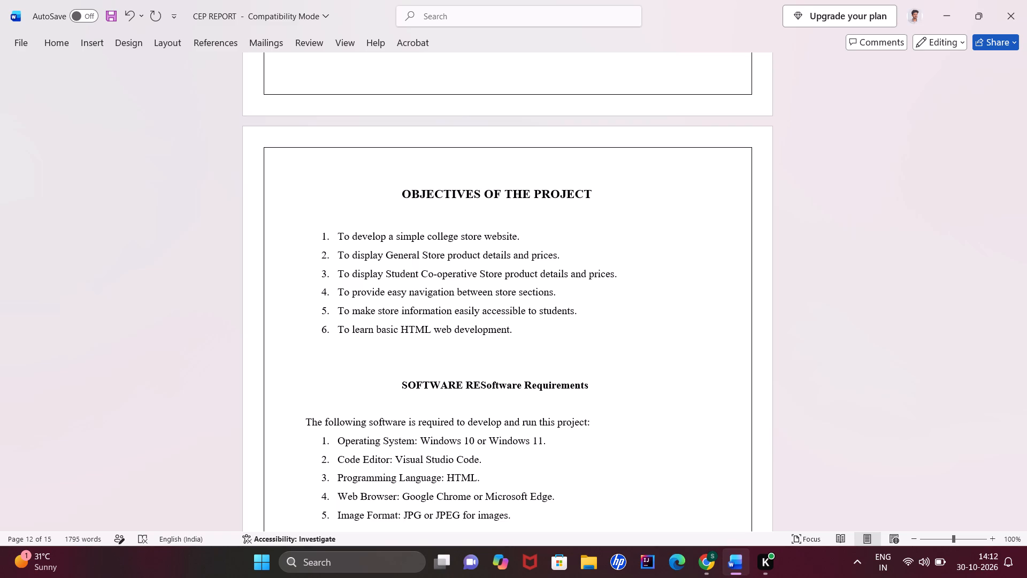
pyautogui.write('QUI')
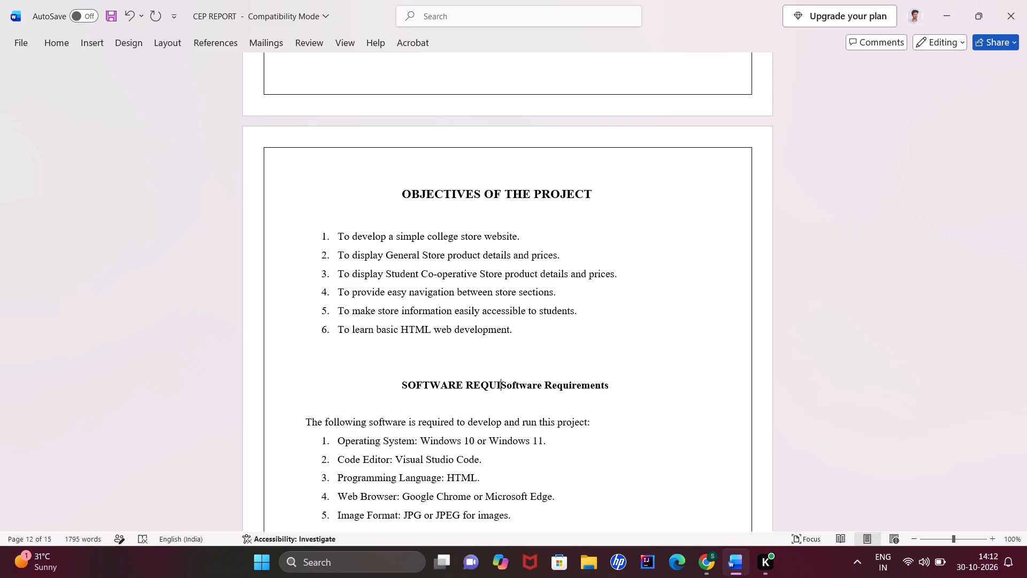
pyautogui.write('RE')
pyautogui.write('MENTS')
pyautogui.press('space')
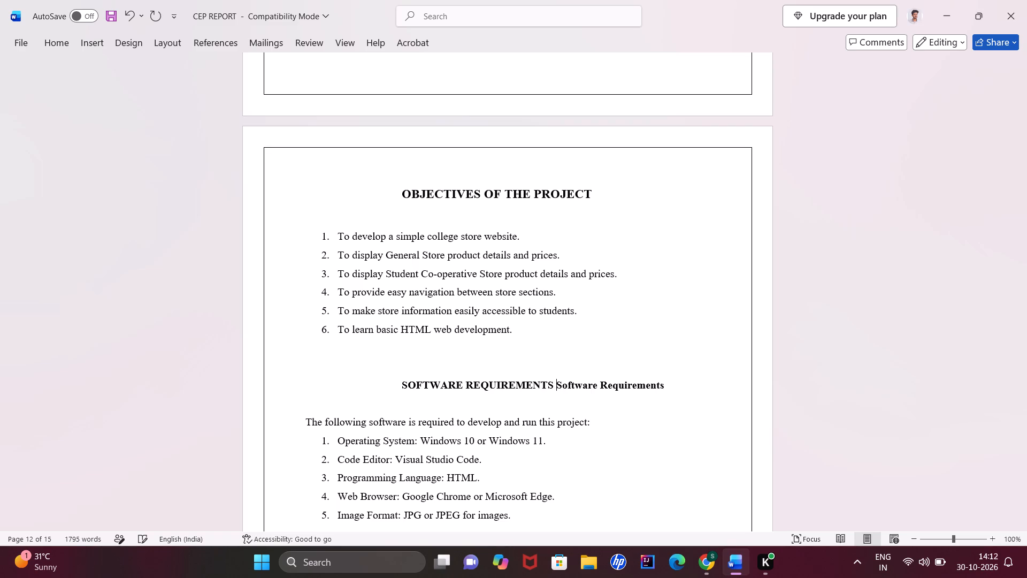
pyautogui.moveTo(672, 390); pyautogui.dragTo(550, 390)
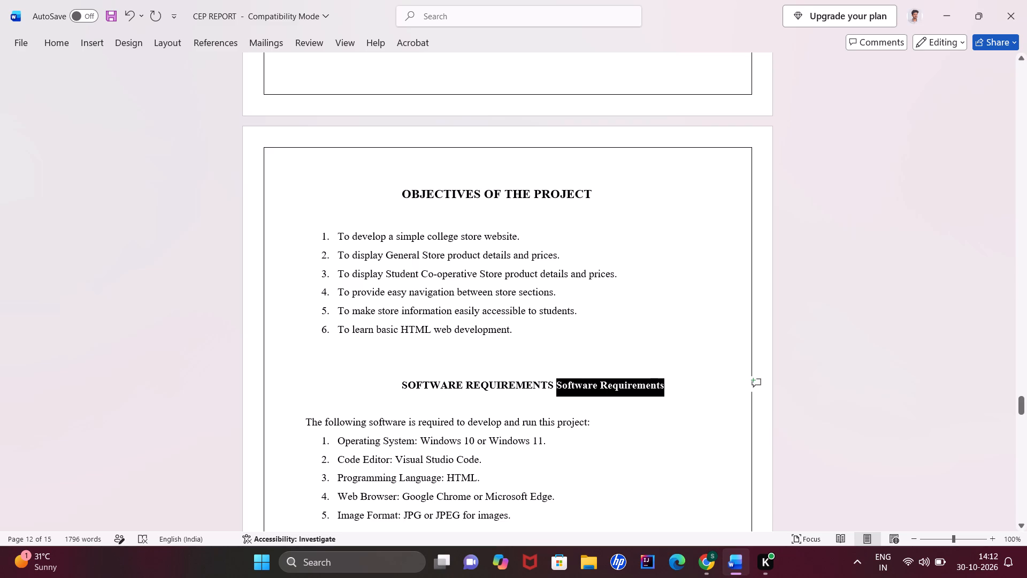
pyautogui.moveTo(550, 390); pyautogui.dragTo(559, 390)
pyautogui.press('BackSpace')
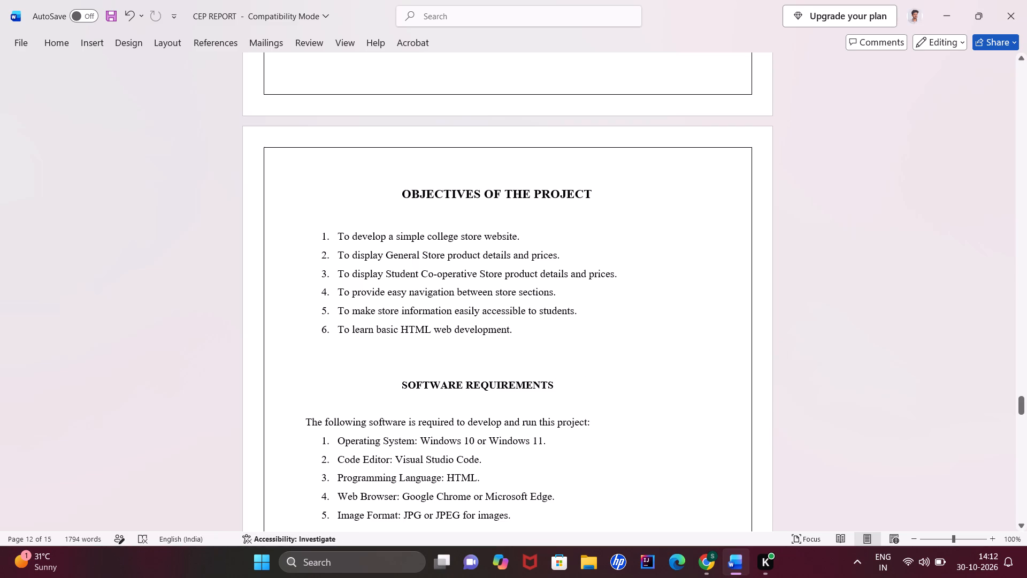
# Shift the SOFTWARE REQUIREMENTS heading over by two spaces and set its font size to 14.
pyautogui.click(396, 389)
pyautogui.press('space')
pyautogui.press('space')
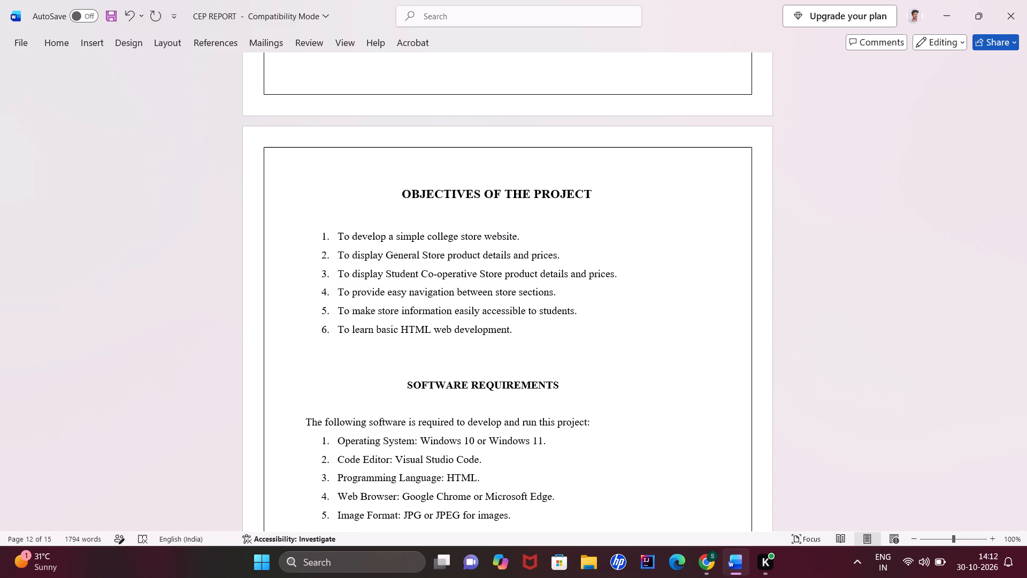
pyautogui.moveTo(407, 383); pyautogui.dragTo(572, 391)
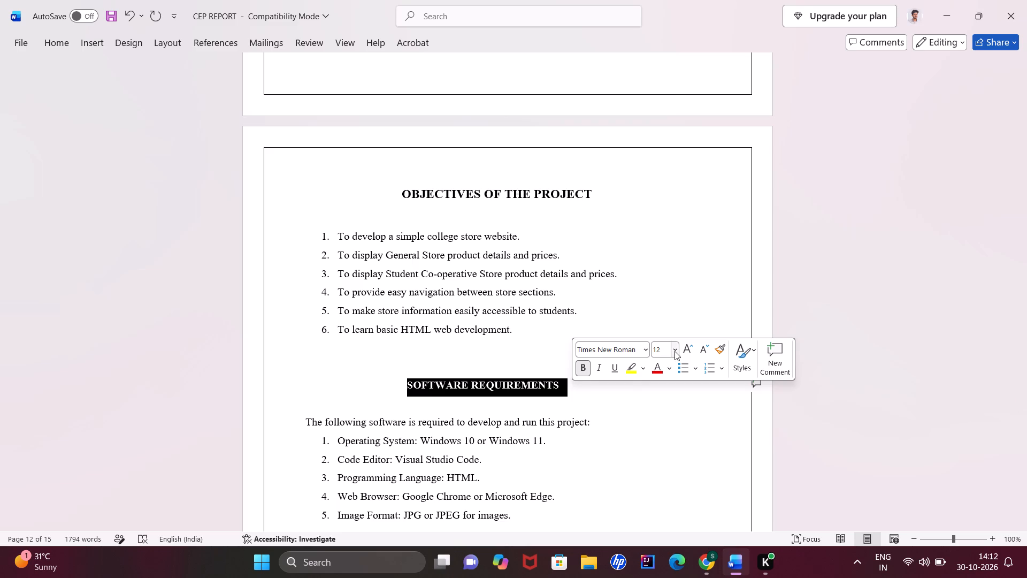
pyautogui.click(675, 351)
pyautogui.click(664, 170)
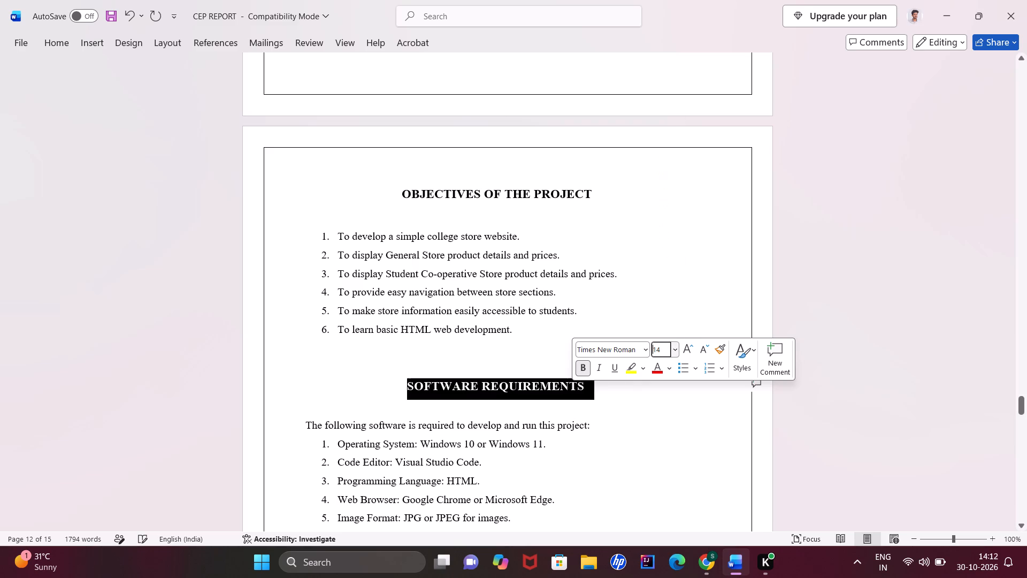
pyautogui.click(483, 396)
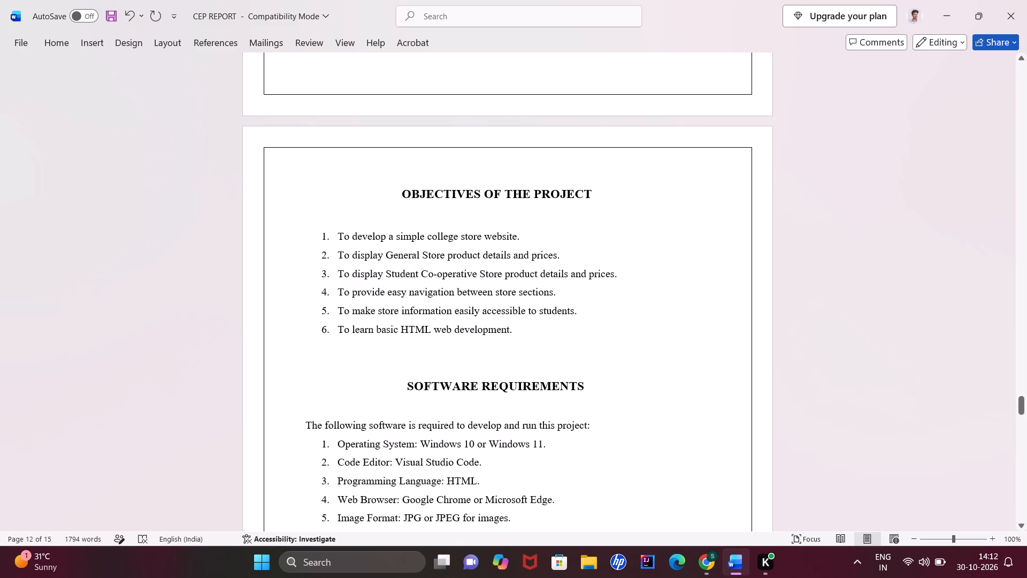
# Add two blank lines above the SOFTWARE REQUIREMENTS heading and indent the heading back toward the page's middle.
pyautogui.click(400, 392)
pyautogui.press('Return')
pyautogui.press('Return')
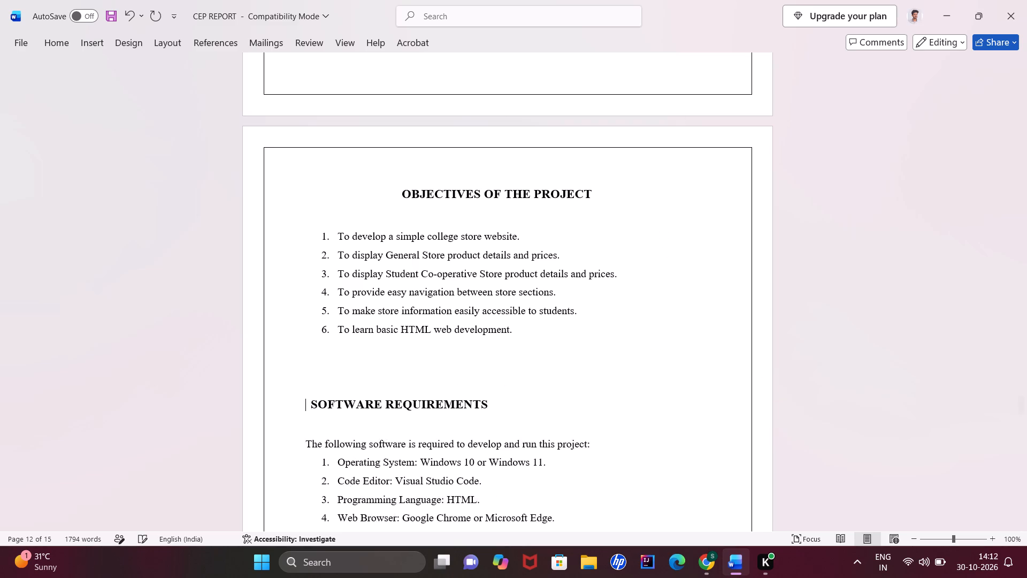
pyautogui.press('Tab')
pyautogui.press('Tab')
pyautogui.press('Tab')
pyautogui.press('Tab')
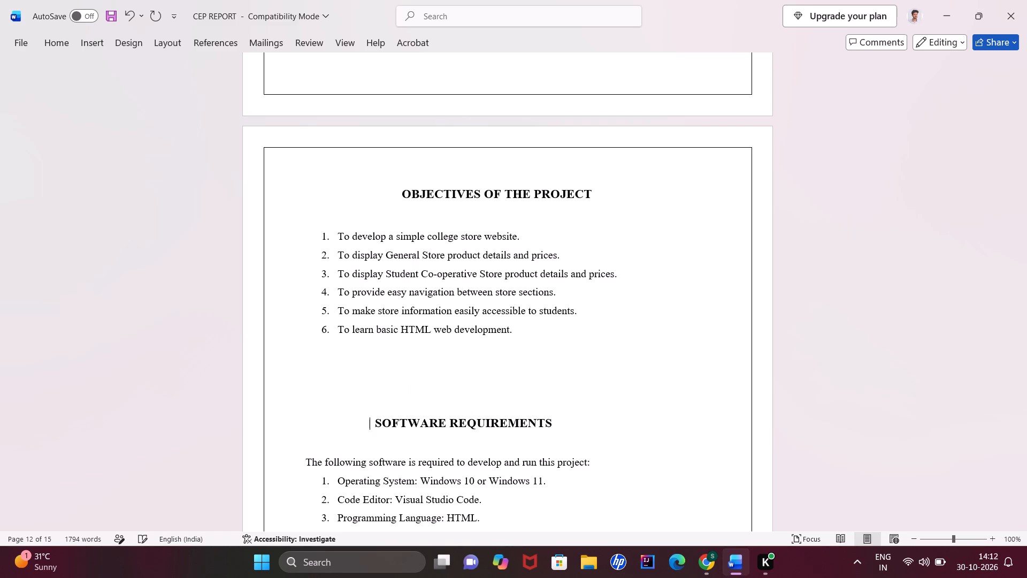
pyautogui.scroll(-3, 400, 392)
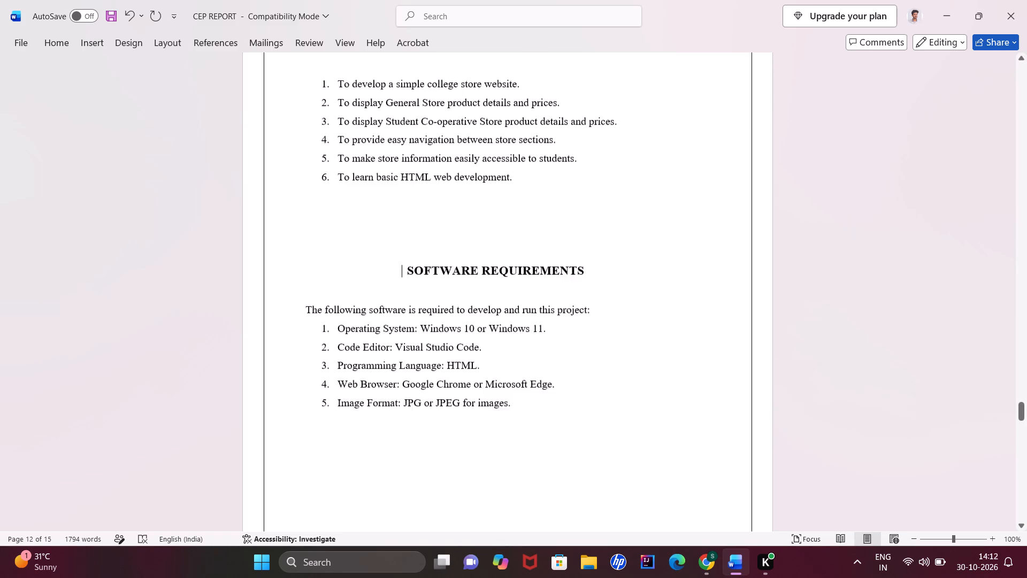
pyautogui.scroll(-3, 400, 392)
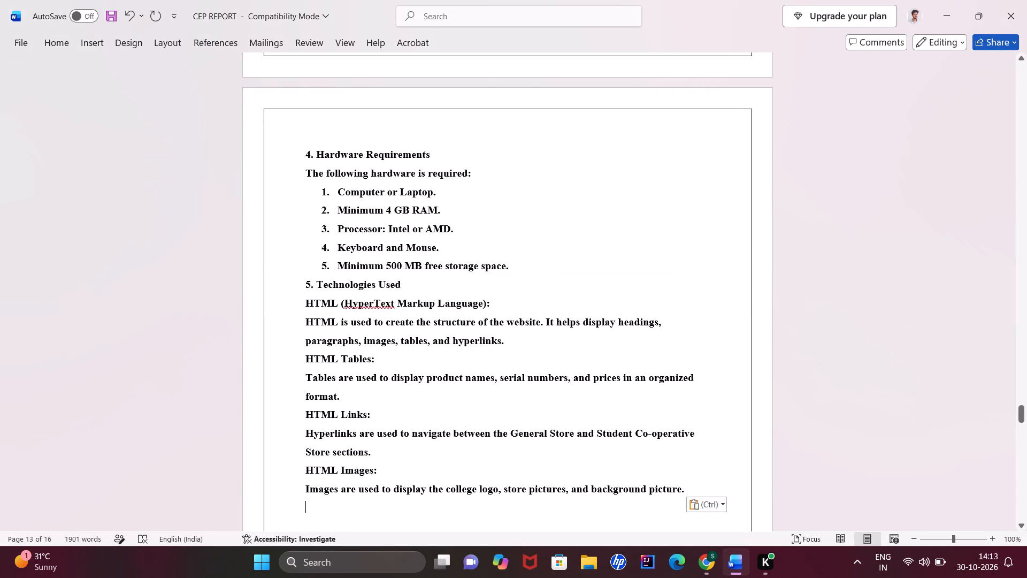
# Strip the number from the Hardware Requirements heading and indent it five tab stops toward the page's middle.
pyautogui.click(316, 153)
pyautogui.press('BackSpace')
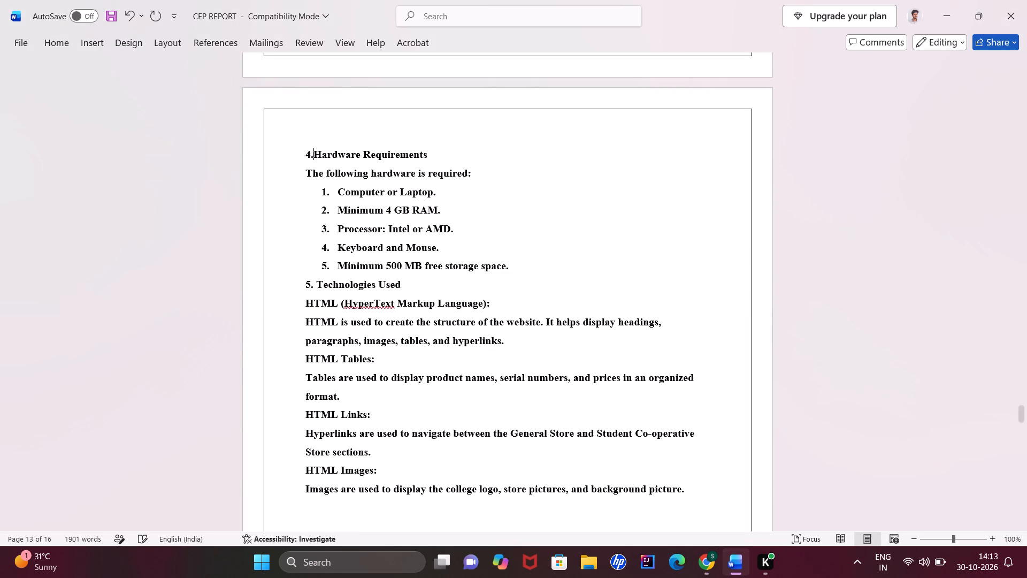
pyautogui.press('BackSpace')
pyautogui.press('BackSpace')
pyautogui.press('Tab')
pyautogui.press('Tab')
pyautogui.press('Tab')
pyautogui.press('Tab')
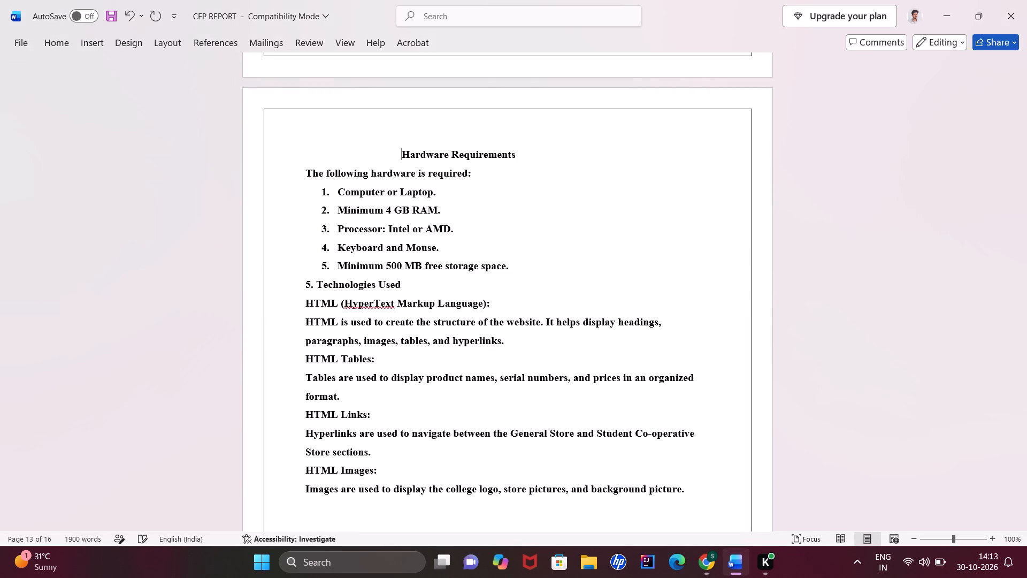
pyautogui.press('Tab')
# Remove the bold formatting from the hardware introductory sentence, its five list items and the Technologies Used heading.
pyautogui.moveTo(303, 172); pyautogui.dragTo(416, 285)
pyautogui.click(427, 263)
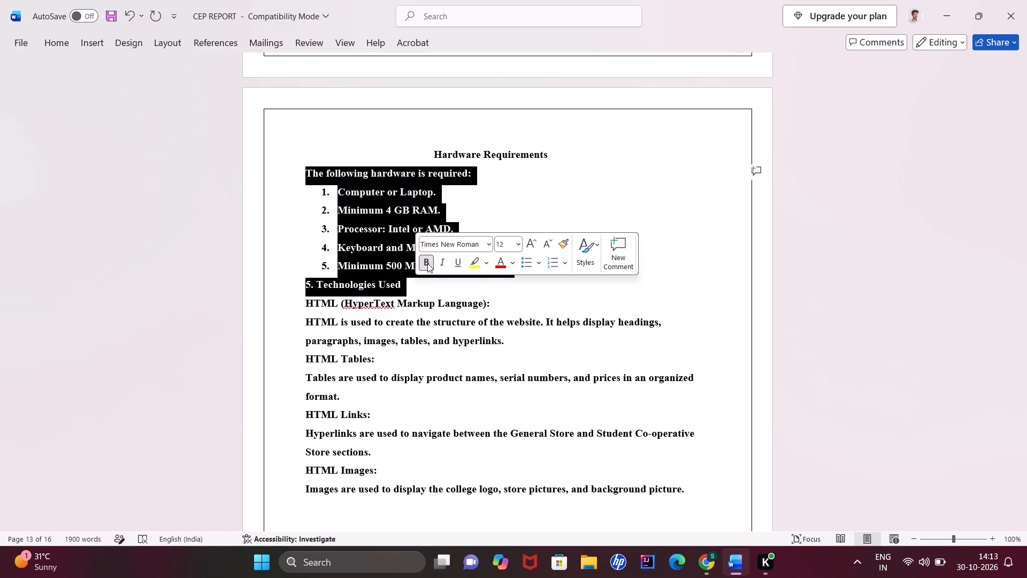
# Insert two blank lines above the Technologies Used heading and strip the heading's number.
pyautogui.click(300, 283)
pyautogui.press('Return')
pyautogui.press('Return')
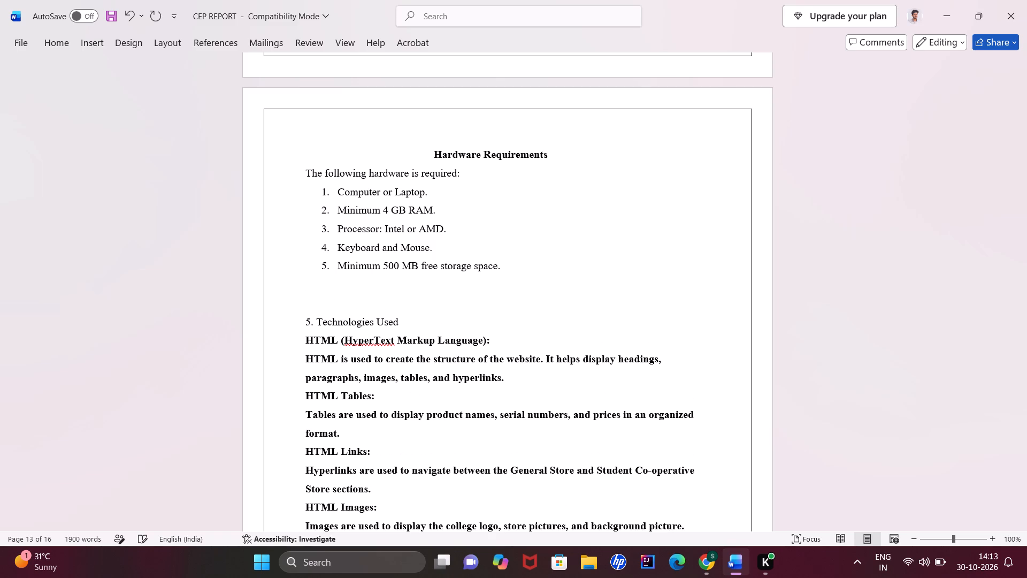
pyautogui.click(315, 323)
pyautogui.press('BackSpace')
pyautogui.press('BackSpace')
# Remove the bold formatting from all the HTML subheadings and descriptions under Technologies Used.
pyautogui.moveTo(301, 341); pyautogui.dragTo(335, 313)
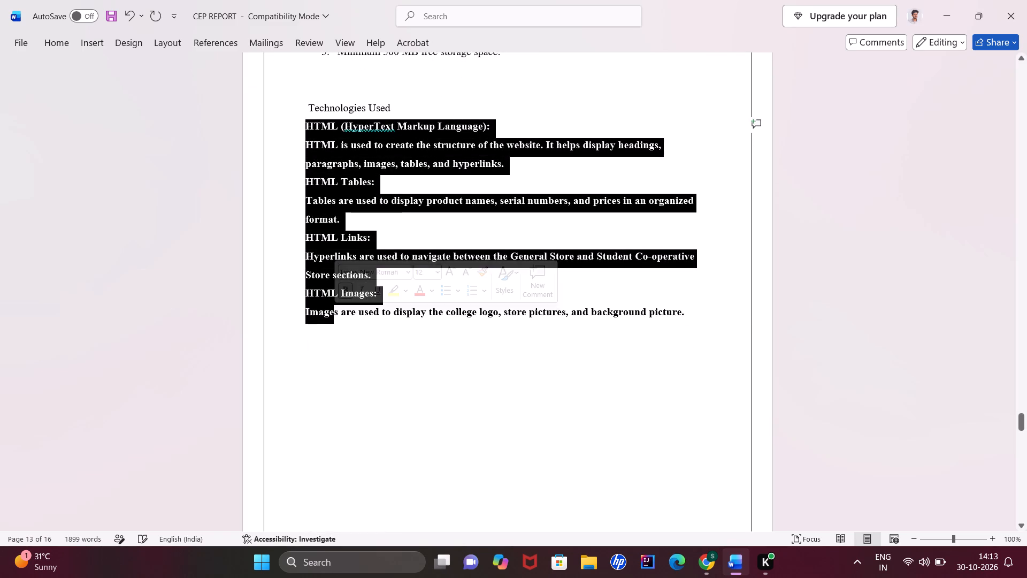
pyautogui.moveTo(704, 318); pyautogui.dragTo(361, 172)
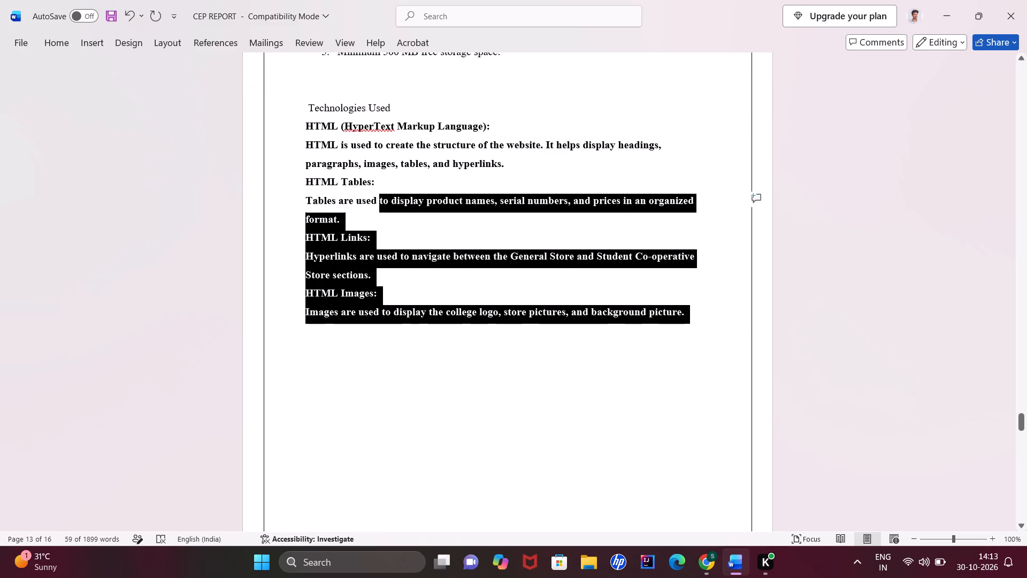
pyautogui.moveTo(361, 172); pyautogui.dragTo(304, 124)
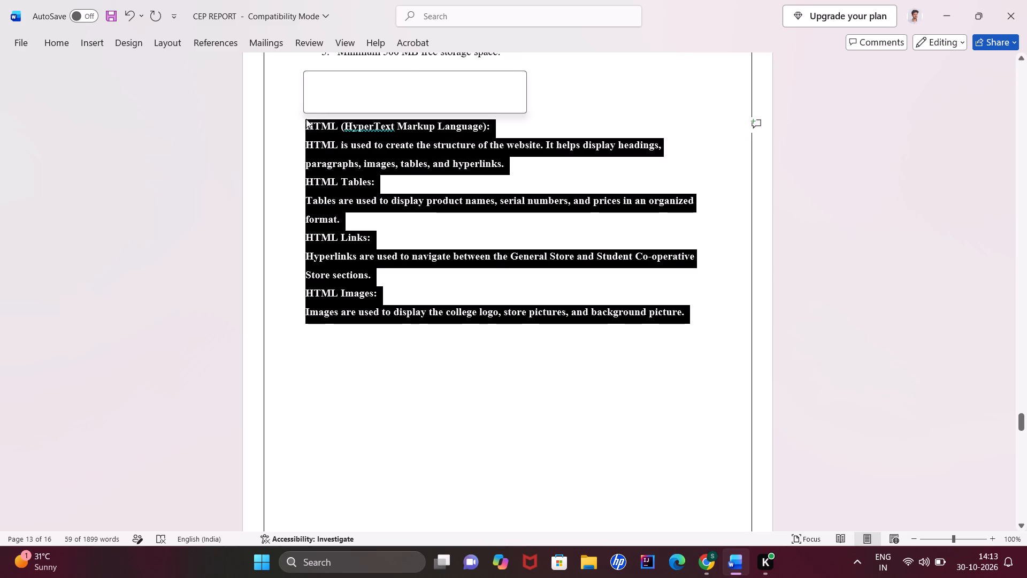
pyautogui.click(312, 101)
pyautogui.click(295, 143)
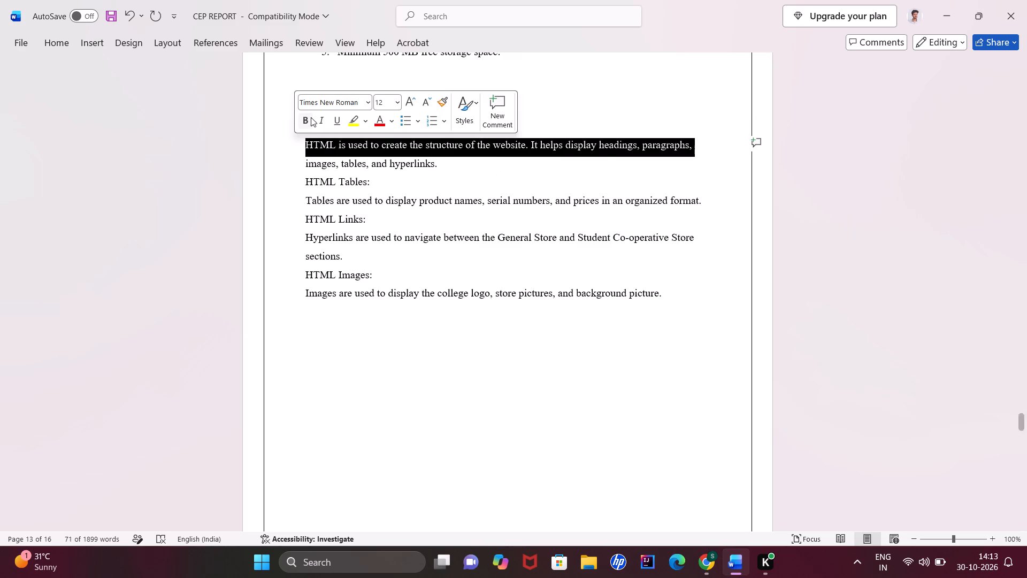
pyautogui.click(294, 218)
# Add a blank line below the Hardware Requirements heading.
pyautogui.scroll(3, 294, 218)
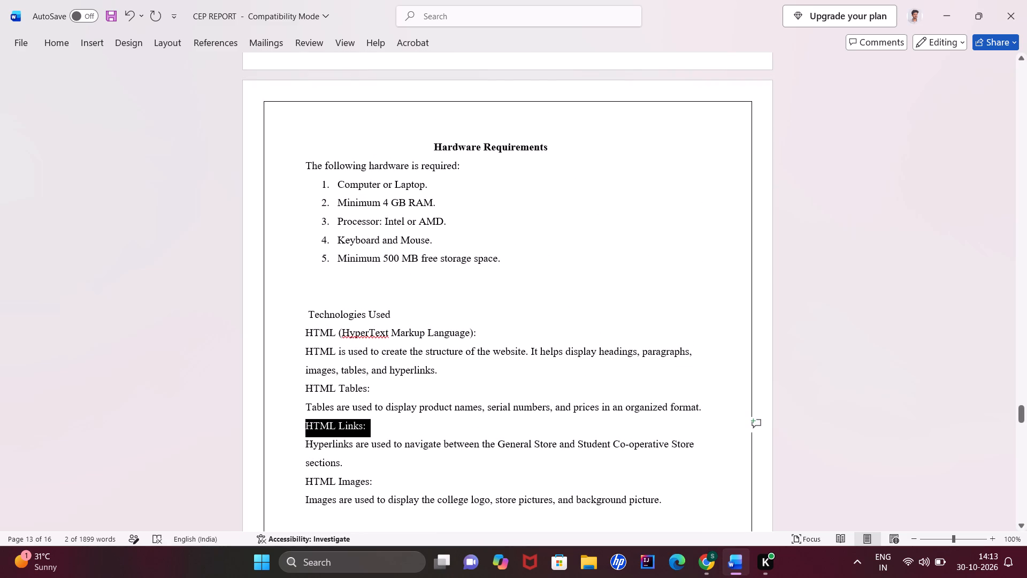
pyautogui.click(573, 147)
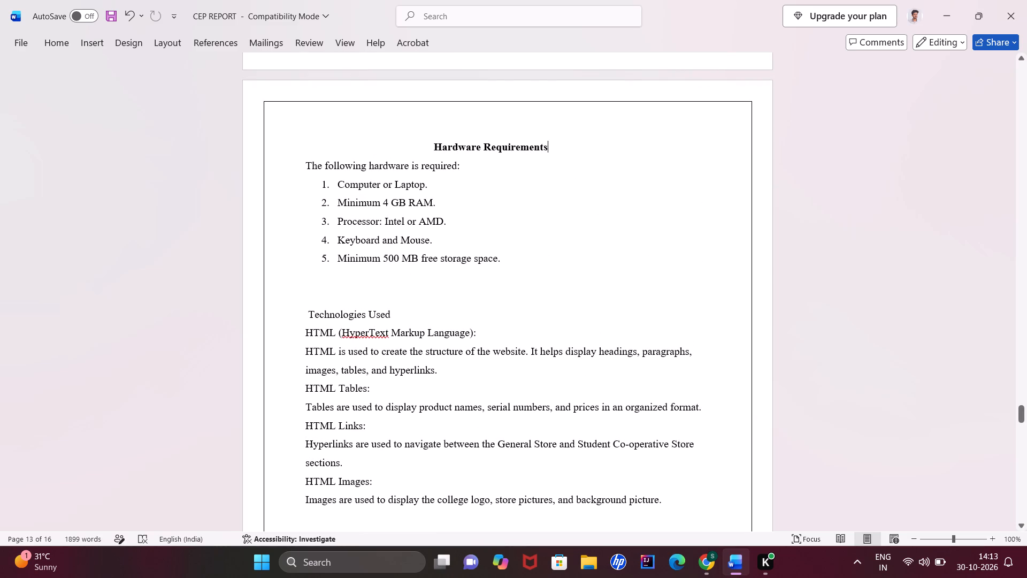
pyautogui.press('Return')
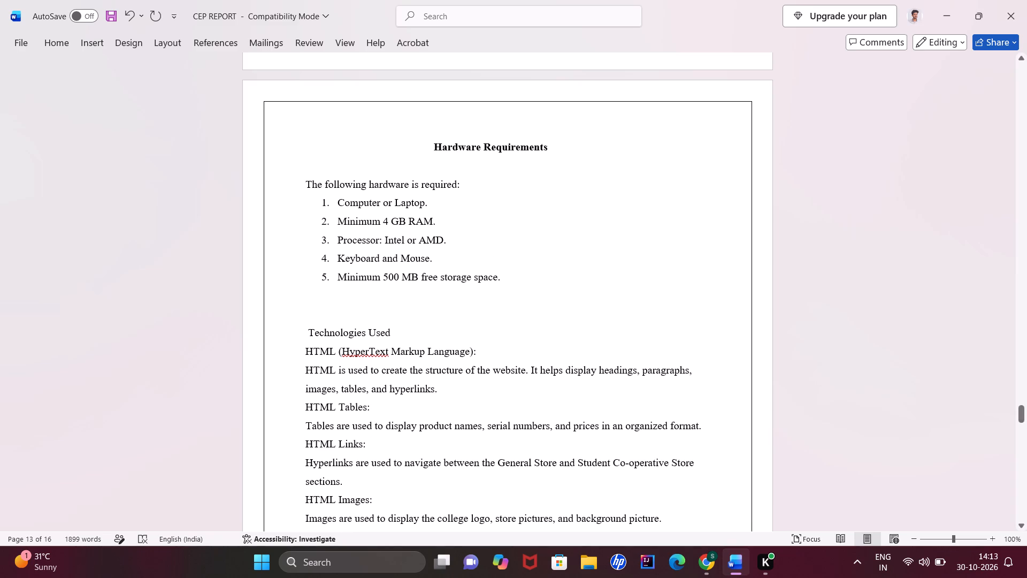
# Replace the Hardware Requirements heading text with the uppercase "HARDWARE REQUIREMENTS".
pyautogui.click(558, 143)
pyautogui.press('BackSpace')
pyautogui.press('BackSpace')
pyautogui.press('BackSpace')
pyautogui.press('BackSpace')
pyautogui.press('BackSpace')
pyautogui.press('BackSpace')
pyautogui.press('BackSpace')
pyautogui.press('BackSpace')
pyautogui.press('BackSpace')
pyautogui.press('BackSpace')
pyautogui.press('BackSpace')
pyautogui.press('BackSpace')
pyautogui.press('BackSpace')
pyautogui.press('BackSpace')
pyautogui.press('BackSpace')
pyautogui.press('BackSpace')
pyautogui.press('BackSpace')
pyautogui.press('BackSpace')
pyautogui.press('BackSpace')
pyautogui.press('BackSpace')
pyautogui.press('BackSpace')
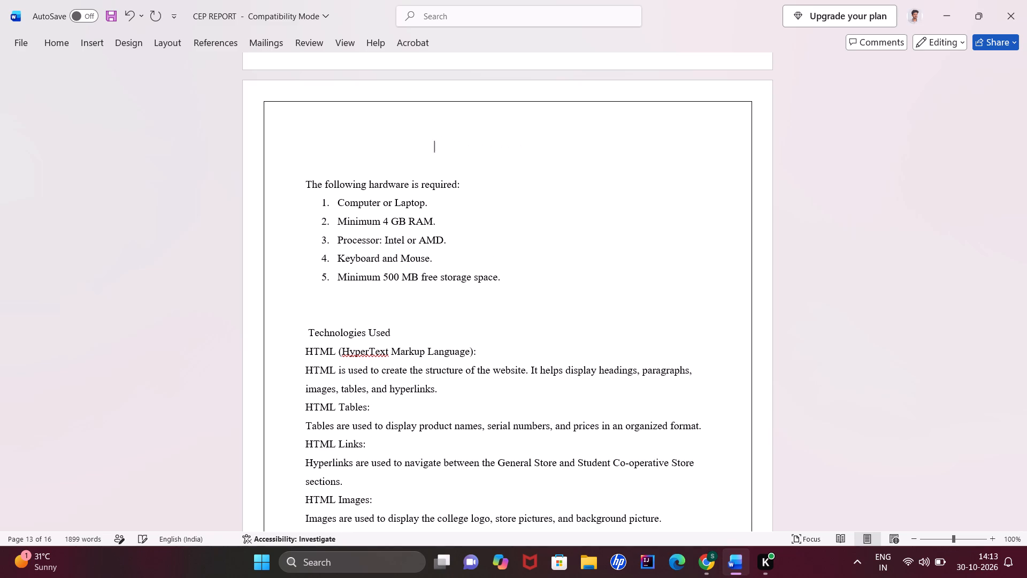
pyautogui.write('RDWARE REQUIREMENTS')
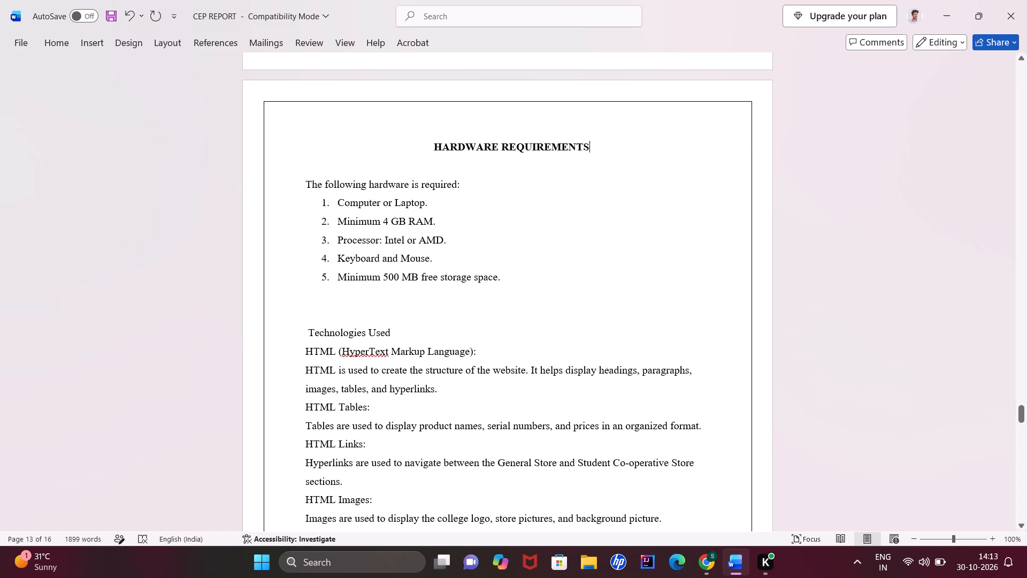
# Shift the Technologies Used heading toward the page's middle with spaces.
pyautogui.scroll(-1, 317, 339)
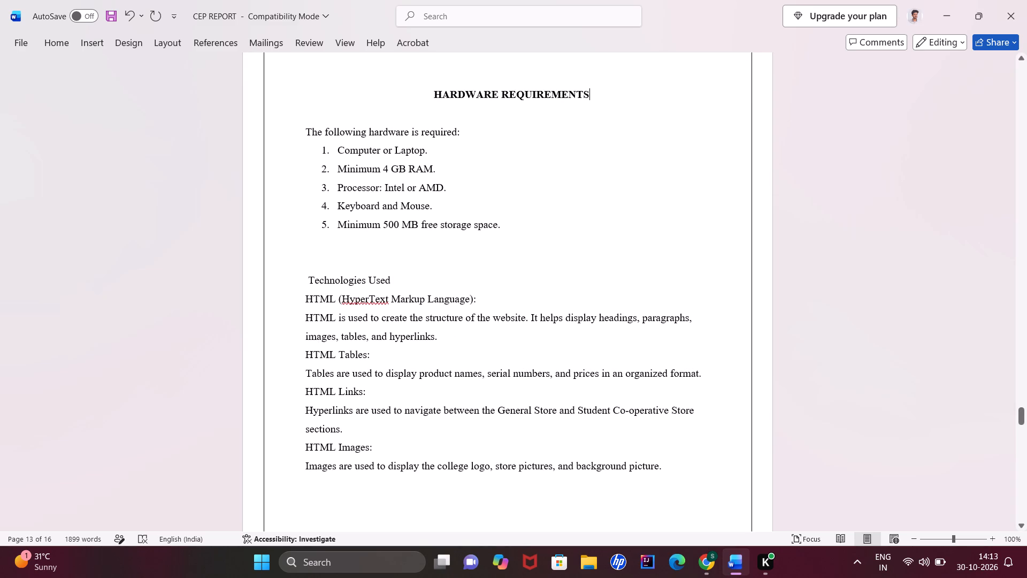
pyautogui.click(309, 282)
pyautogui.press('space')
pyautogui.press('space')
pyautogui.press('space')
pyautogui.press('space')
pyautogui.press('space')
pyautogui.press('space')
pyautogui.press('space')
pyautogui.press('space')
pyautogui.press('space')
pyautogui.press('space')
pyautogui.press('space')
pyautogui.press('space')
pyautogui.press('space')
pyautogui.press('space')
pyautogui.press('space')
pyautogui.press('space')
pyautogui.press('space')
pyautogui.press('space')
pyautogui.press('space')
pyautogui.press('space')
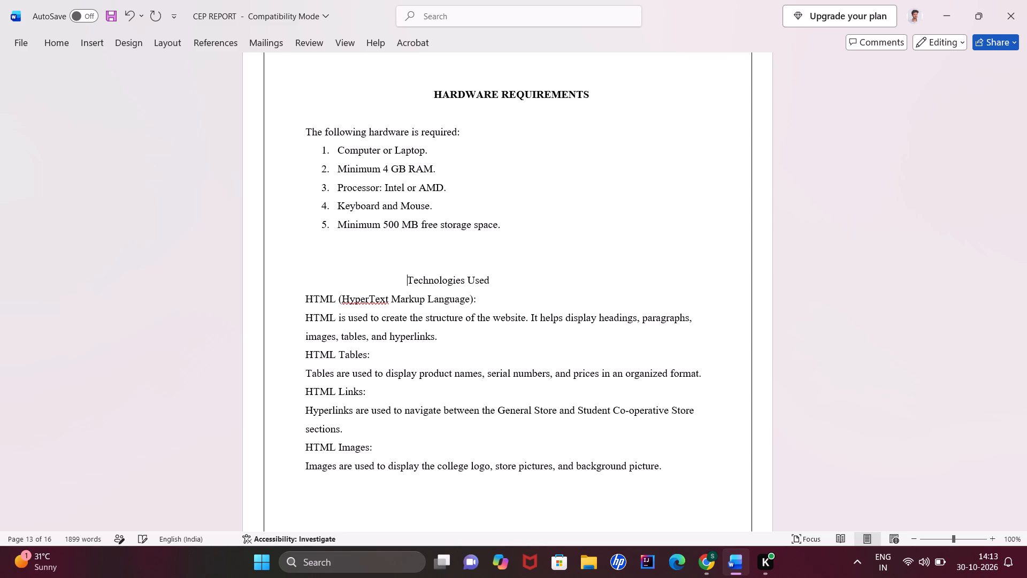
pyautogui.press('space')
# Replace the Technologies Used heading text with the bold uppercase "TECHNOLOGIES USED".
pyautogui.write('TECH')
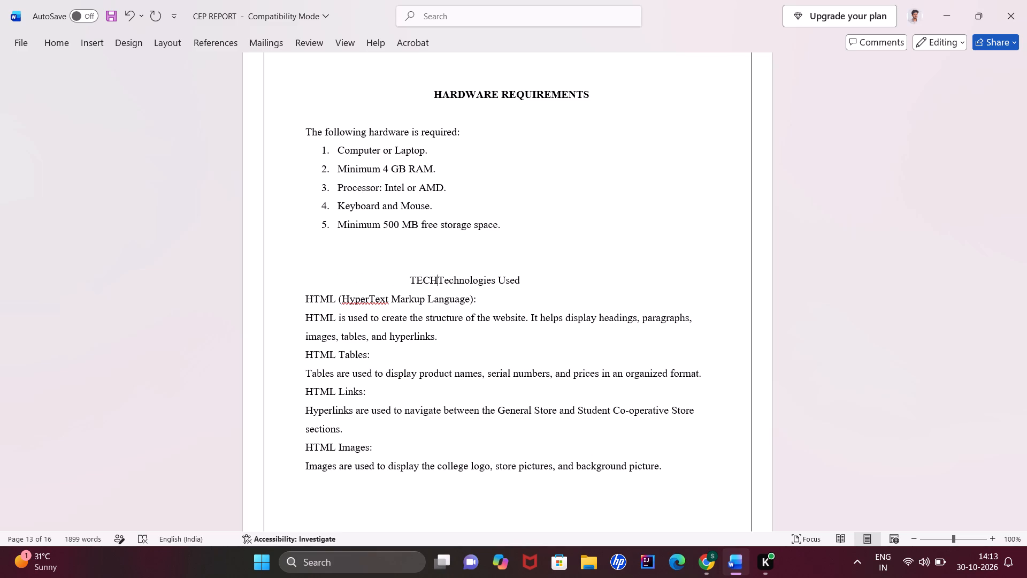
pyautogui.write('NOL')
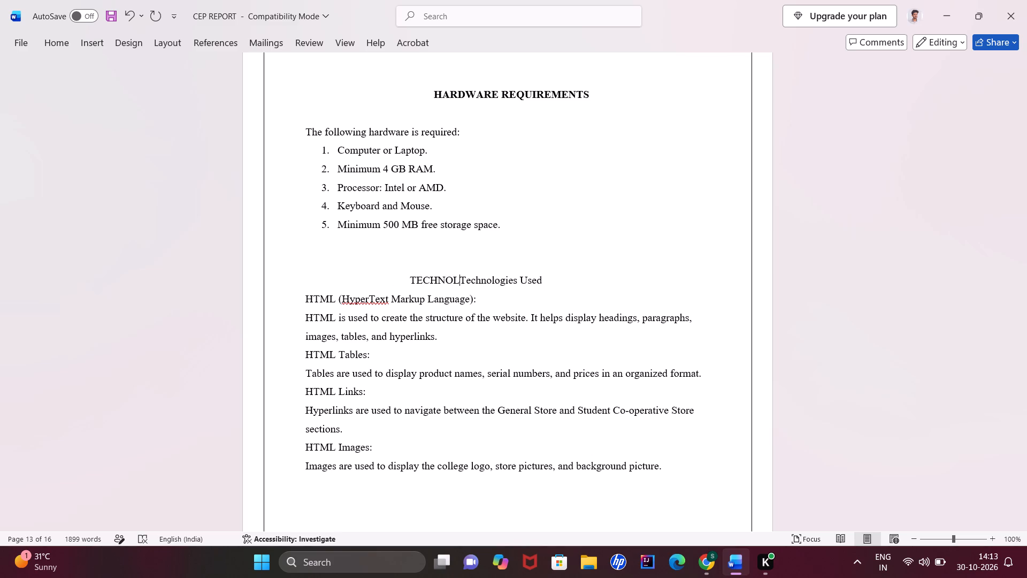
pyautogui.press('o')
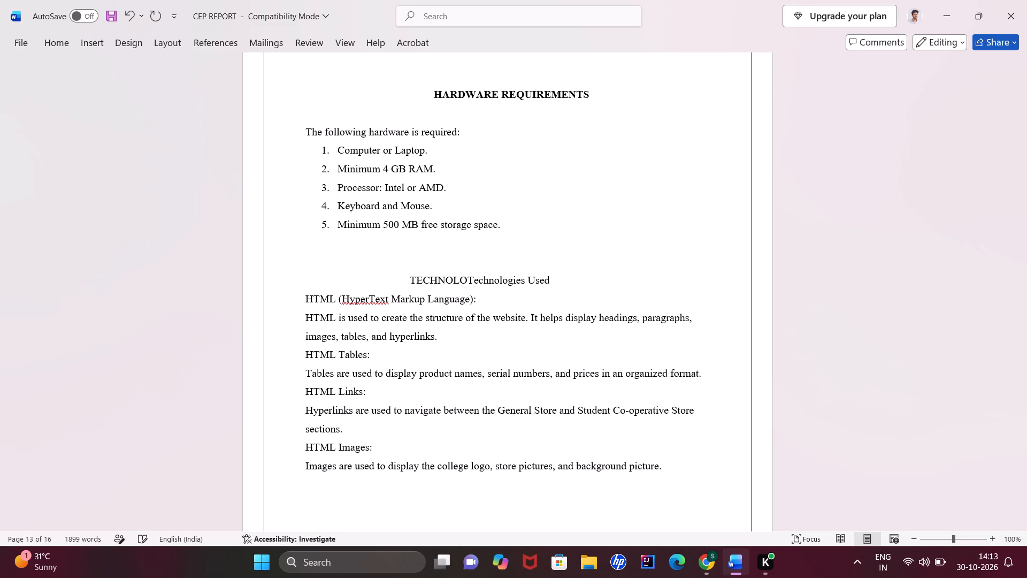
pyautogui.write('GIES USED')
pyautogui.press('space')
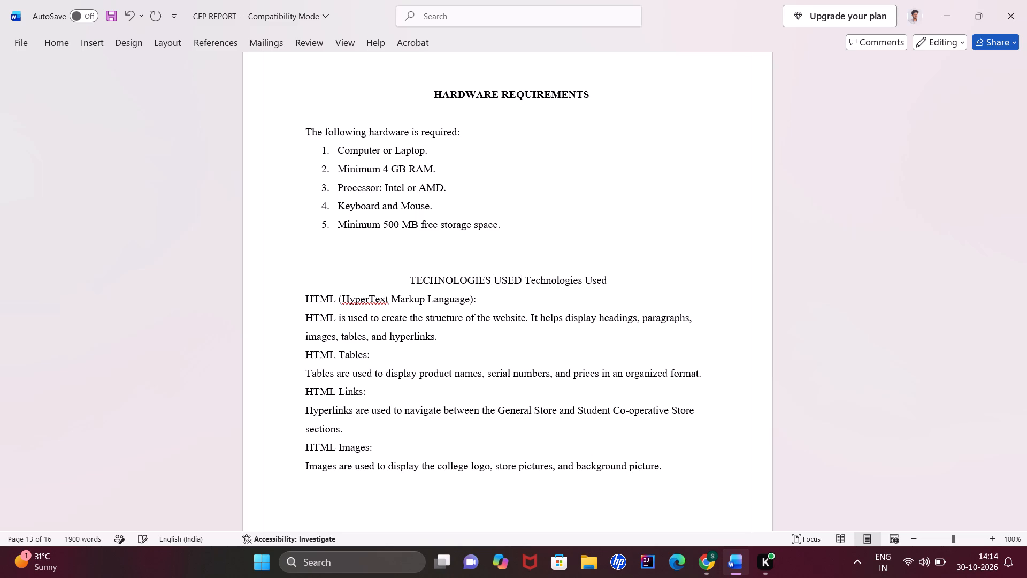
pyautogui.moveTo(523, 280); pyautogui.dragTo(409, 289)
pyautogui.click(421, 270)
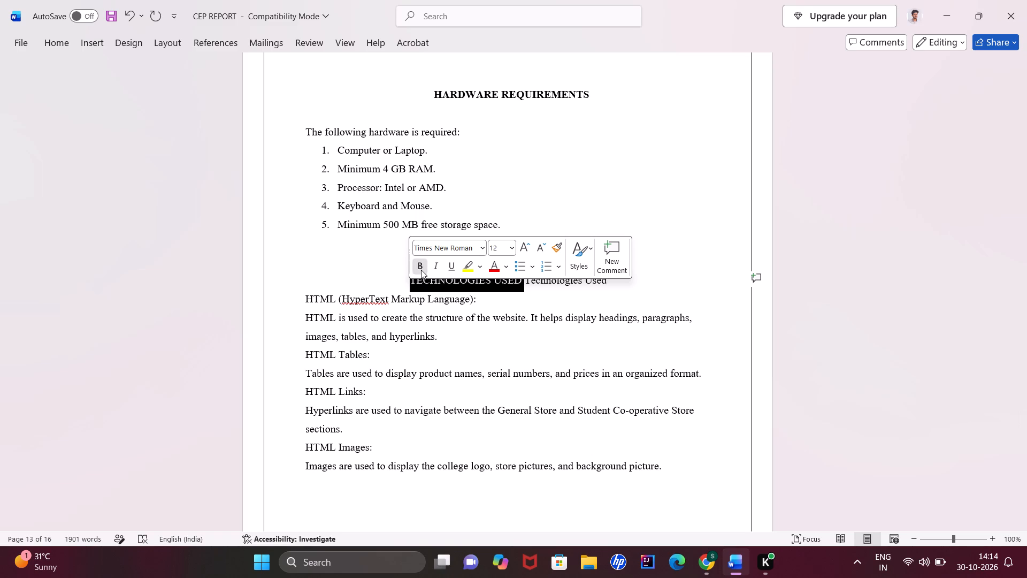
pyautogui.click(395, 283)
pyautogui.moveTo(629, 278); pyautogui.dragTo(539, 285)
pyautogui.press('\\')
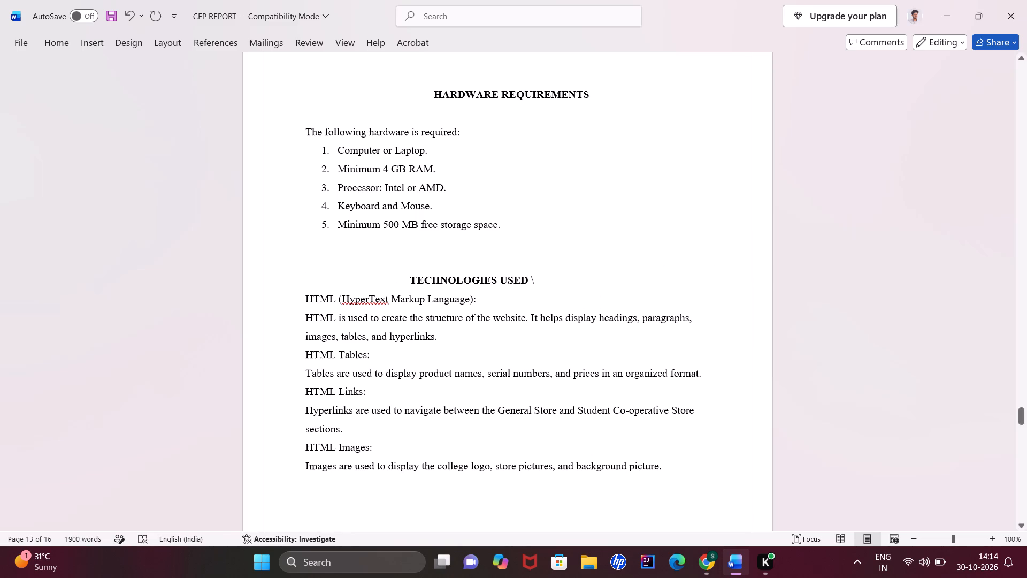
pyautogui.press('BackSpace')
# Shift the TECHNOLOGIES USED heading further toward the page's centre by adding spaces before it.
pyautogui.click(392, 282)
pyautogui.press('space')
pyautogui.press('space')
pyautogui.press('space')
pyautogui.press('space')
pyautogui.press('space')
pyautogui.press('space')
pyautogui.press('space')
pyautogui.press('space')
pyautogui.press('space')
pyautogui.press('space')
pyautogui.press('space')
pyautogui.press('space')
pyautogui.press('space')
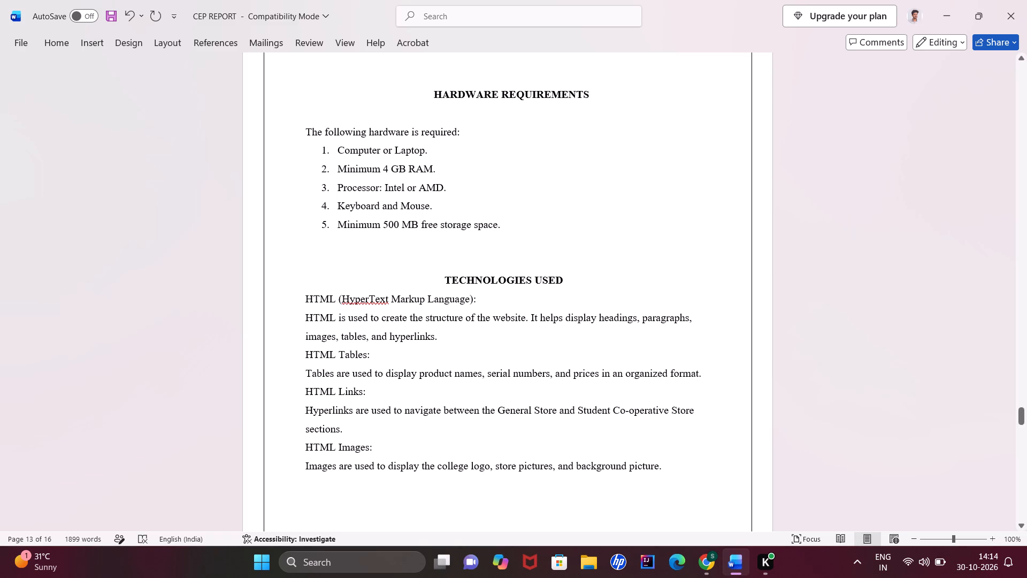
# Add a blank line below the TECHNOLOGIES USED heading.
pyautogui.scroll(-2, 351, 399)
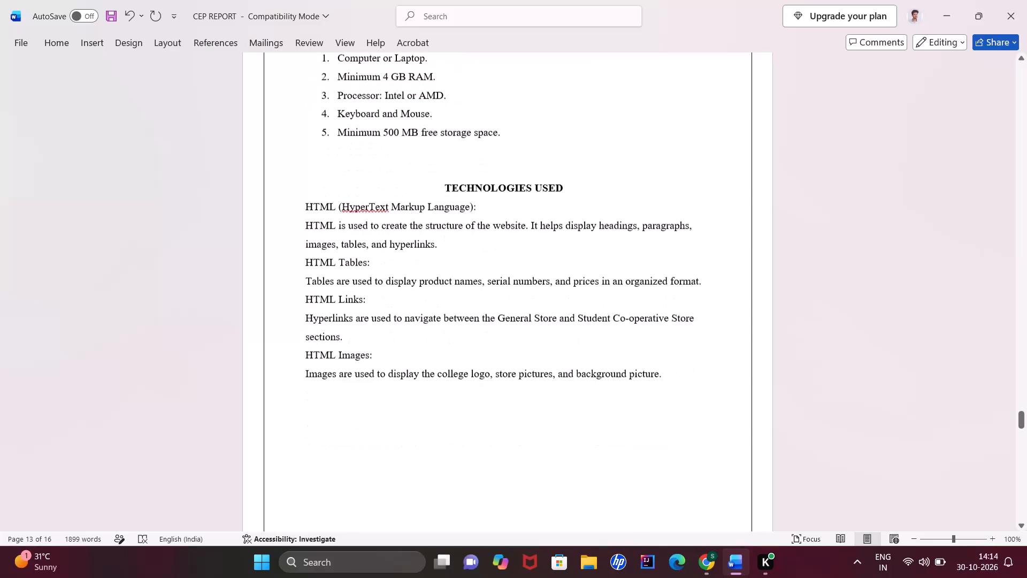
pyautogui.scroll(-1, 351, 399)
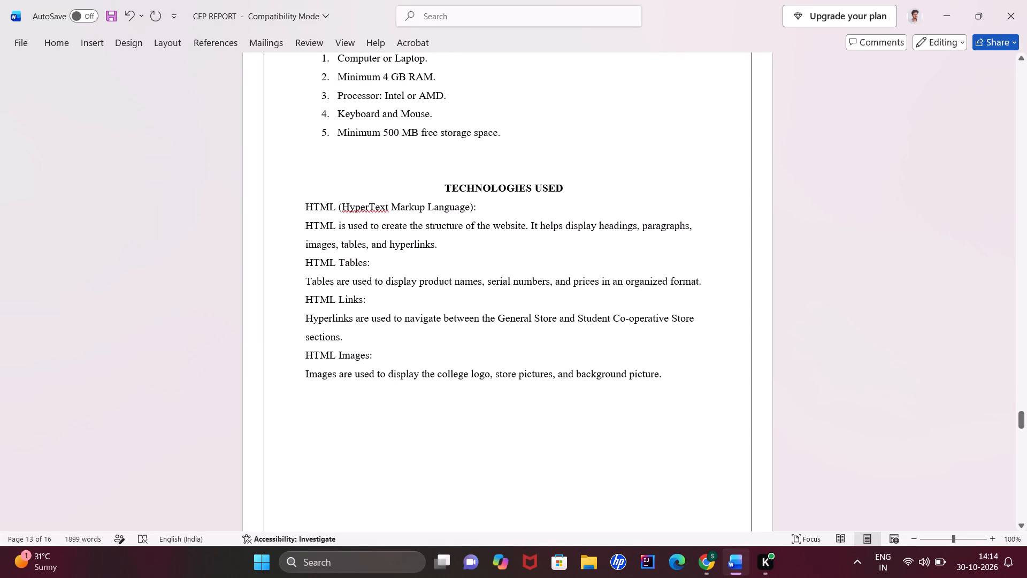
pyautogui.click(577, 184)
pyautogui.press('Return')
# Add blank lines above the old "3. Software Requirements" heading to push it onto the following page.
pyautogui.scroll(-1, 577, 184)
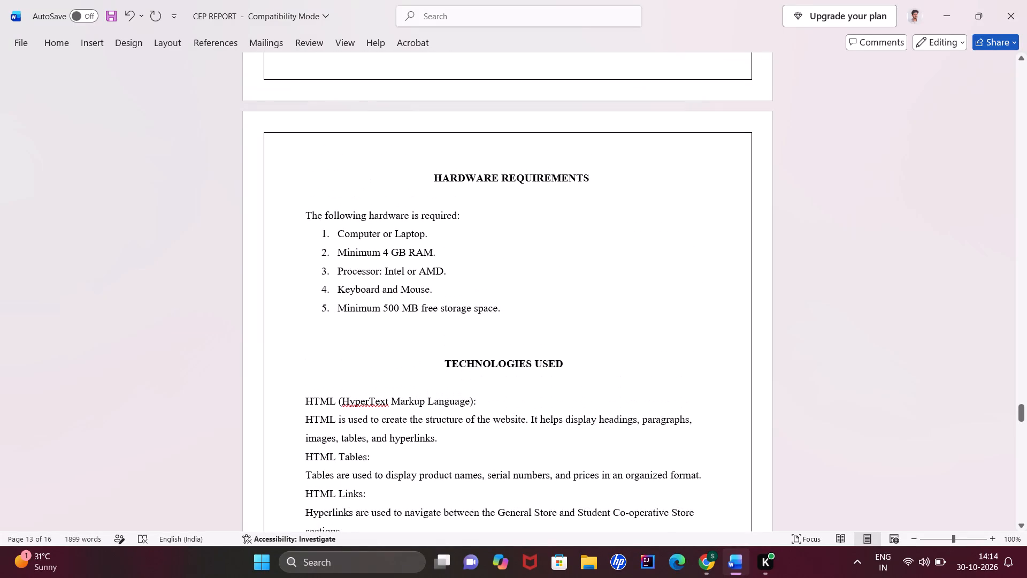
pyautogui.scroll(-1, 577, 184)
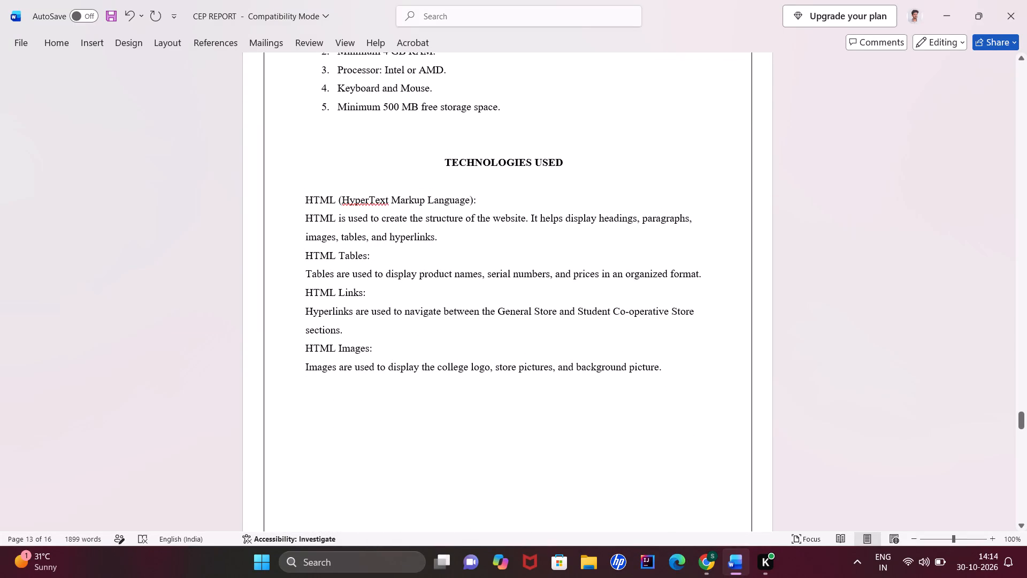
pyautogui.scroll(-3, 432, 291)
pyautogui.click(325, 250)
pyautogui.press('Return')
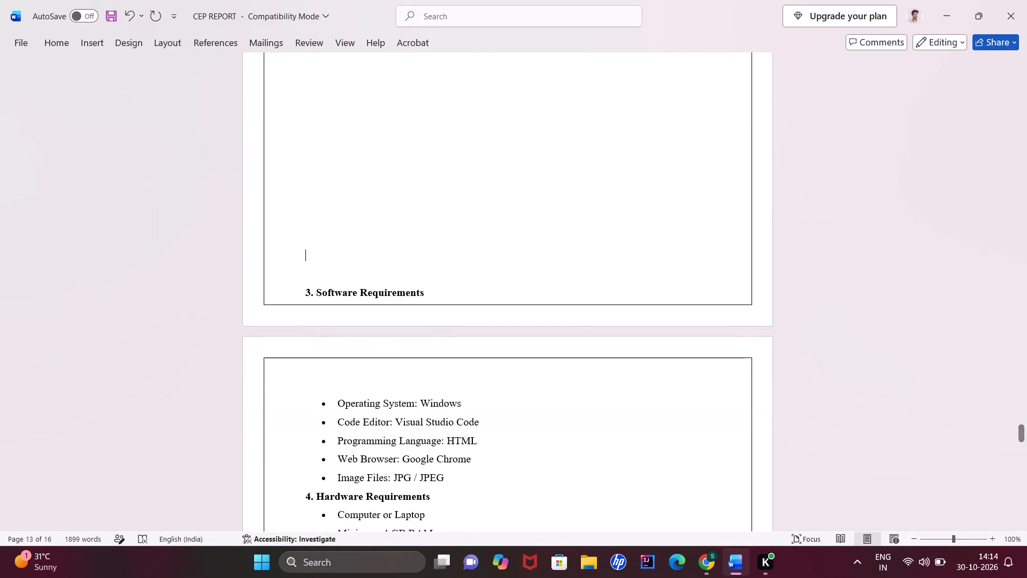
pyautogui.press('Return')
# Delete the old report content from "3. Software Requirements" through the end of "11. Future Scope".
pyautogui.scroll(2, 325, 250)
pyautogui.hscroll(1, 325, 250)
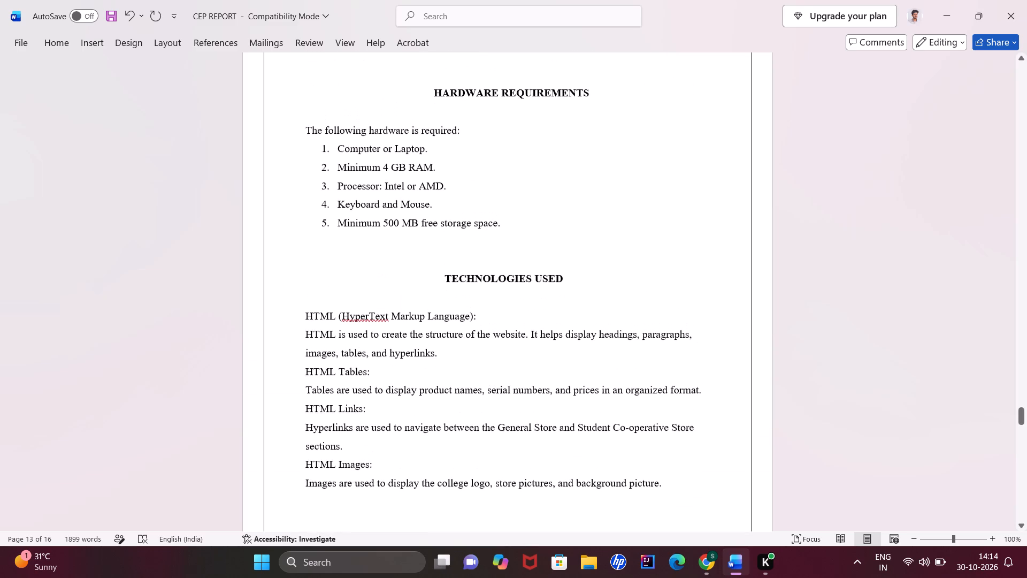
pyautogui.hscroll(1, 325, 250)
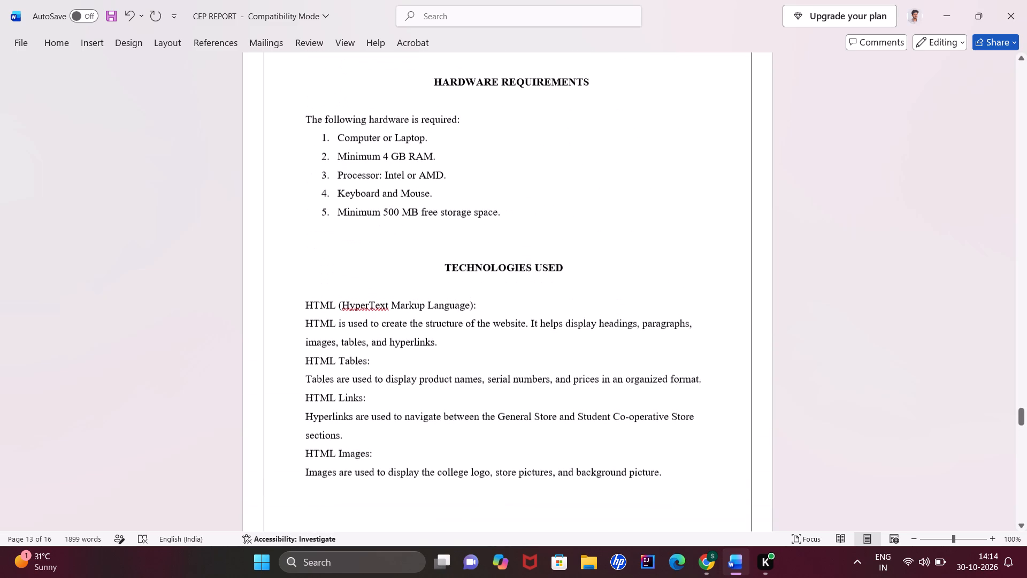
pyautogui.scroll(-3, 325, 250)
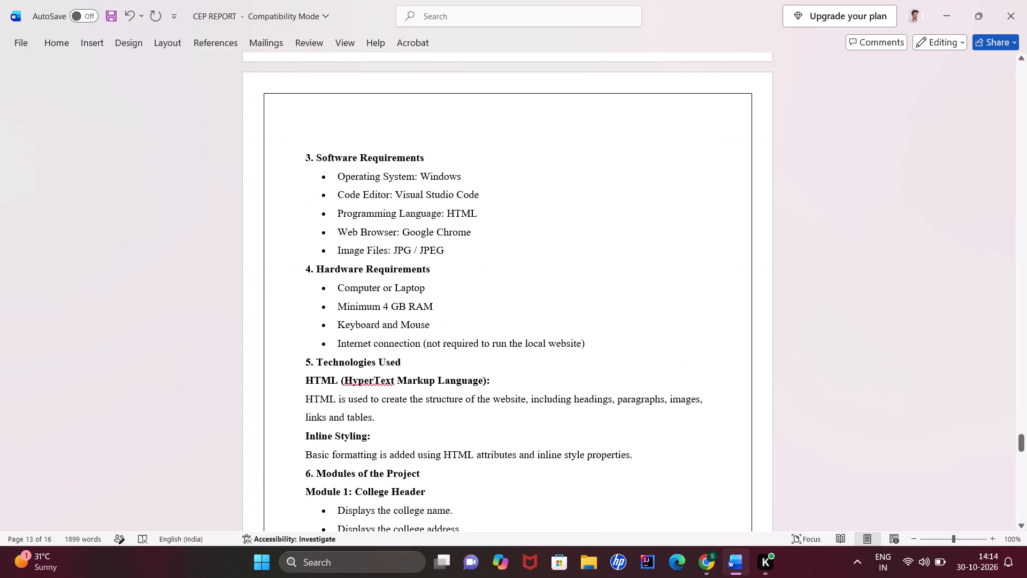
pyautogui.scroll(-3, 325, 250)
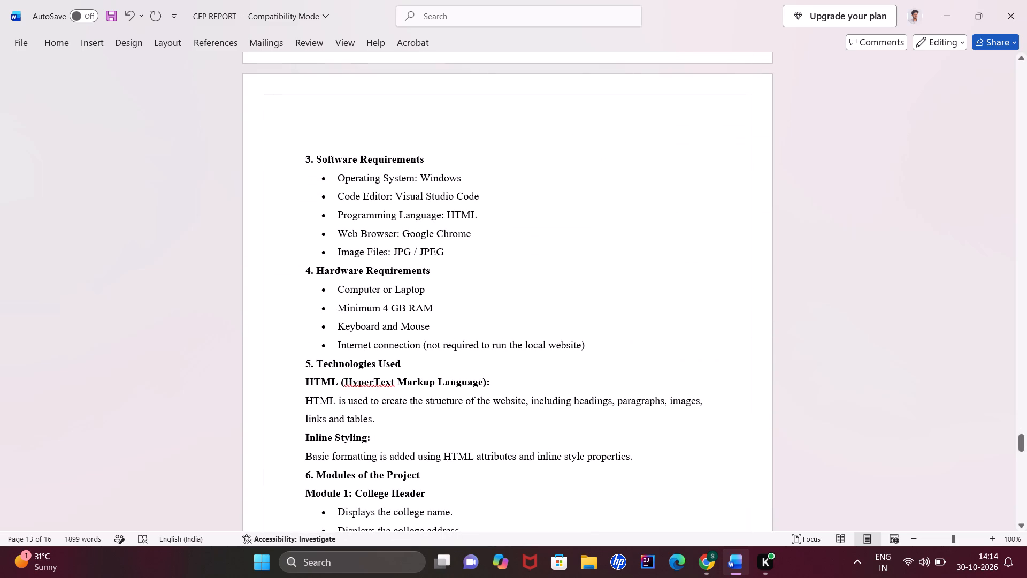
pyautogui.moveTo(300, 160); pyautogui.dragTo(394, 507)
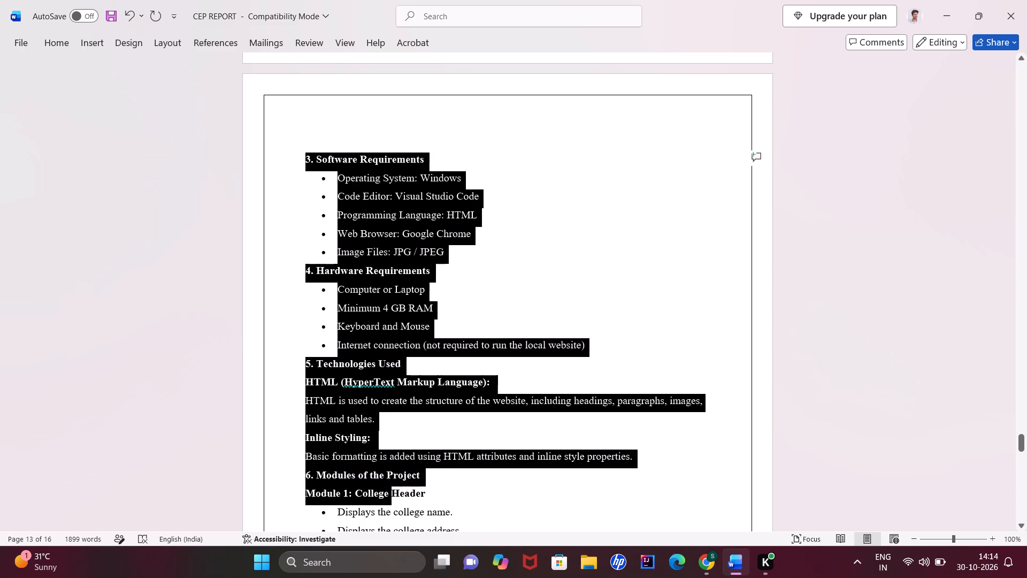
pyautogui.moveTo(394, 507); pyautogui.dragTo(420, 407)
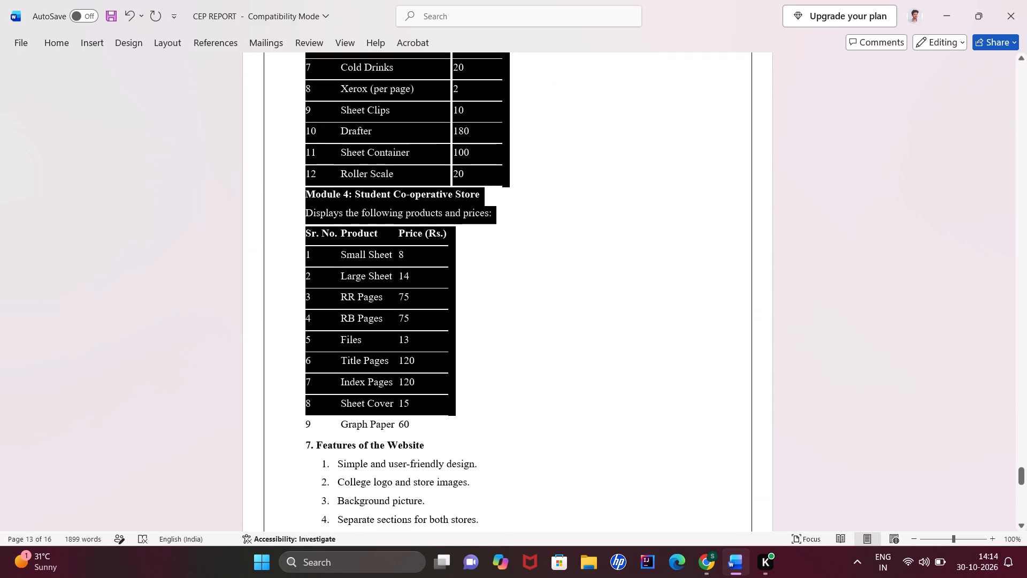
pyautogui.moveTo(420, 407); pyautogui.dragTo(415, 451)
pyautogui.press('BackSpace')
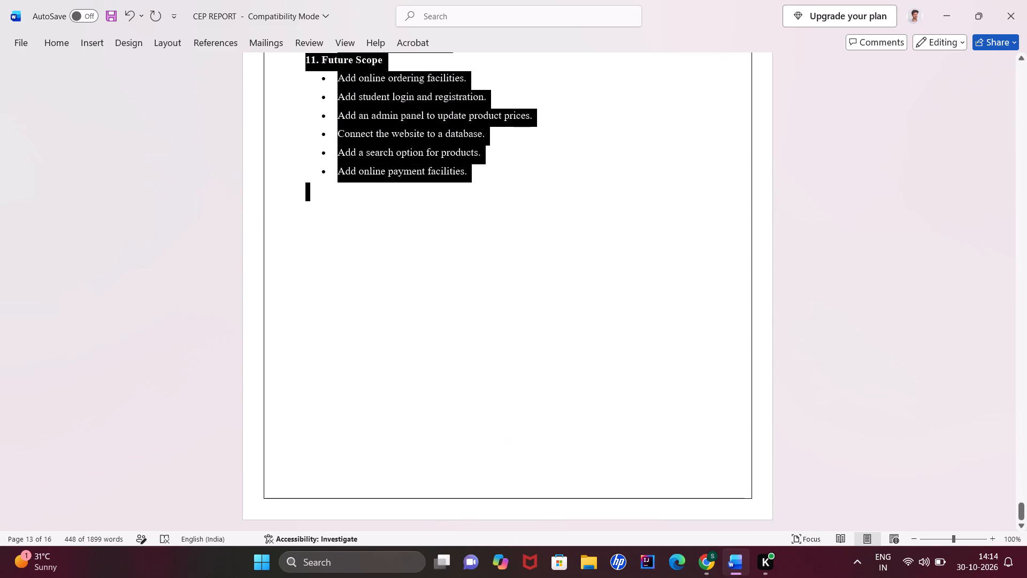
pyautogui.scroll(8, 415, 451)
pyautogui.hscroll(1, 415, 451)
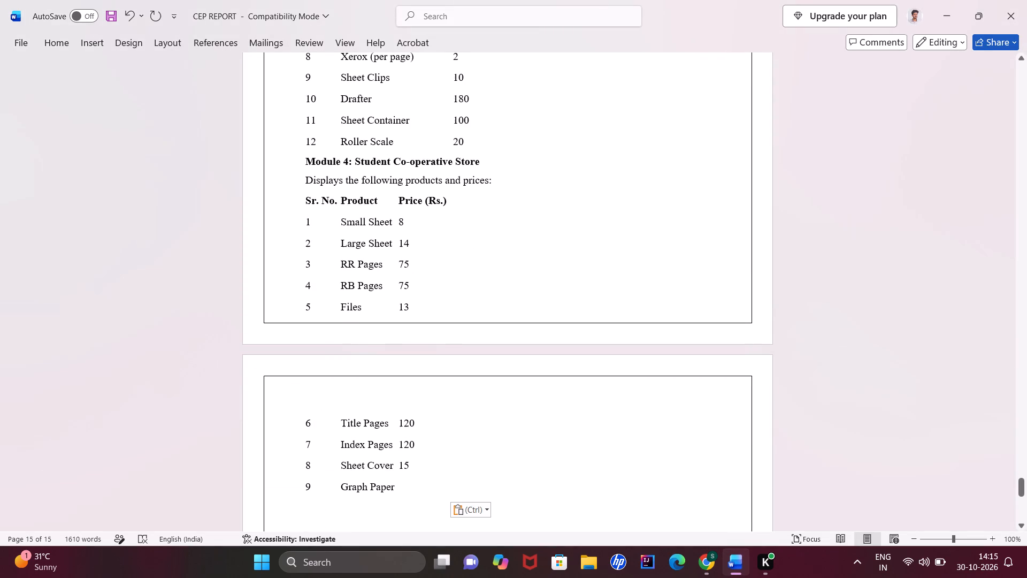
# Enter 60 as the missing Graph Paper price in the Student Co-operative Store table.
pyautogui.scroll(2, 417, 362)
pyautogui.scroll(-2, 417, 362)
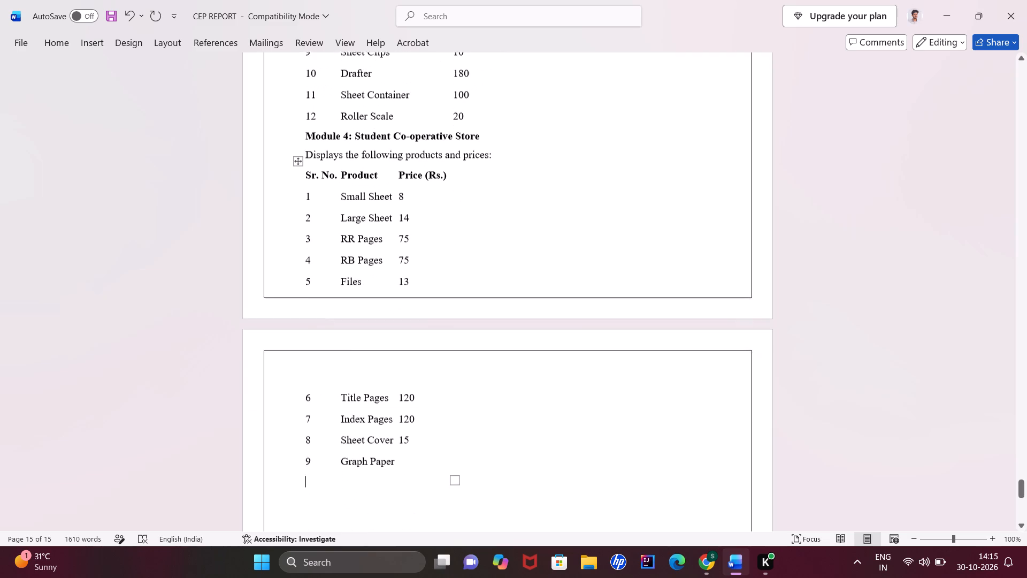
pyautogui.scroll(-1, 417, 362)
pyautogui.click(410, 451)
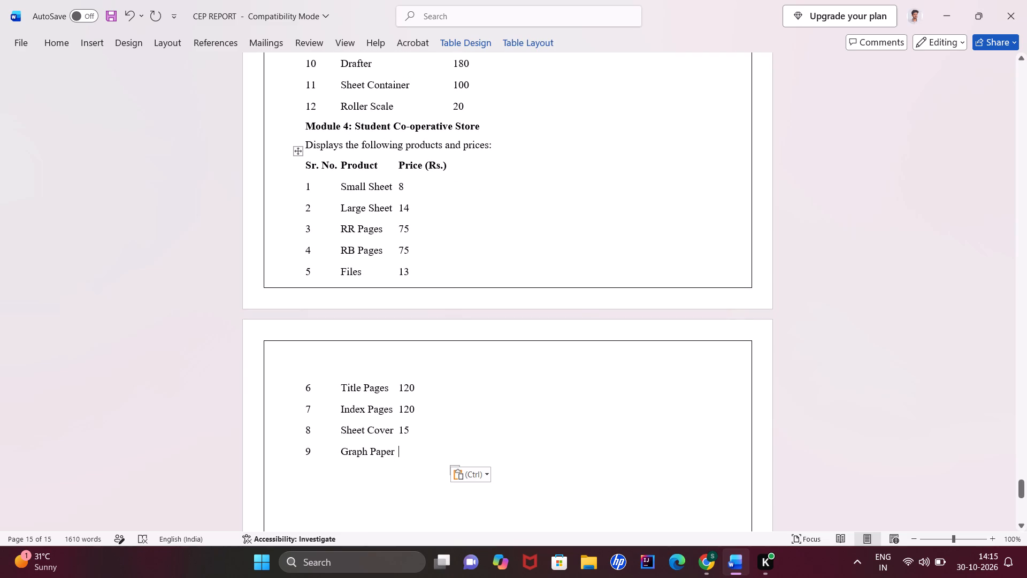
pyautogui.write('60')
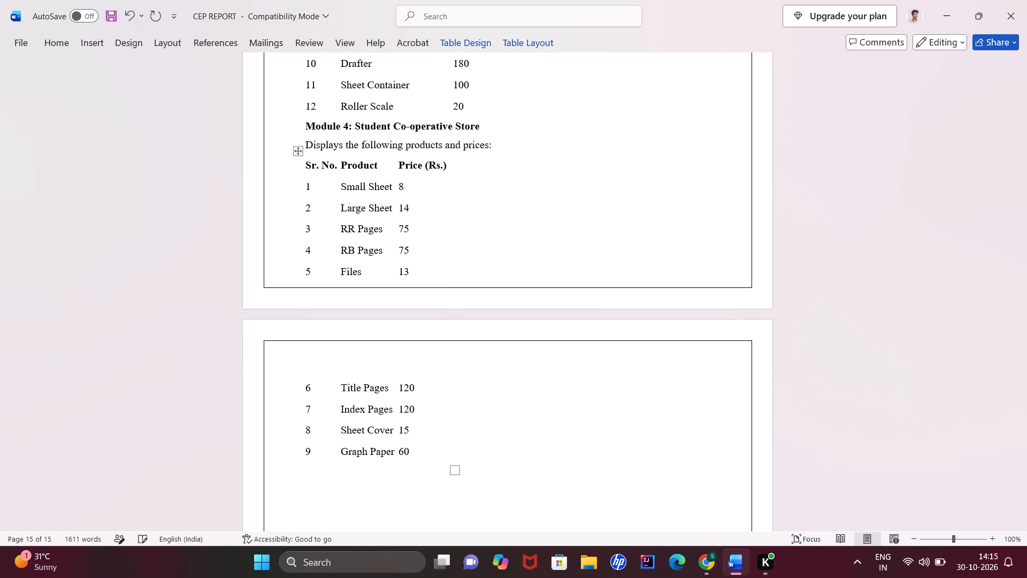
# Indent the pasted "Modules of the Project" heading with spaces toward the page centre and replace its text with "MODULE OF THE PROJECT".
pyautogui.scroll(5, 397, 243)
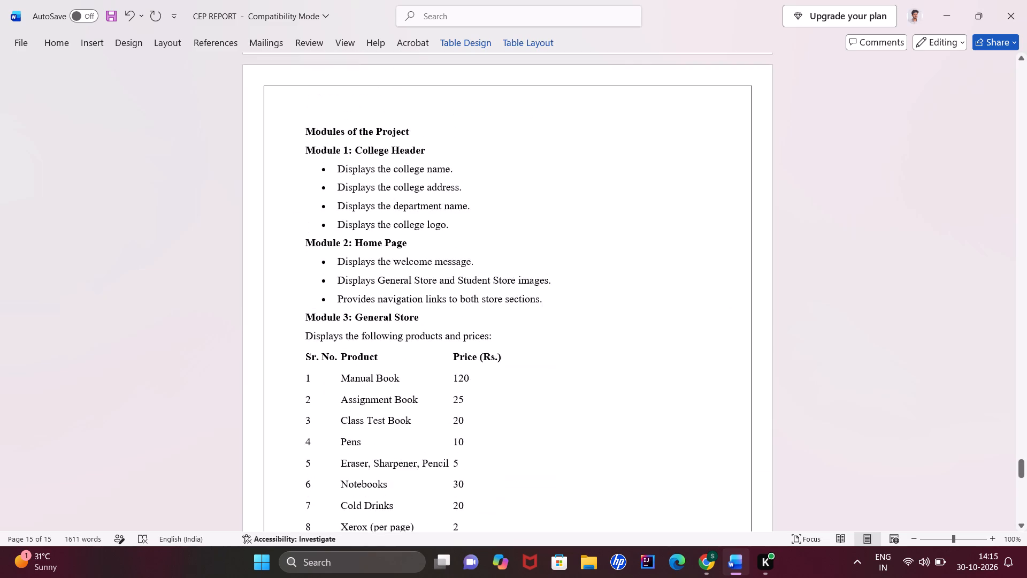
pyautogui.scroll(3, 397, 243)
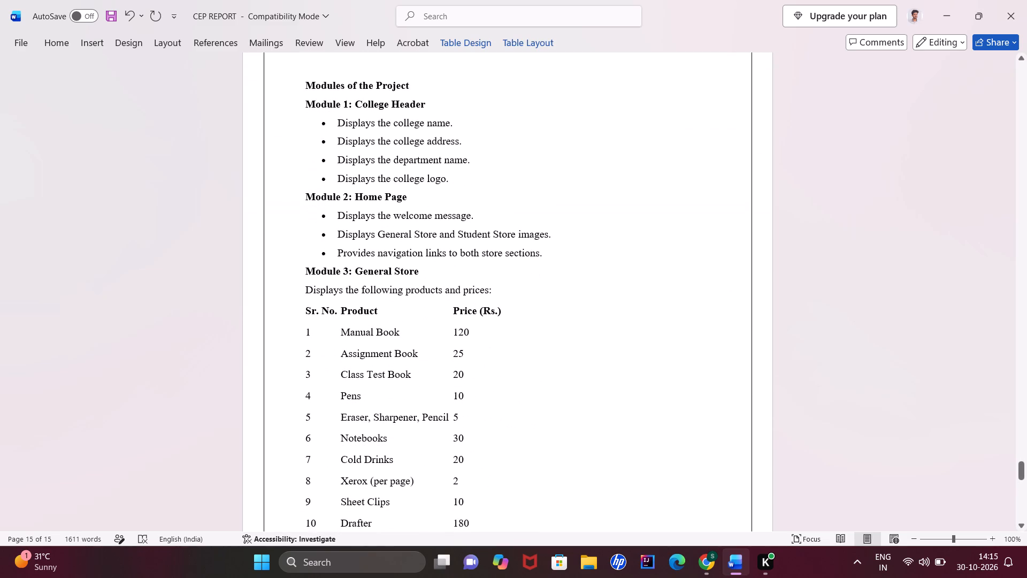
pyautogui.scroll(3, 397, 243)
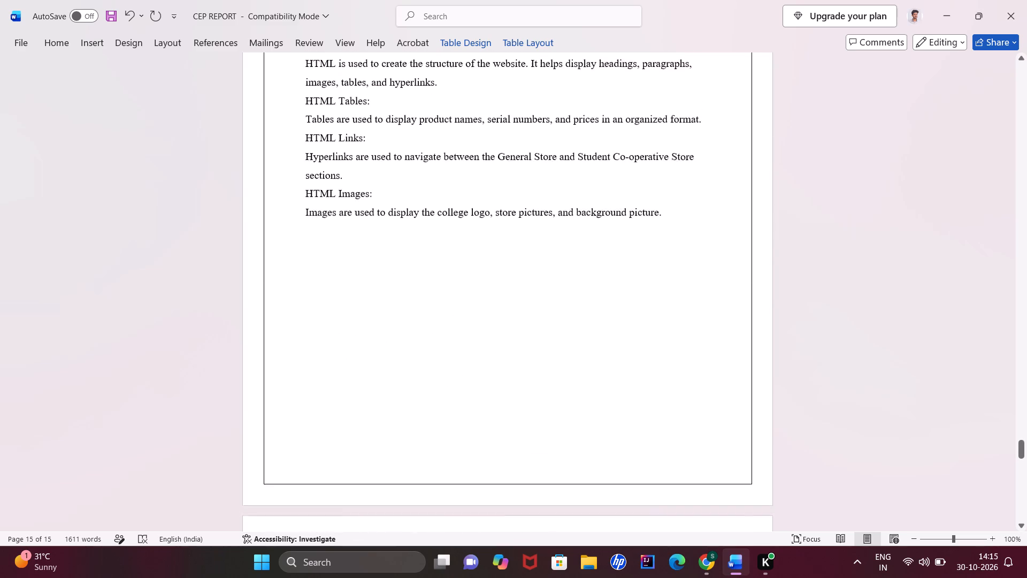
pyautogui.scroll(1, 397, 243)
pyautogui.scroll(-3, 397, 243)
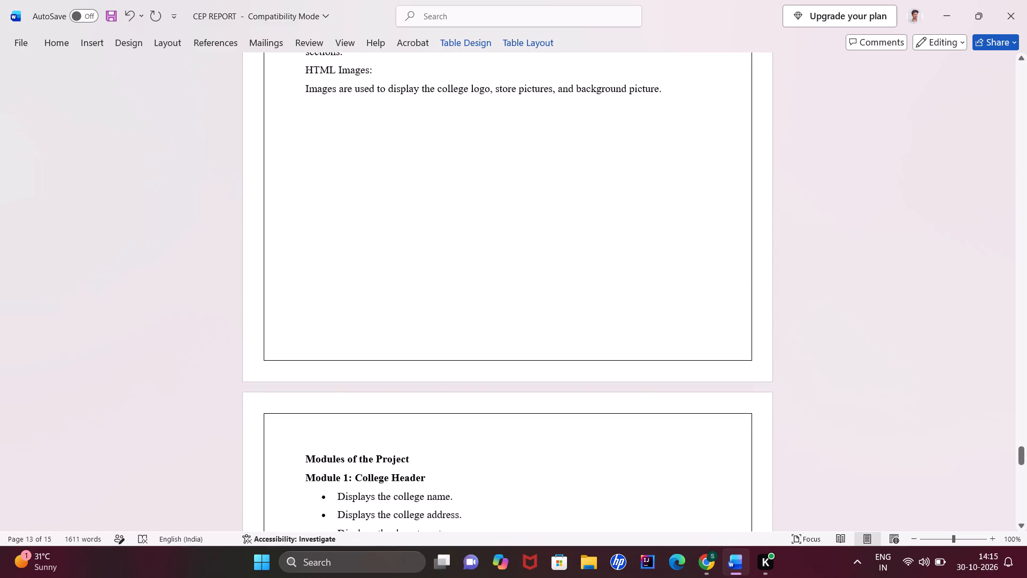
pyautogui.scroll(-1, 397, 243)
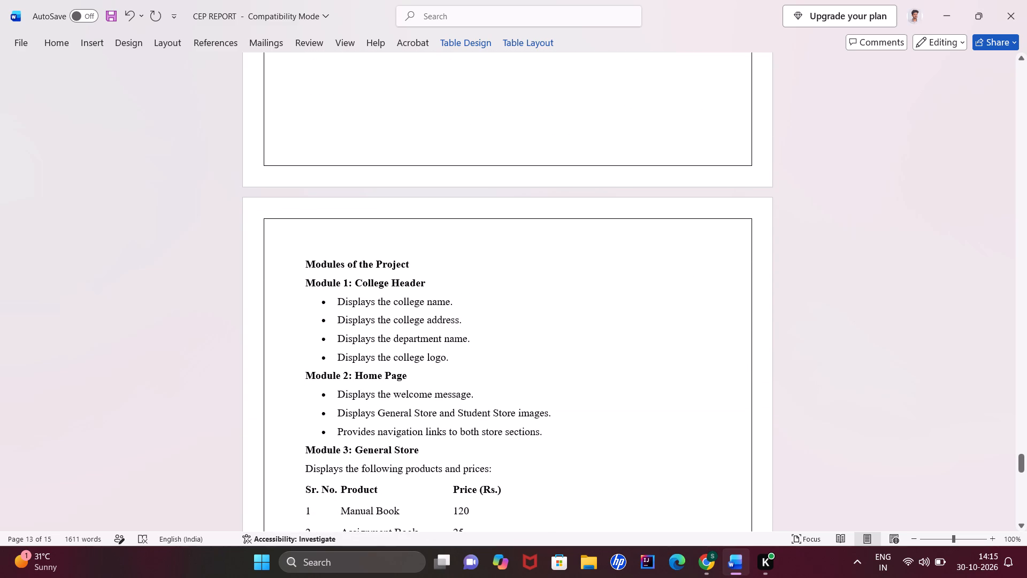
pyautogui.click(305, 268)
pyautogui.press('space')
pyautogui.press('space')
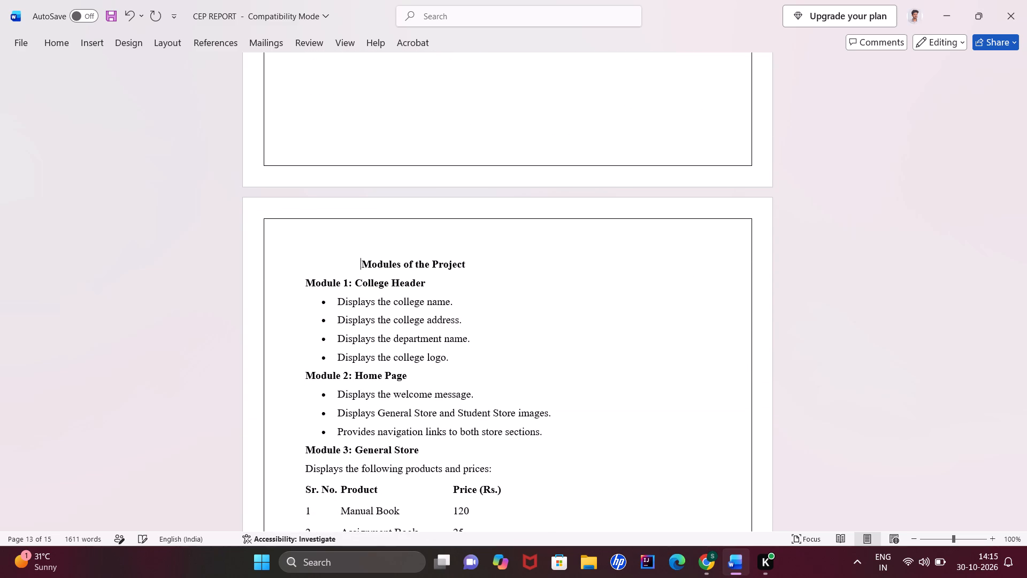
pyautogui.press('BackSpace')
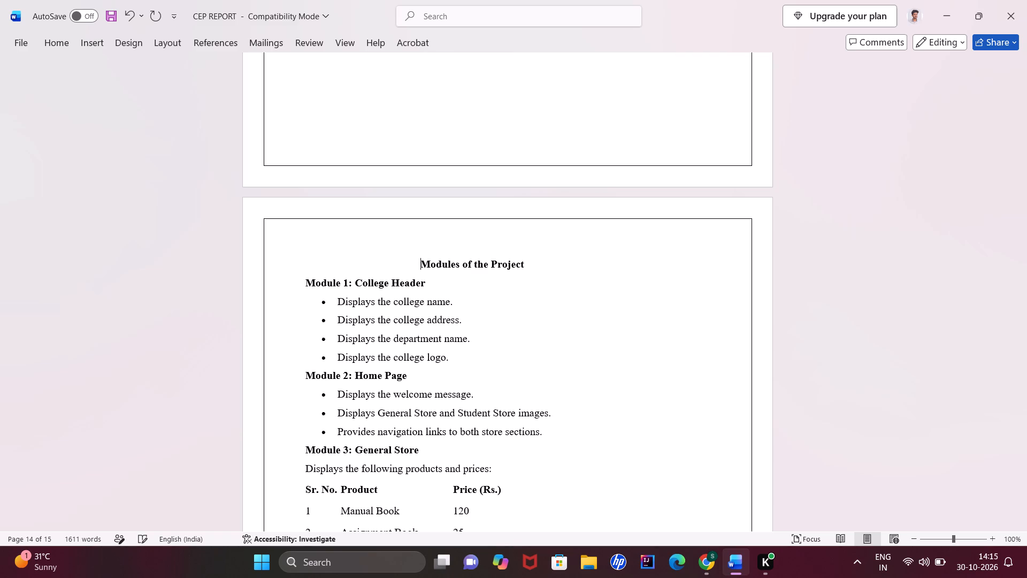
pyautogui.write('MODULE OF THE PRO')
pyautogui.write('JECT')
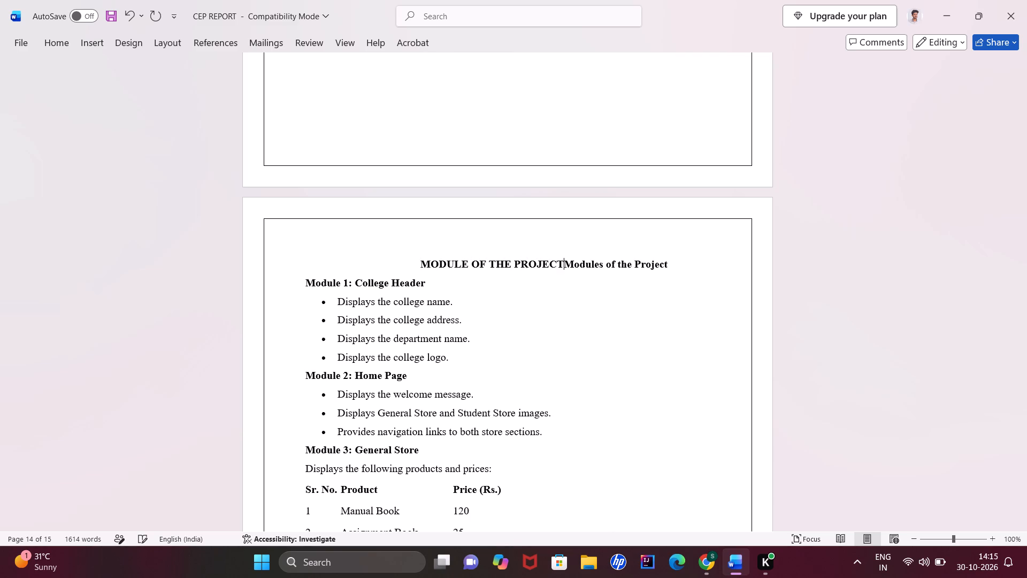
pyautogui.press('space')
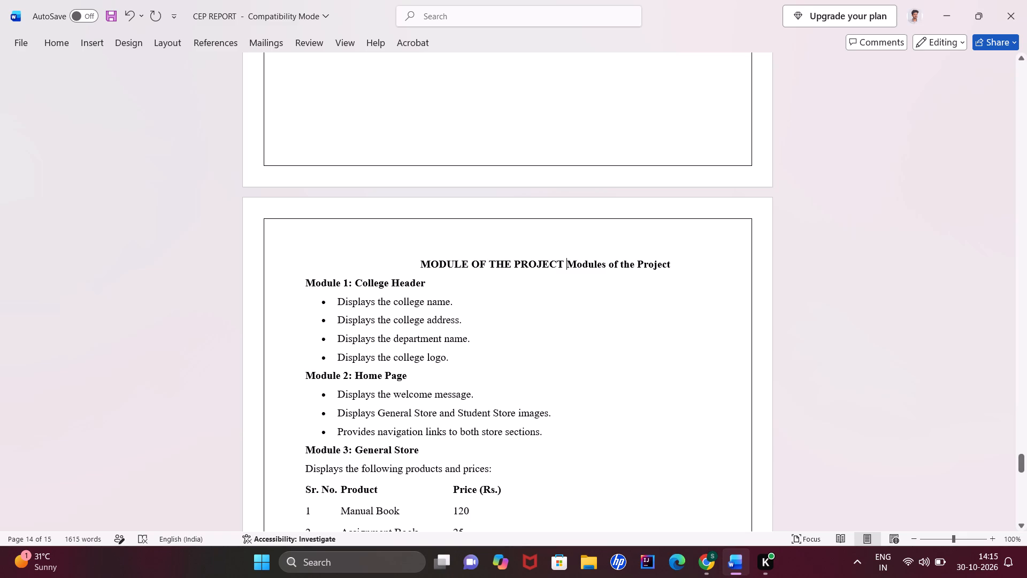
pyautogui.moveTo(668, 268); pyautogui.dragTo(579, 263)
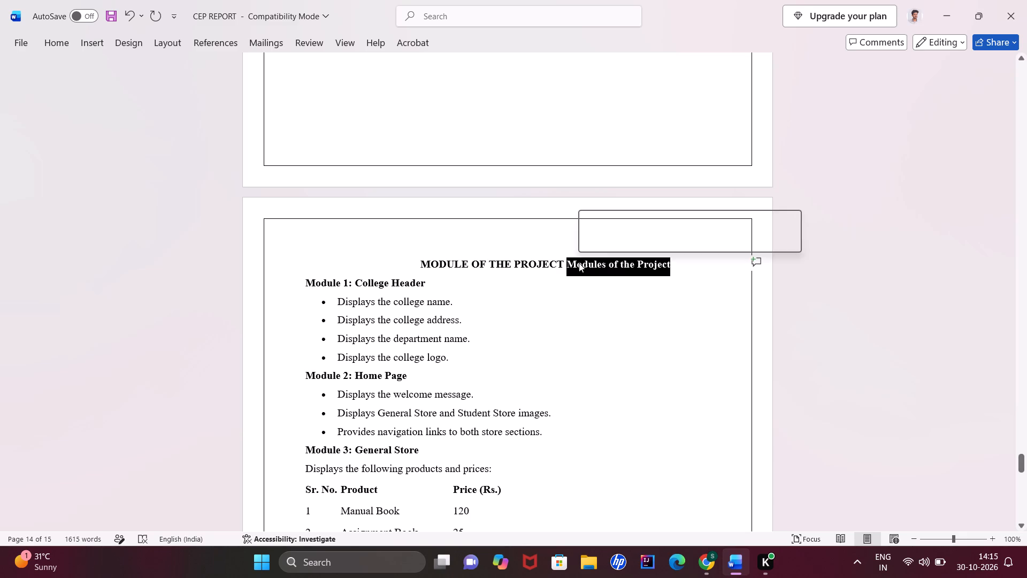
pyautogui.press('BackSpace')
# Set the MODULE OF THE PROJECT heading's font size to 14.
pyautogui.moveTo(579, 263); pyautogui.dragTo(401, 267)
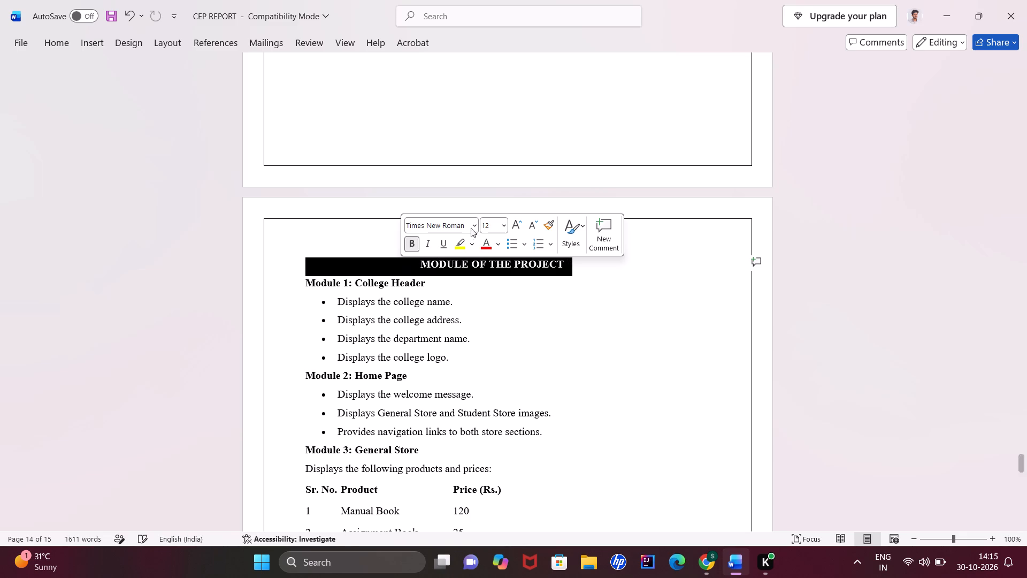
pyautogui.click(504, 227)
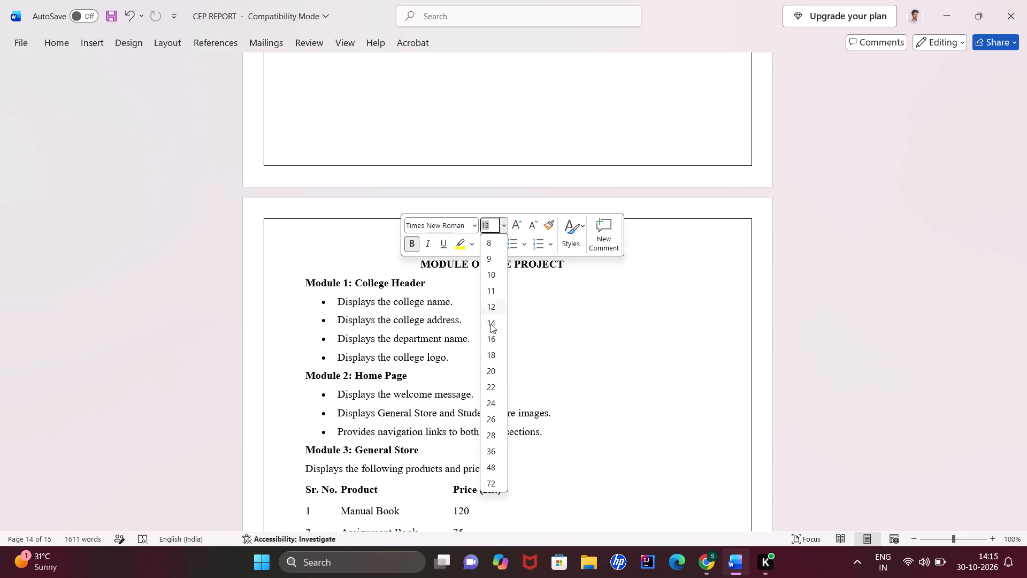
pyautogui.click(489, 327)
pyautogui.click(346, 320)
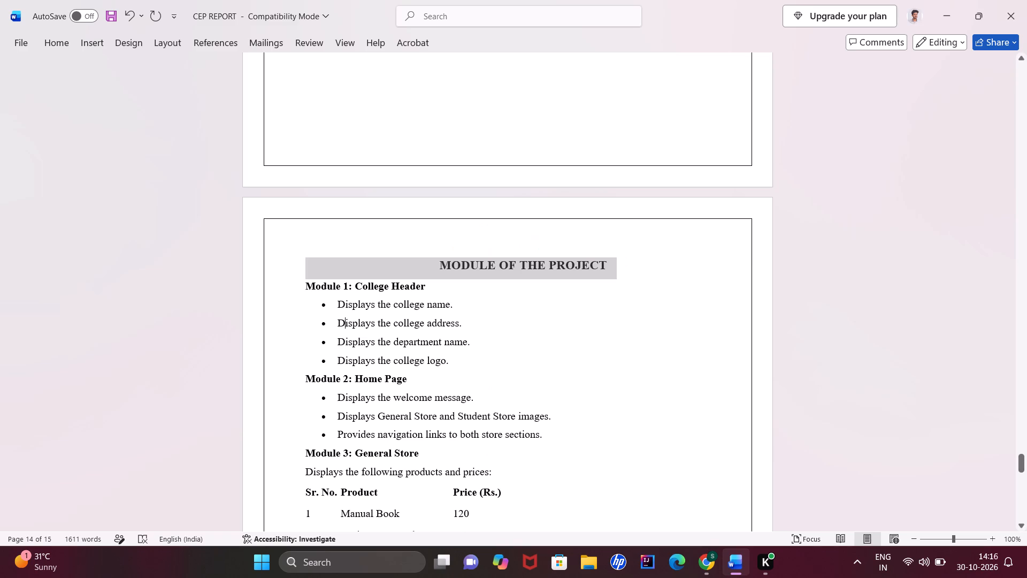
pyautogui.click(457, 361)
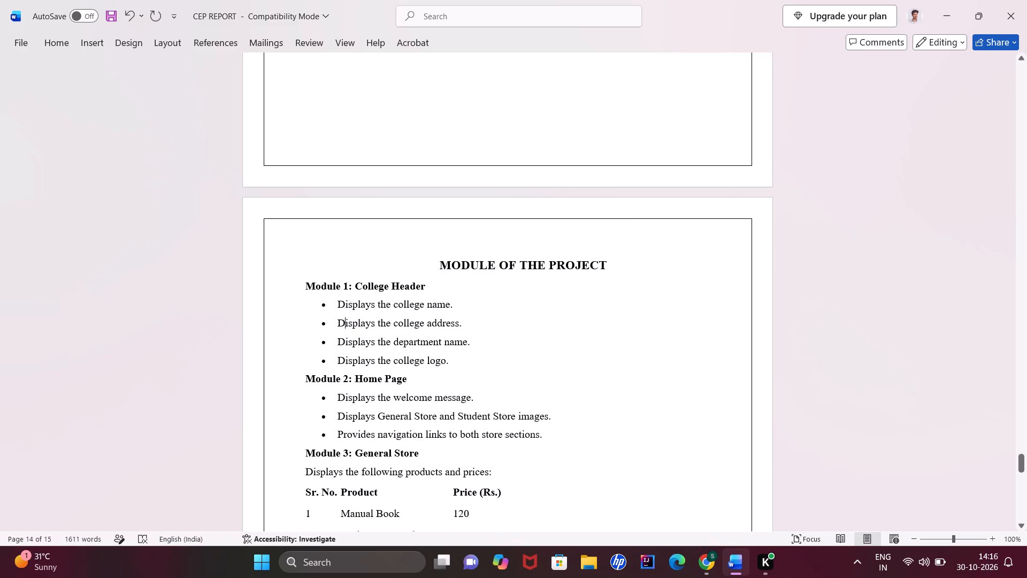
# Add a blank, unbulleted line below the MODULE OF THE PROJECT heading and after the Module 1 and Module 2 lists.
pyautogui.click(634, 268)
pyautogui.press('Return')
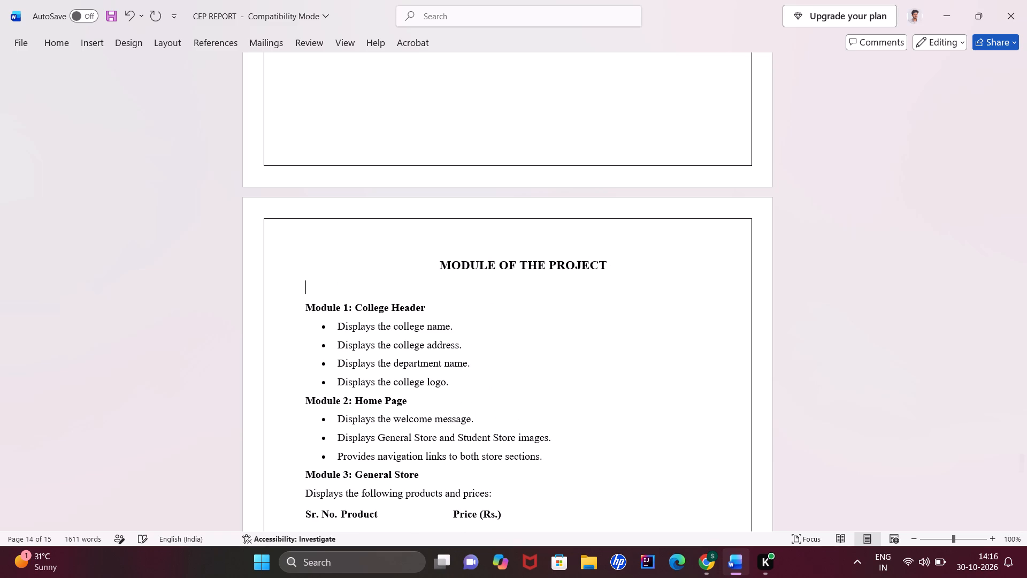
pyautogui.click(475, 389)
pyautogui.press('Return')
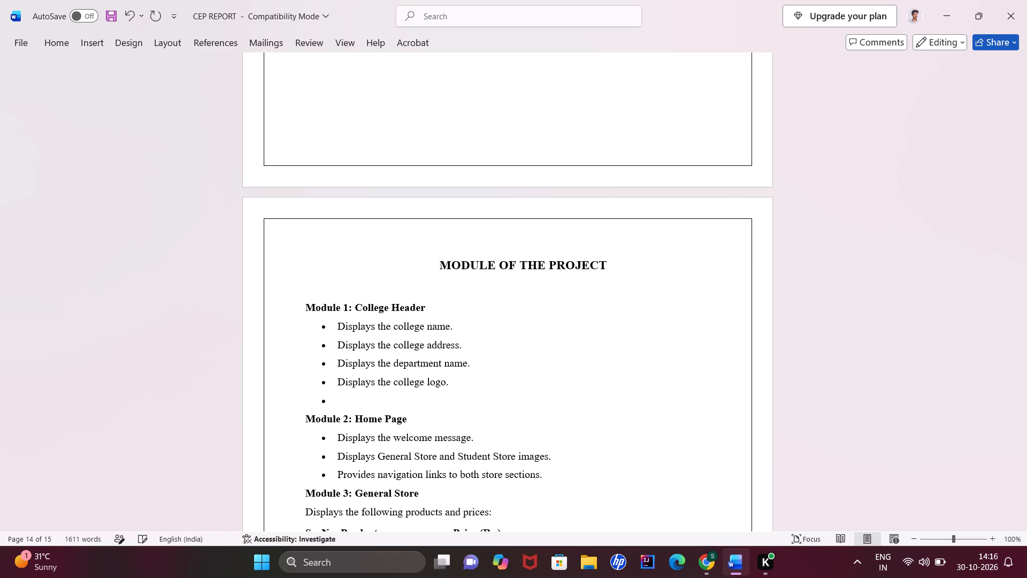
pyautogui.scroll(-2, 475, 389)
pyautogui.click(551, 320)
pyautogui.press('Return')
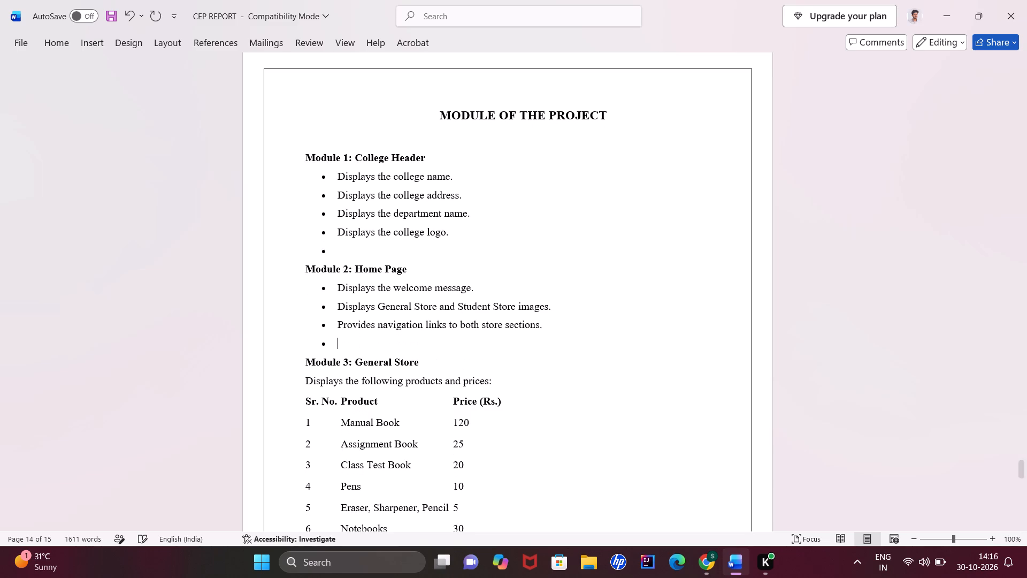
pyautogui.scroll(-1, 551, 320)
pyautogui.press('BackSpace')
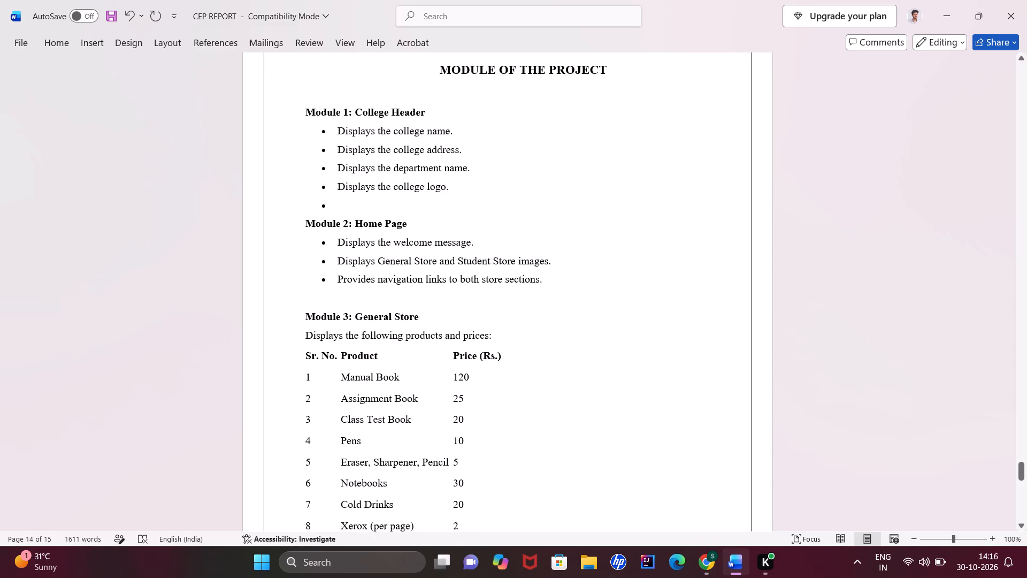
pyautogui.click(358, 201)
pyautogui.press('BackSpace')
# Adjust the boundary between the Product and Price columns in the Module 3 General Store table.
pyautogui.scroll(-2, 358, 201)
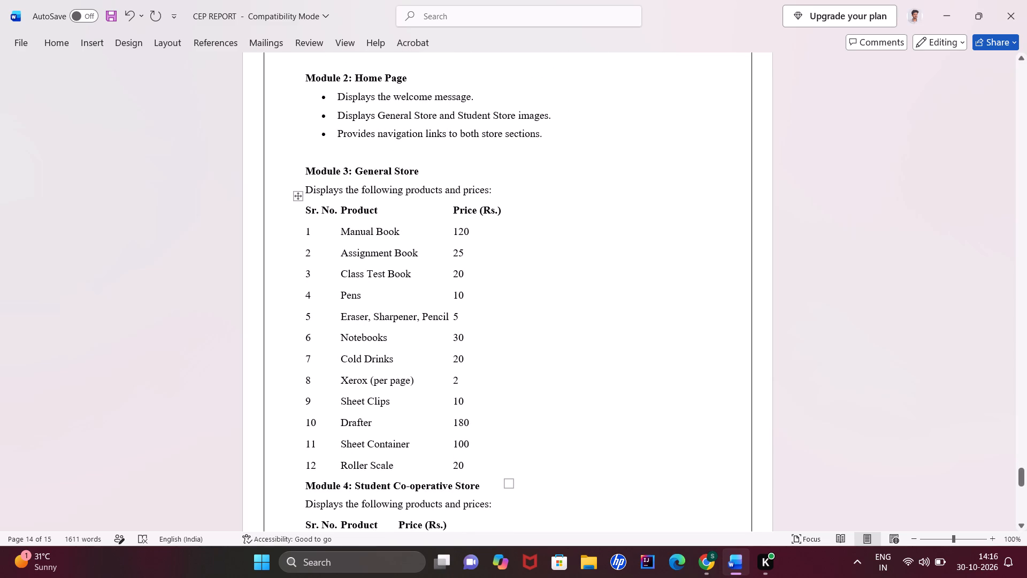
pyautogui.moveTo(451, 210); pyautogui.dragTo(459, 211)
pyautogui.moveTo(459, 211); pyautogui.dragTo(553, 205)
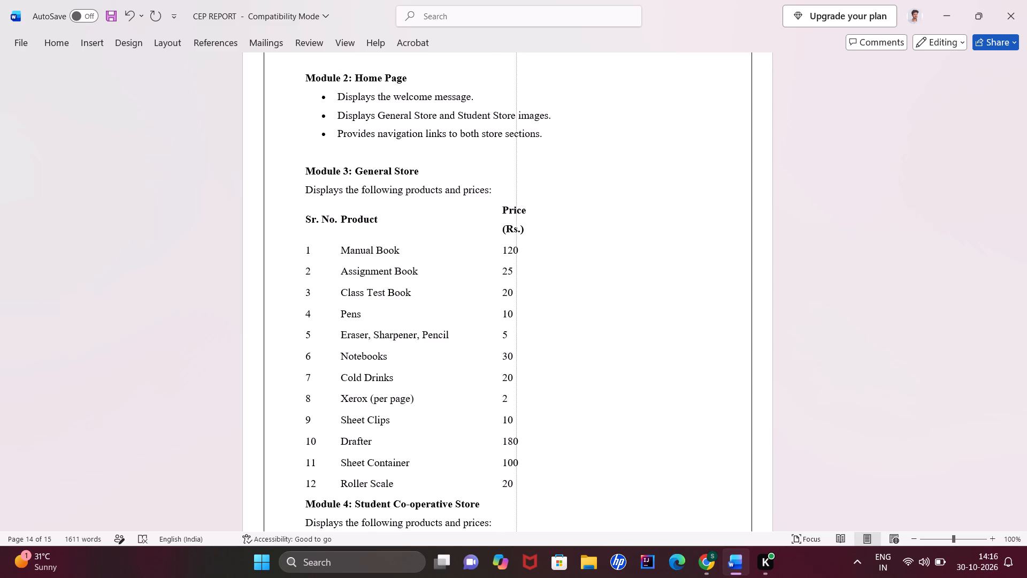
pyautogui.moveTo(553, 205); pyautogui.dragTo(470, 220)
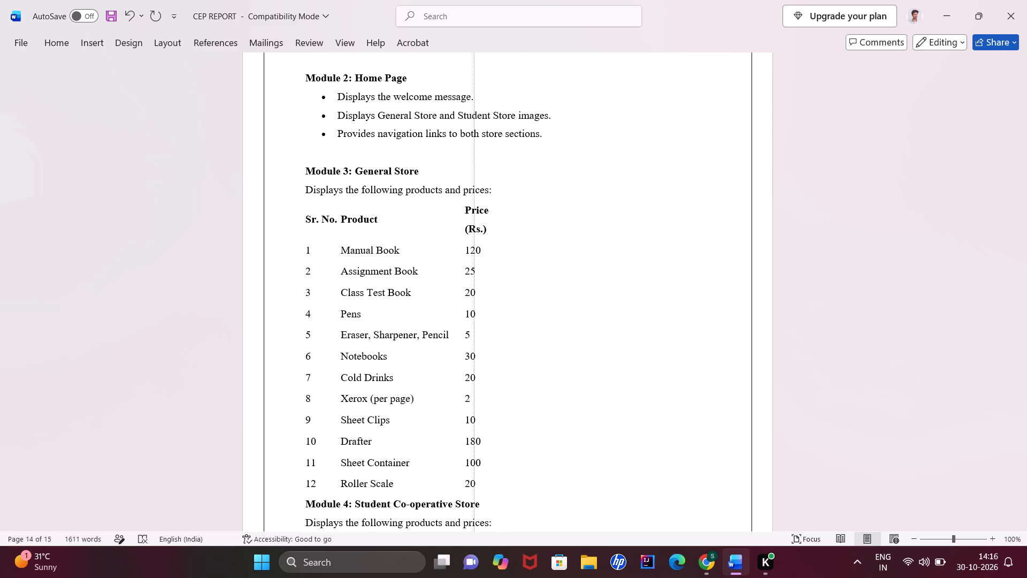
pyautogui.moveTo(470, 220); pyautogui.dragTo(453, 223)
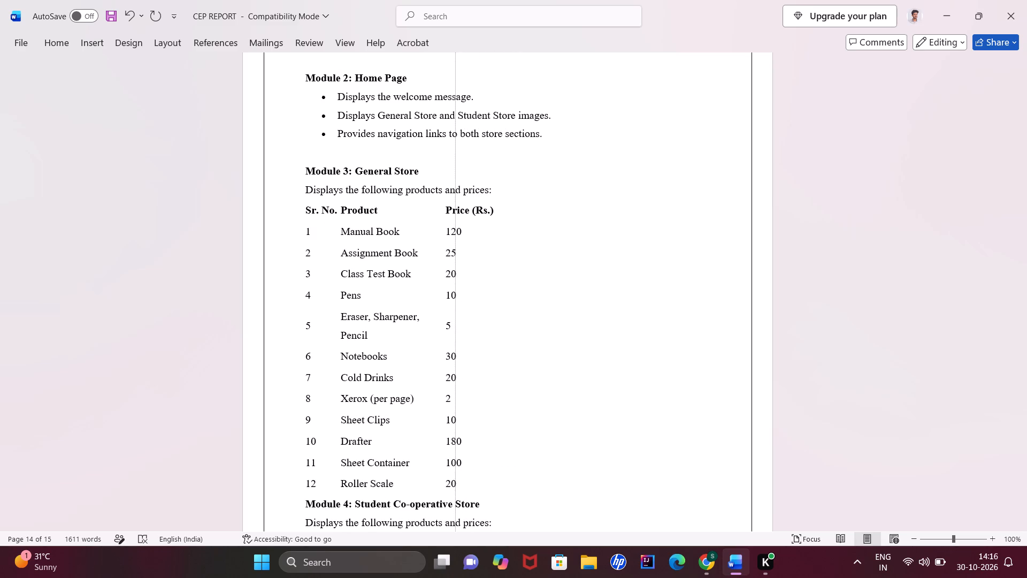
pyautogui.moveTo(453, 223); pyautogui.dragTo(461, 224)
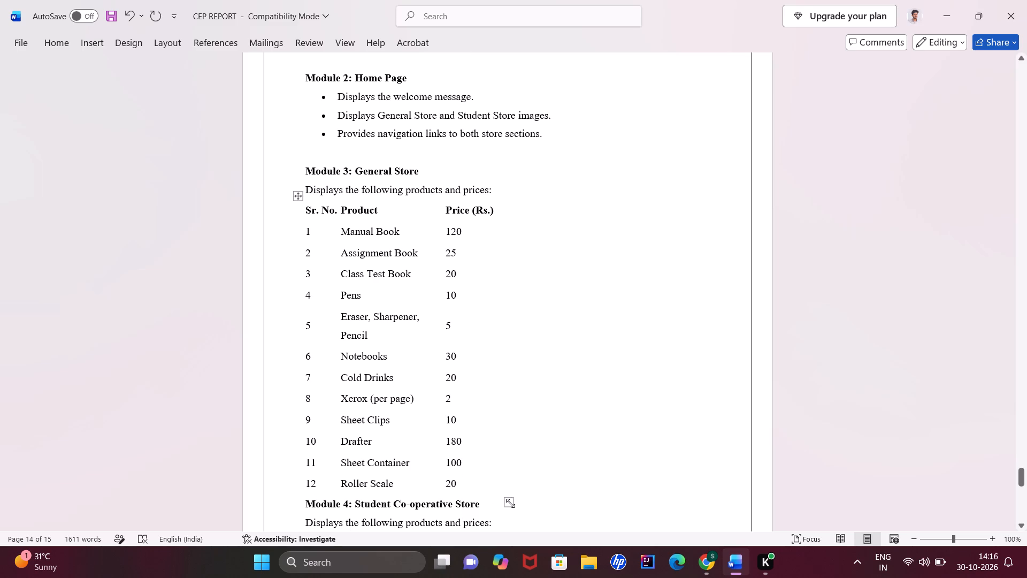
# Enlarge the Module 3 General Store table proportionally so it spans most of the text width.
pyautogui.moveTo(510, 503); pyautogui.dragTo(614, 517)
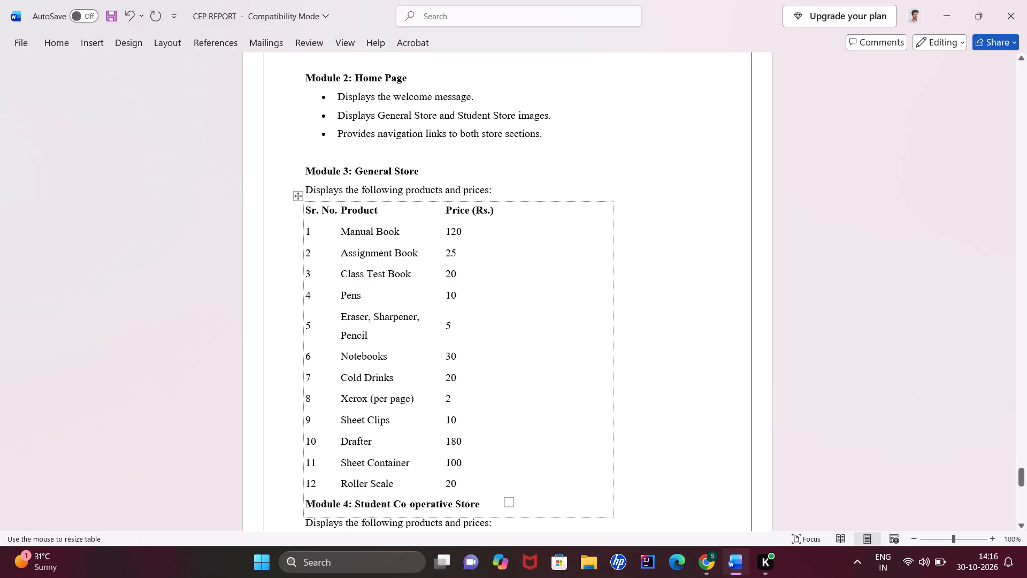
pyautogui.moveTo(614, 517); pyautogui.dragTo(629, 513)
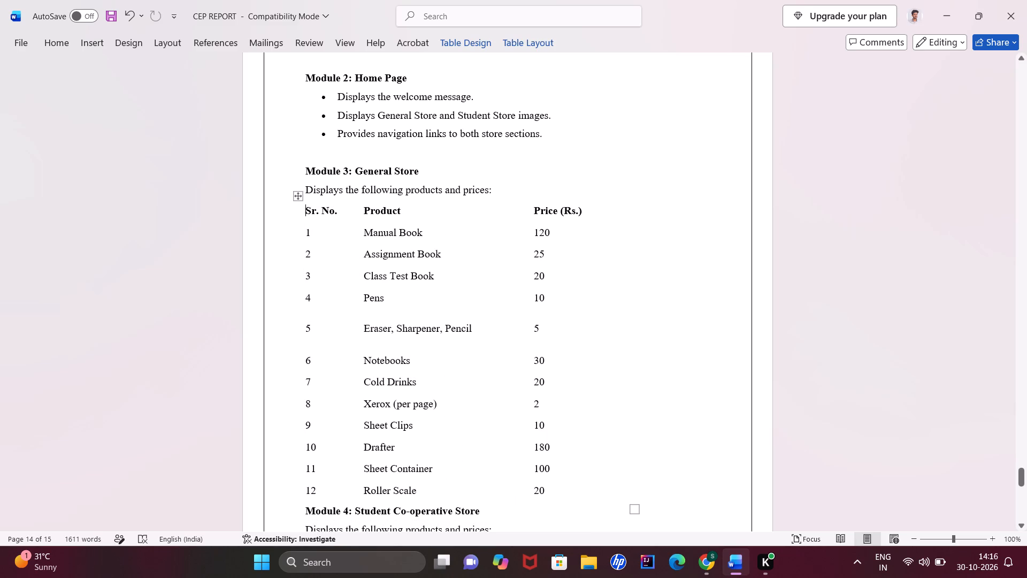
pyautogui.moveTo(635, 508); pyautogui.dragTo(673, 519)
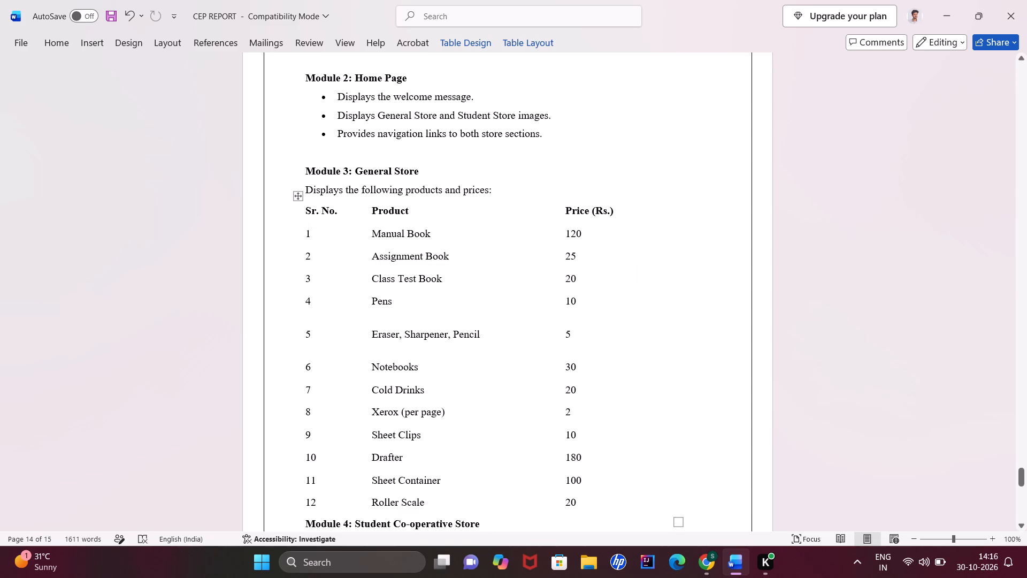
# Try several table styles on the whole General Store table and apply the plain grid with thin light-grey borders and no shading.
pyautogui.moveTo(304, 208); pyautogui.dragTo(564, 363)
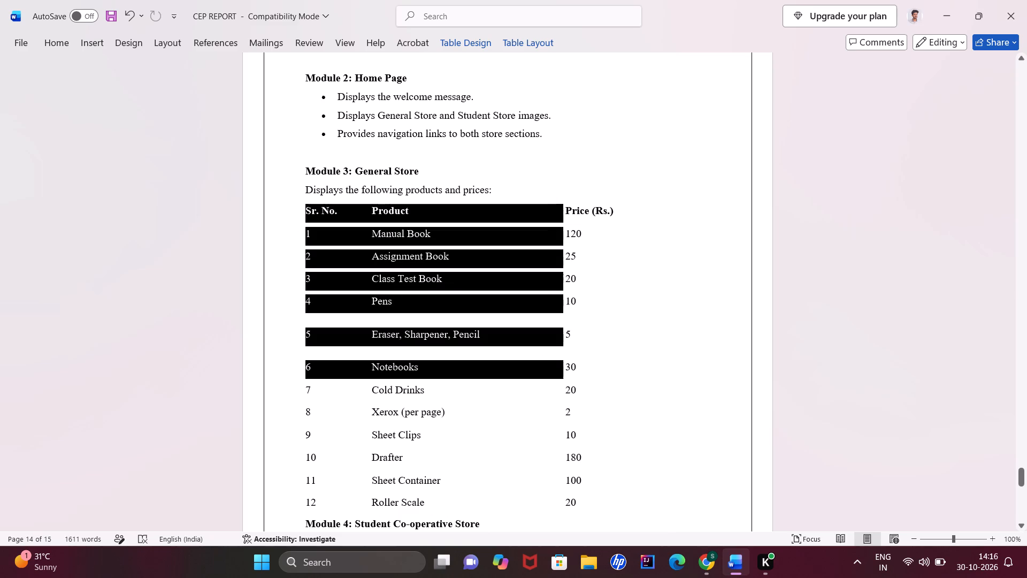
pyautogui.moveTo(564, 363); pyautogui.dragTo(634, 485)
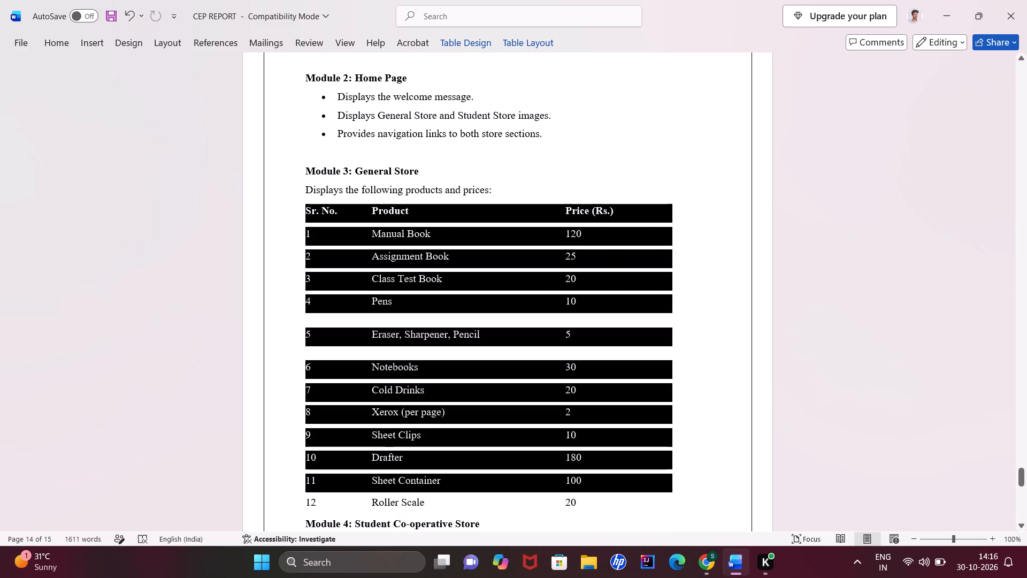
pyautogui.moveTo(634, 485); pyautogui.dragTo(673, 524)
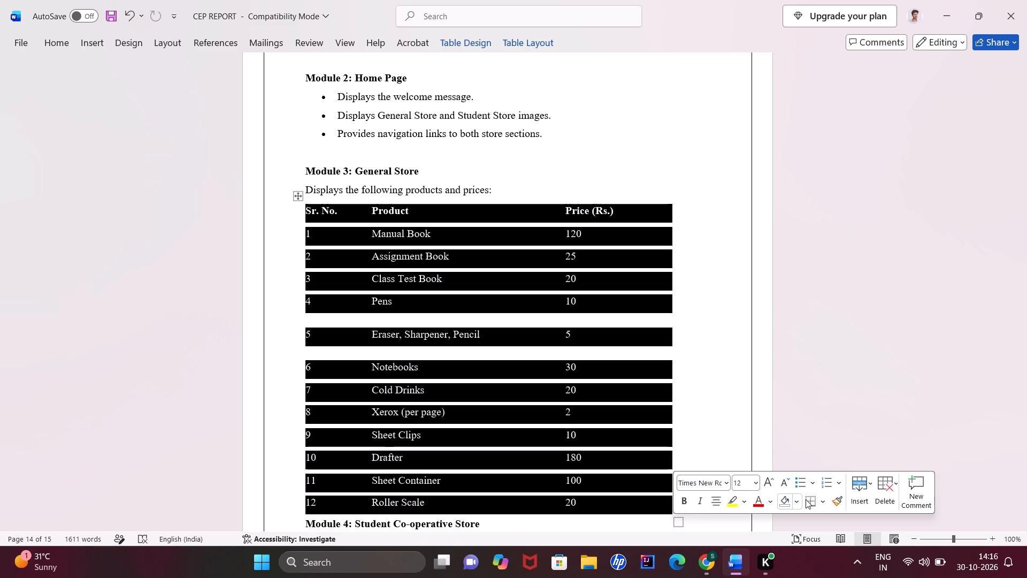
pyautogui.click(823, 501)
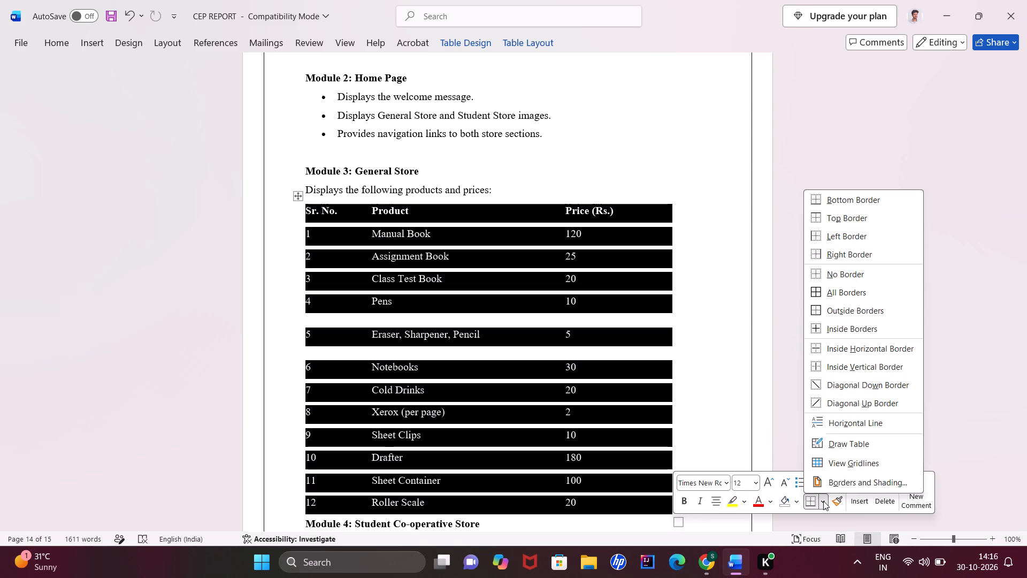
pyautogui.click(823, 501)
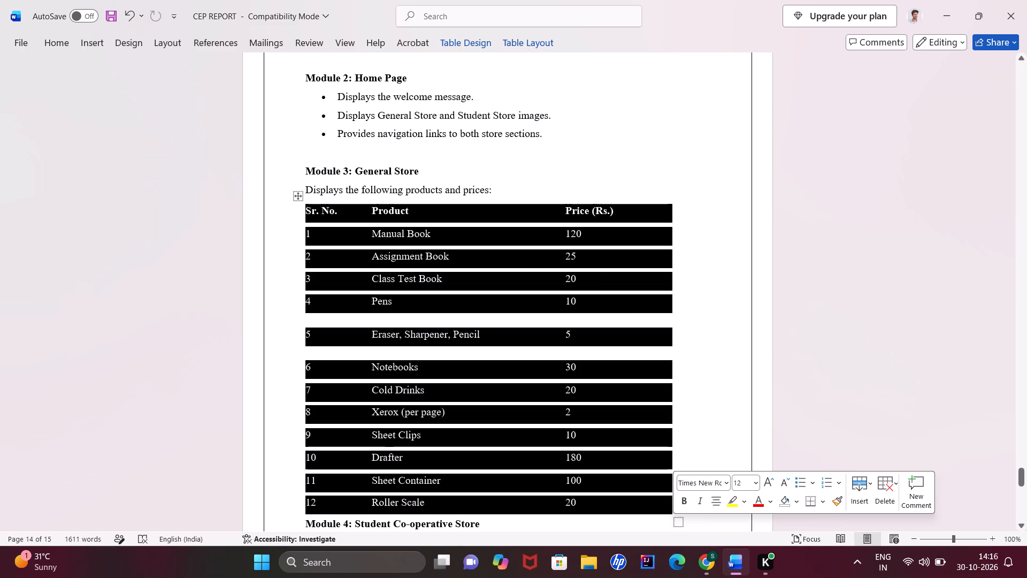
pyautogui.click(94, 44)
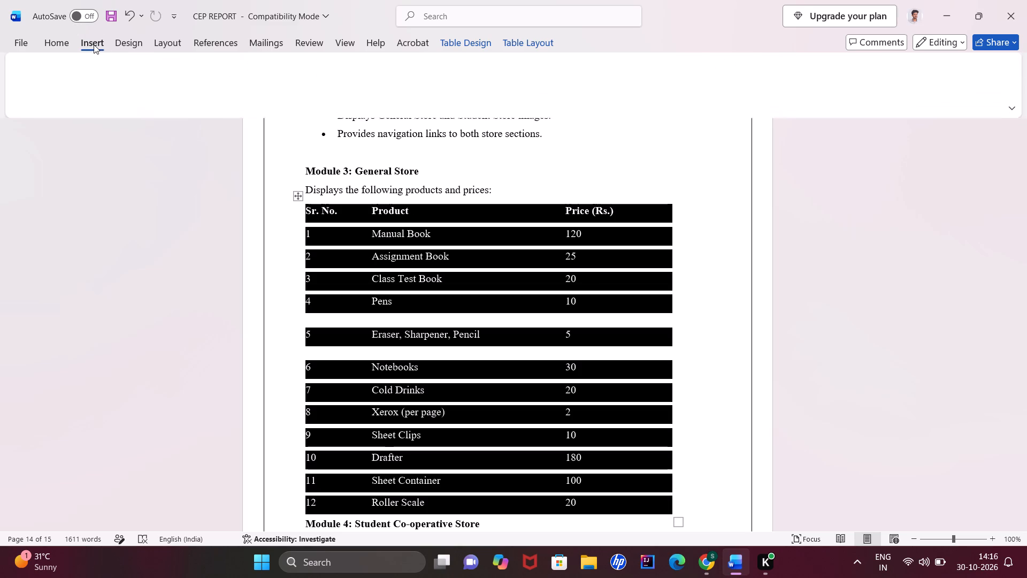
pyautogui.click(441, 39)
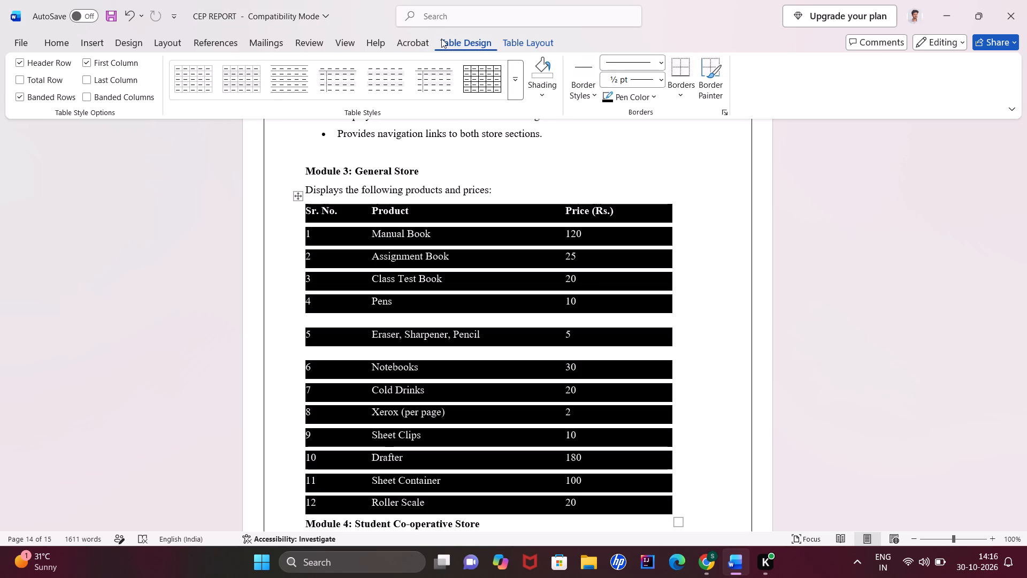
pyautogui.click(185, 82)
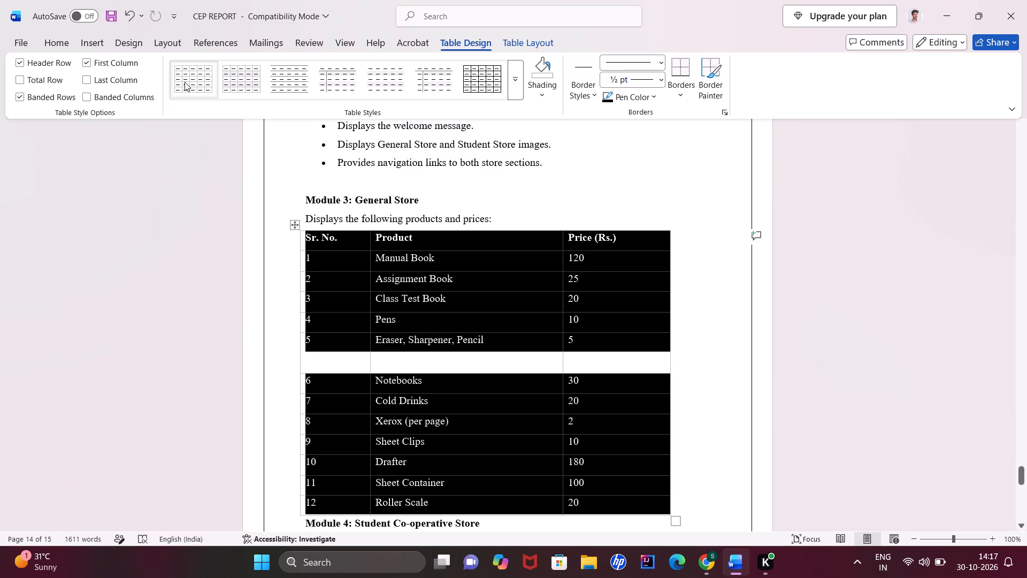
pyautogui.click(257, 81)
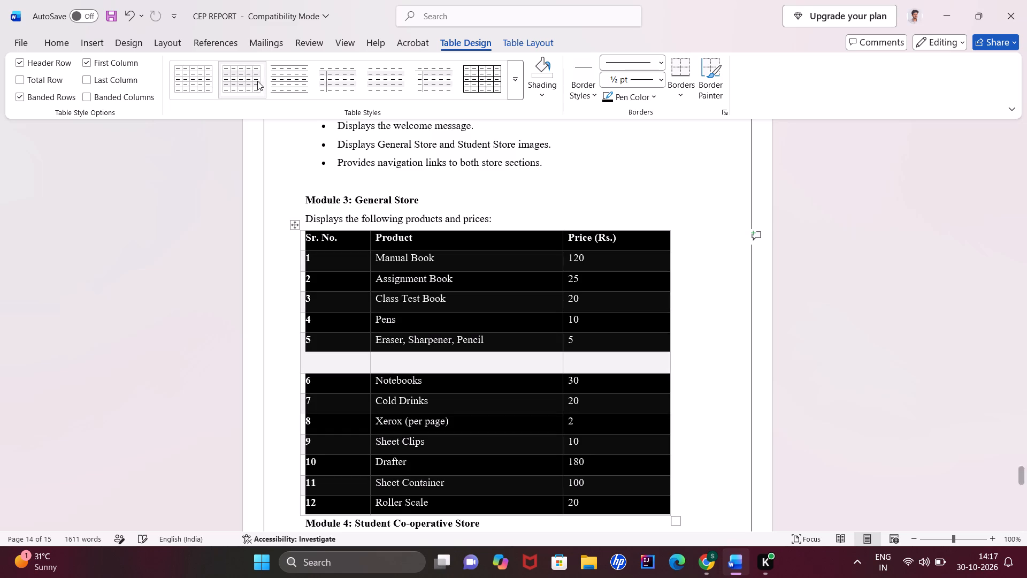
pyautogui.click(302, 87)
pyautogui.click(353, 82)
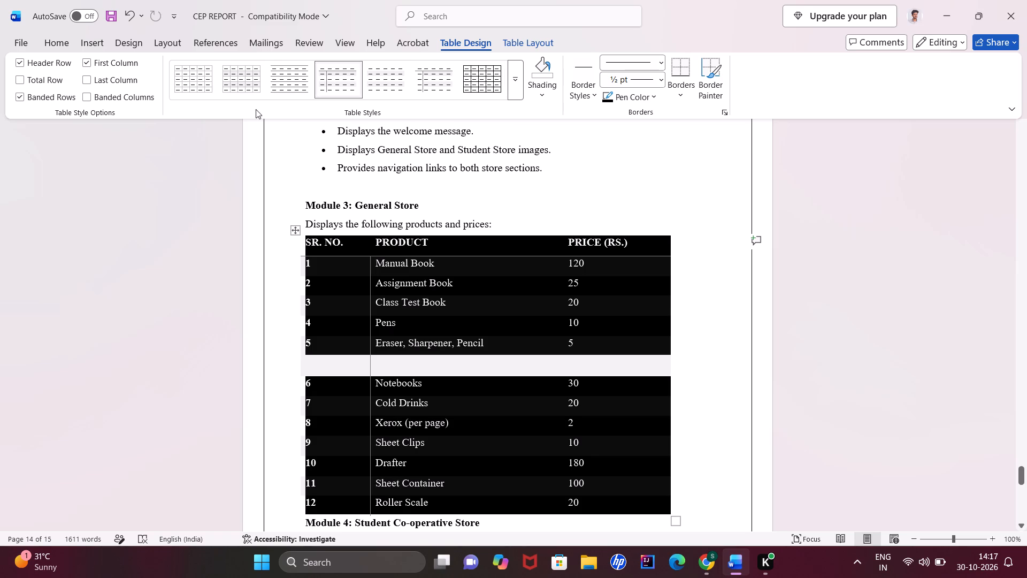
pyautogui.click(191, 68)
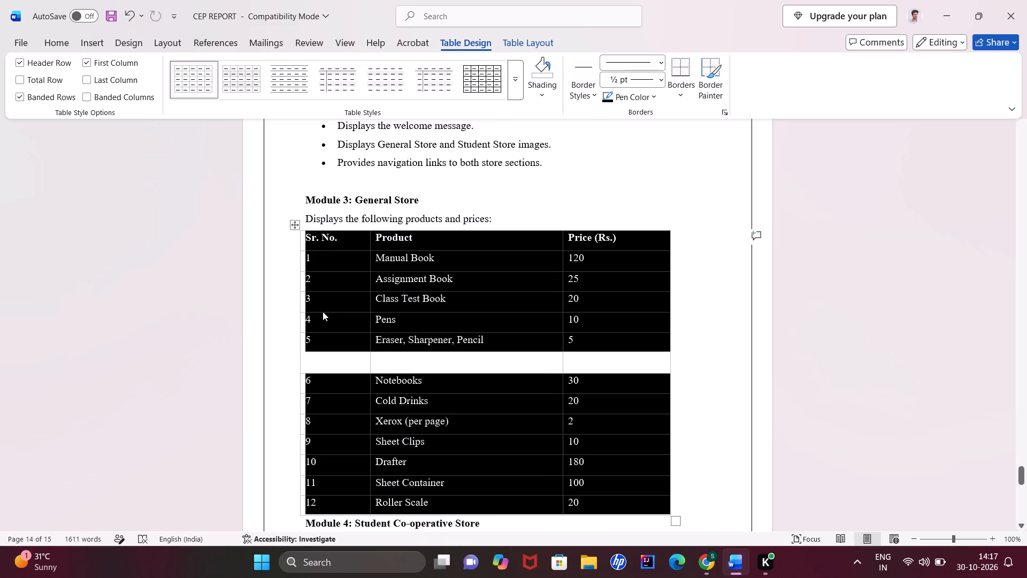
# Reduce the height of row 5 (Eraser, Sharpener, Pencil) in the General Store table to nearly match the other rows.
pyautogui.click(323, 311)
pyautogui.click(324, 349)
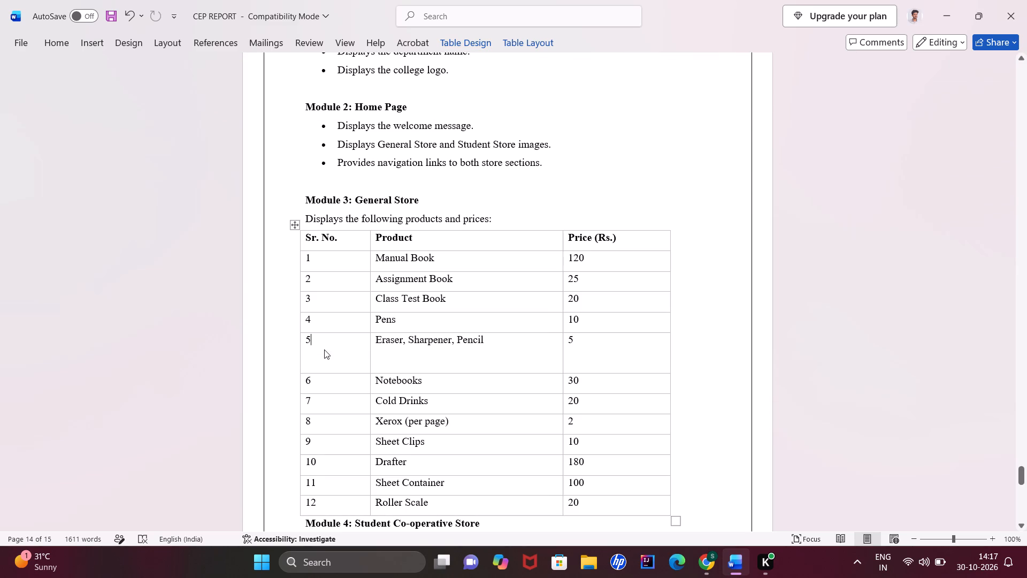
pyautogui.click(321, 364)
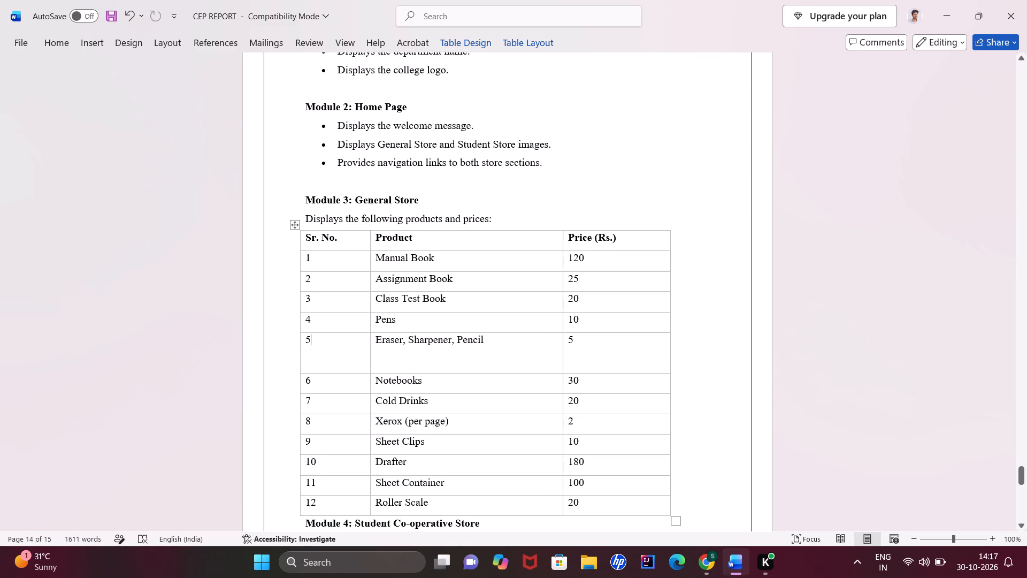
pyautogui.click(321, 364)
pyautogui.press('Down')
pyautogui.press('Up')
pyautogui.moveTo(340, 373); pyautogui.dragTo(340, 359)
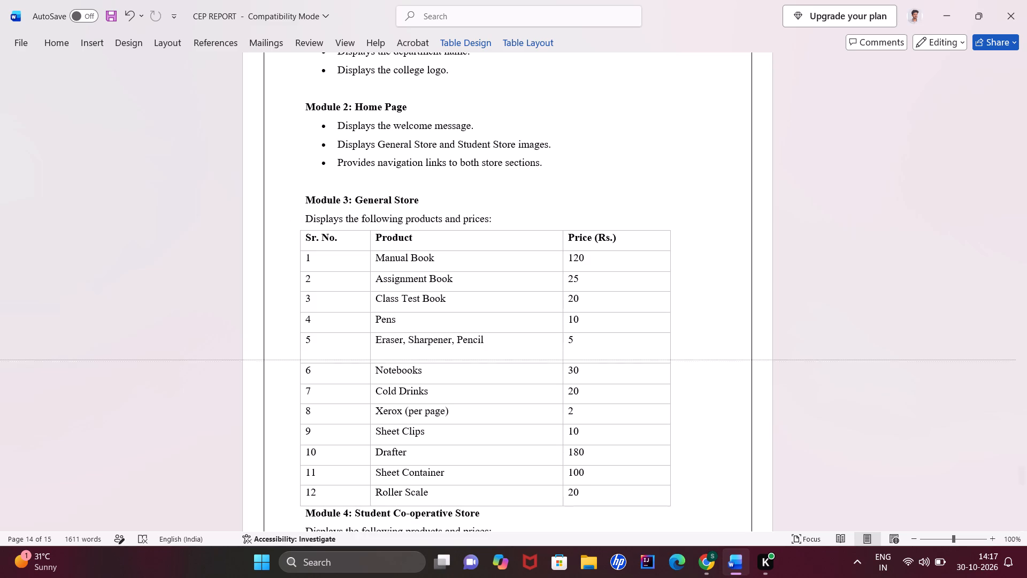
pyautogui.moveTo(340, 359); pyautogui.dragTo(343, 356)
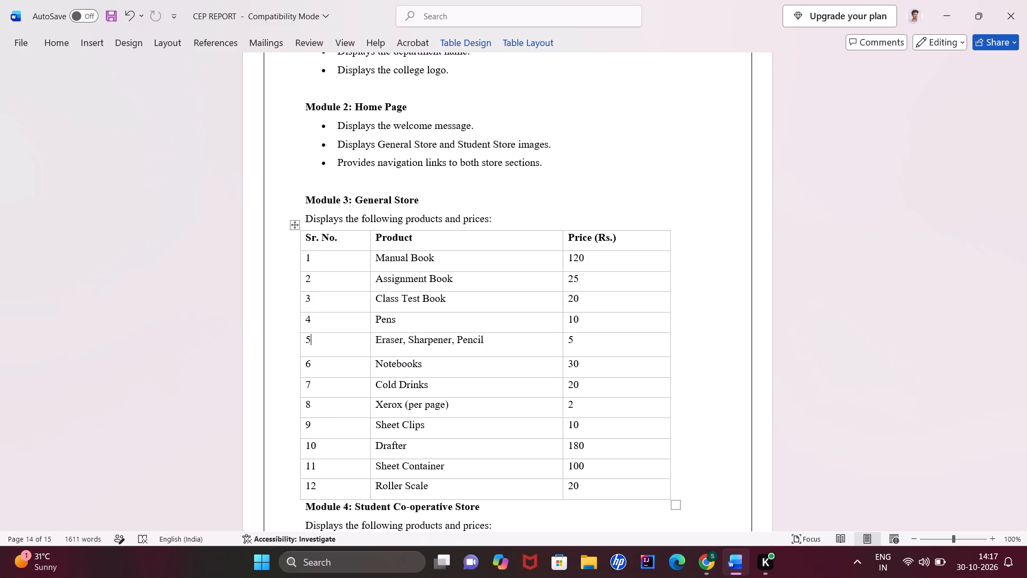
pyautogui.click(591, 222)
# Insert seven blank lines before the "Module 4: Student Co-operative Store" heading to push it onto the following page.
pyautogui.scroll(-1, 591, 222)
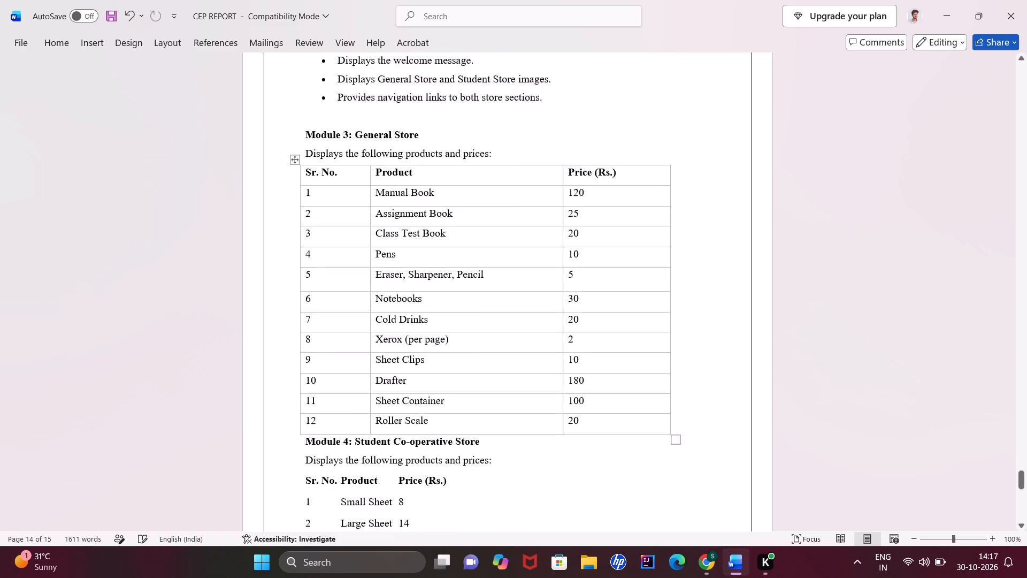
pyautogui.scroll(-2, 591, 222)
pyautogui.click(305, 248)
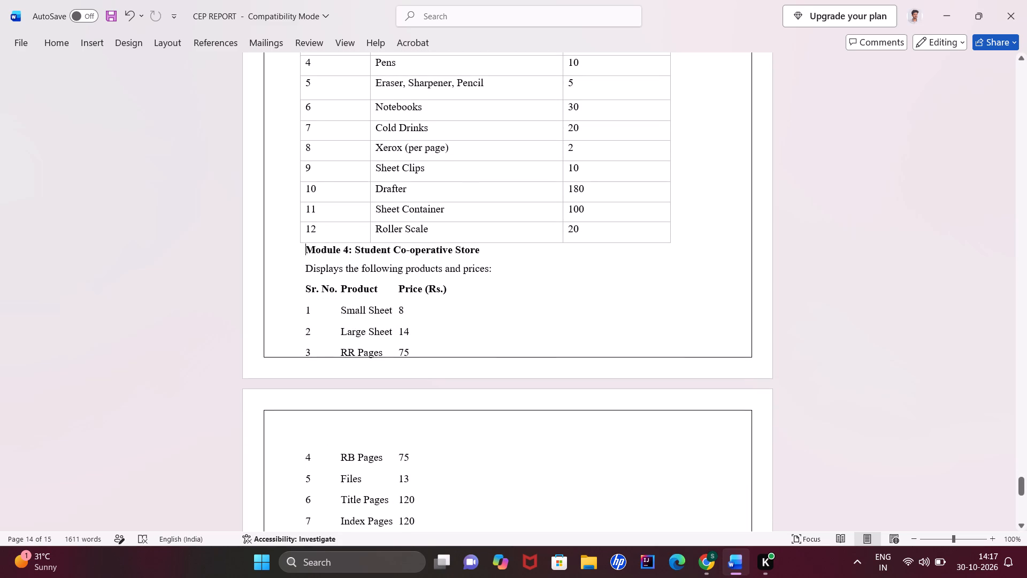
pyautogui.press('Return')
pyautogui.press('Return')
pyautogui.press('Return')
pyautogui.press('Return')
pyautogui.press('Return')
pyautogui.press('Return')
pyautogui.press('Return')
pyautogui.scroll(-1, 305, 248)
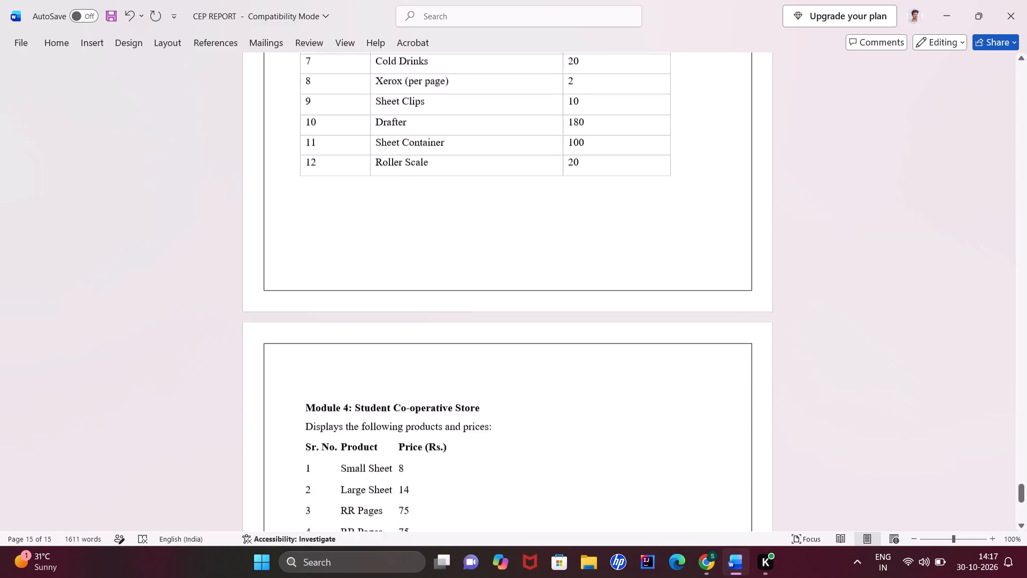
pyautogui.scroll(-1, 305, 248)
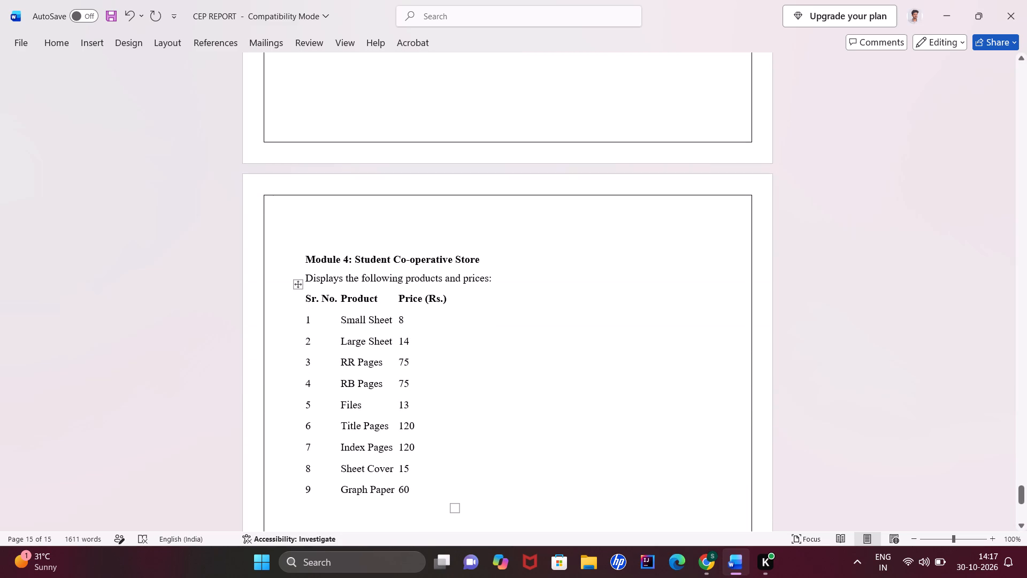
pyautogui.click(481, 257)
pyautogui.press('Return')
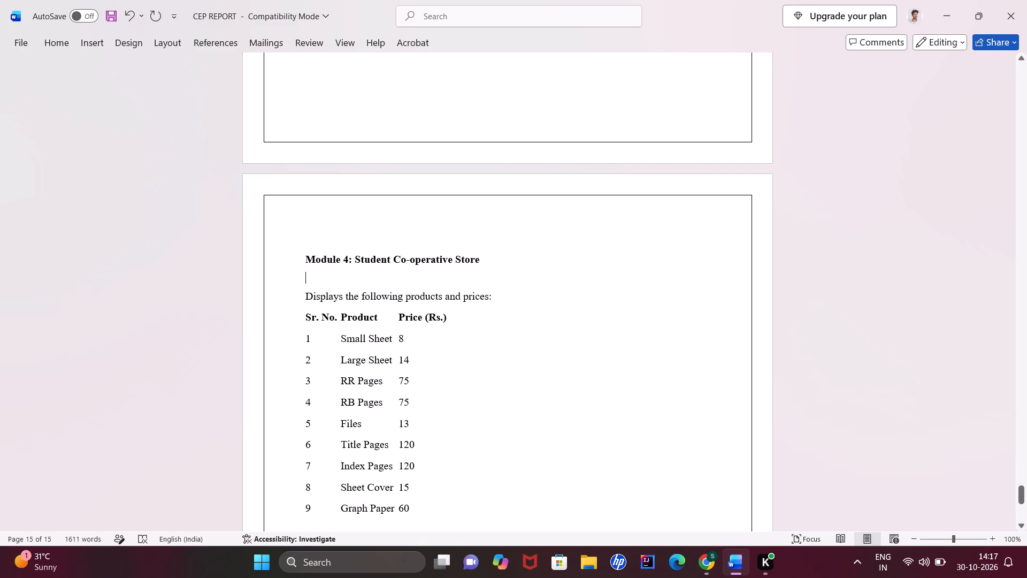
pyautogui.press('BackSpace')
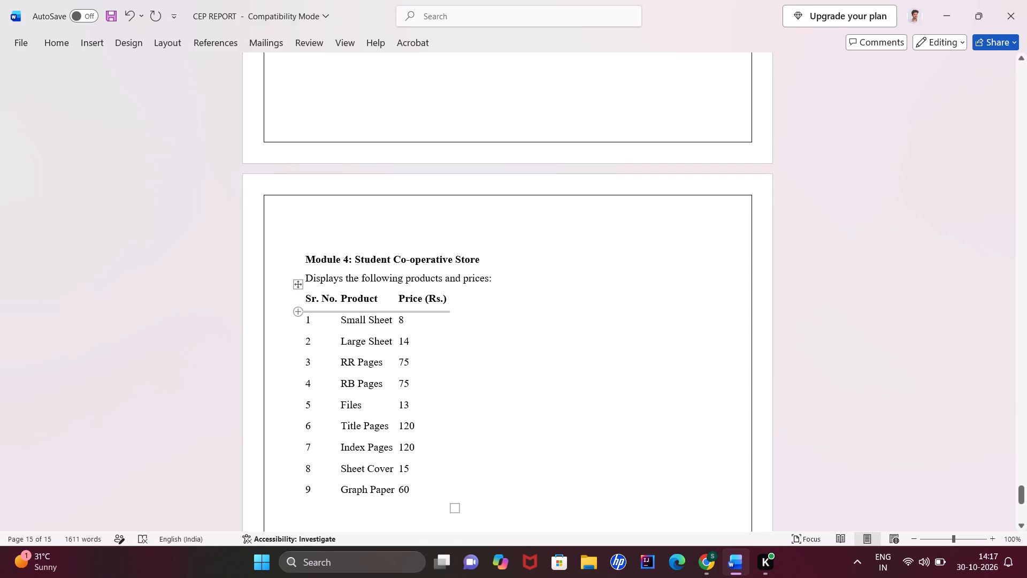
# Enlarge the Module 4 Student Co-operative Store table in width and height to nearly fill the text width.
pyautogui.scroll(-2, 388, 424)
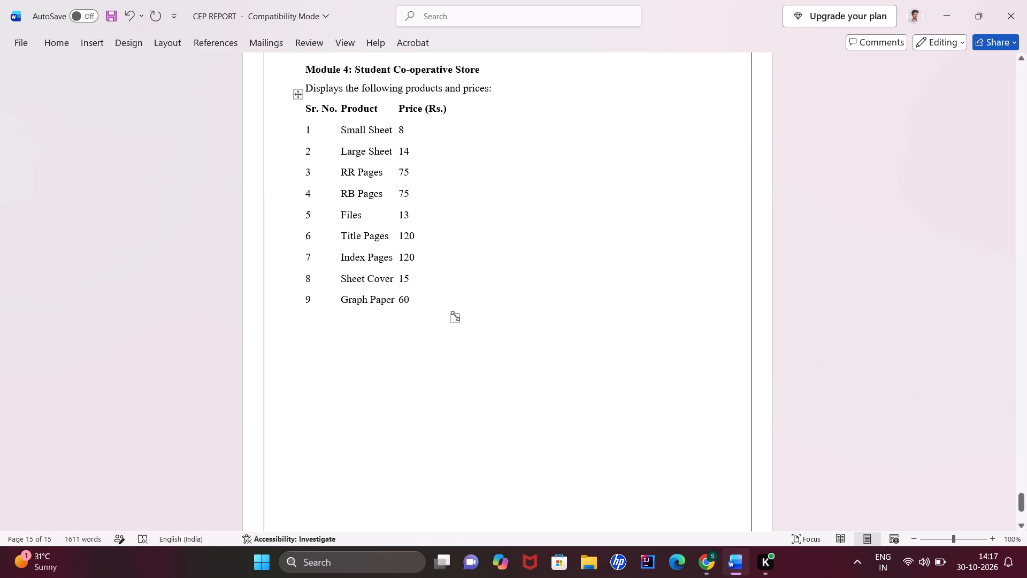
pyautogui.moveTo(455, 316); pyautogui.dragTo(643, 442)
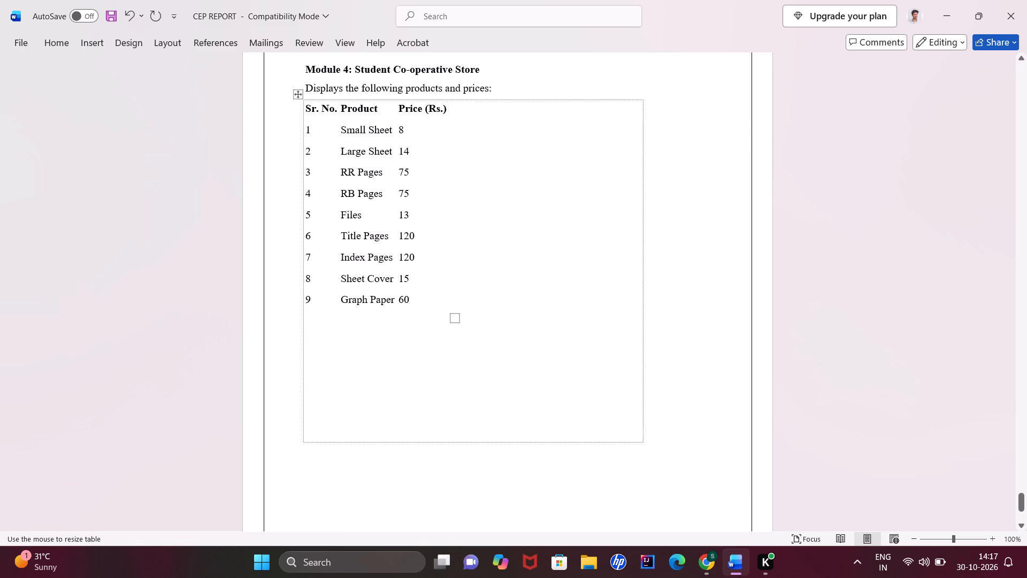
pyautogui.moveTo(643, 442); pyautogui.dragTo(684, 413)
pyautogui.scroll(2, 591, 369)
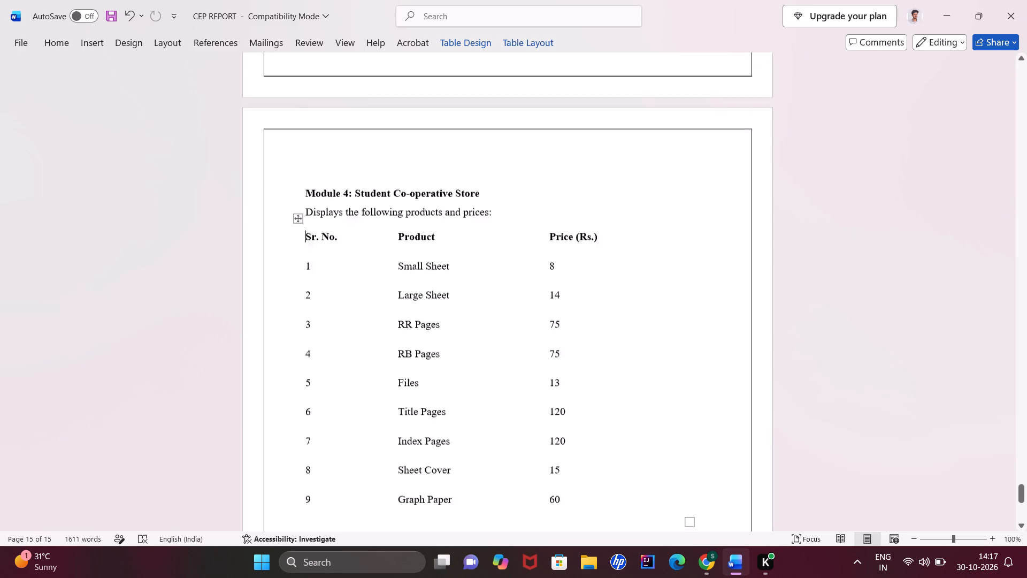
pyautogui.scroll(1, 591, 369)
pyautogui.scroll(-2, 591, 369)
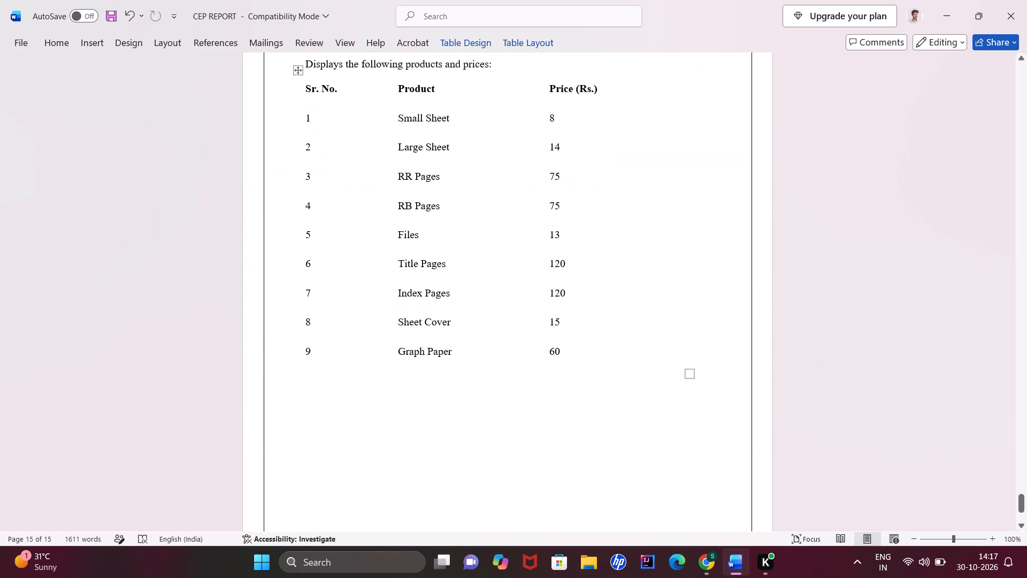
pyautogui.moveTo(691, 371); pyautogui.dragTo(715, 388)
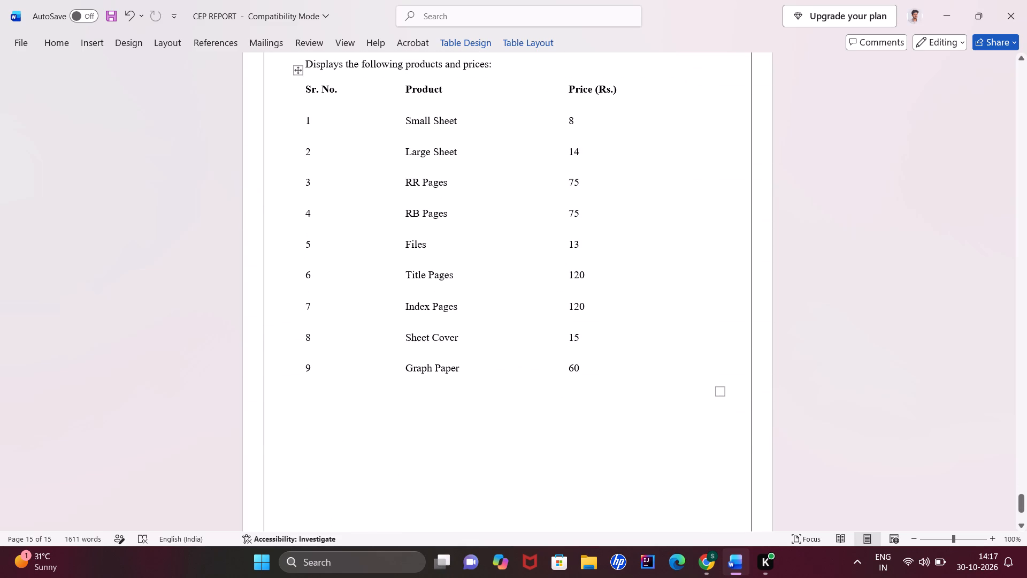
# Apply the plain light-grey grid table style without shading to the whole Student Co-operative Store table.
pyautogui.moveTo(304, 90); pyautogui.dragTo(551, 188)
pyautogui.moveTo(551, 188); pyautogui.dragTo(604, 357)
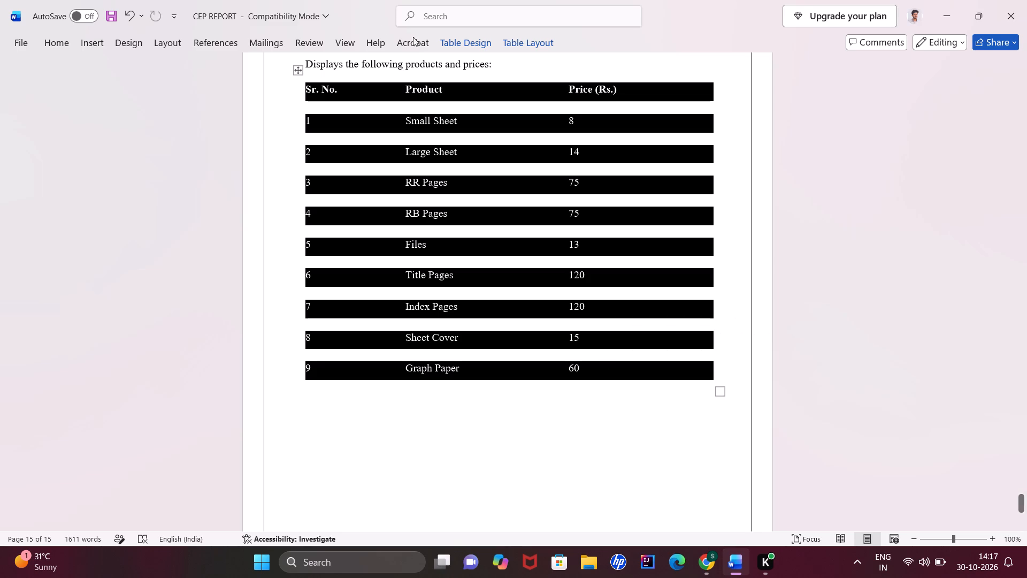
pyautogui.click(459, 43)
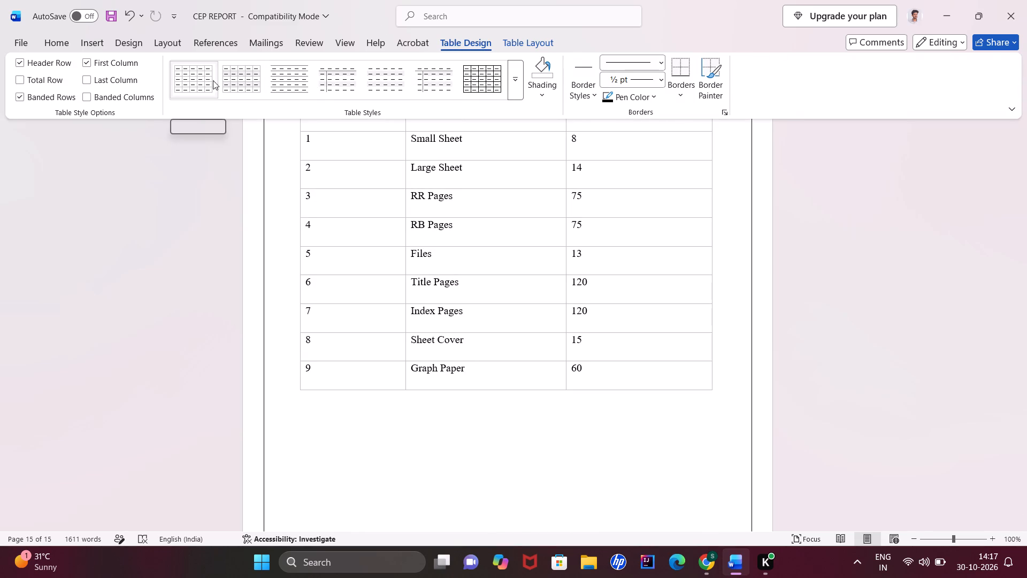
pyautogui.click(181, 87)
pyautogui.click(446, 434)
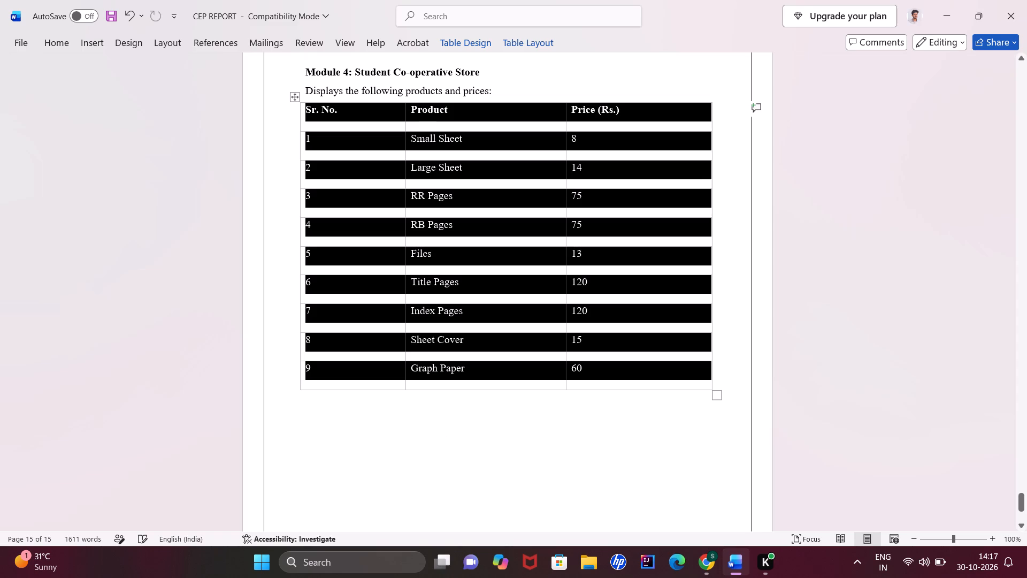
# Switch to Chrome and play AbbyViral's रश्मिरथी EP02 video on YouTube, skipping the advertisement.
pyautogui.click(515, 442)
pyautogui.click(706, 564)
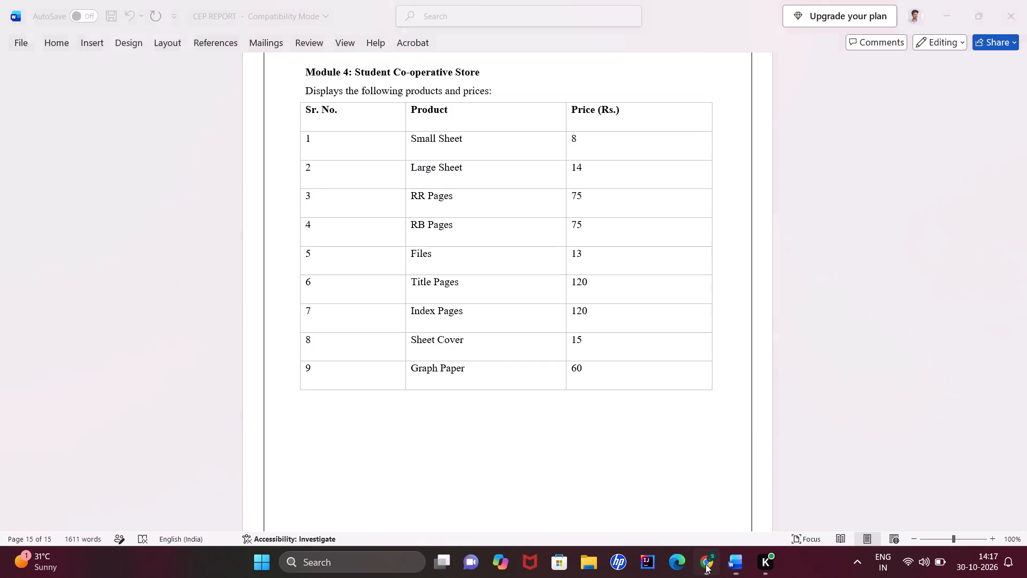
pyautogui.click(266, 16)
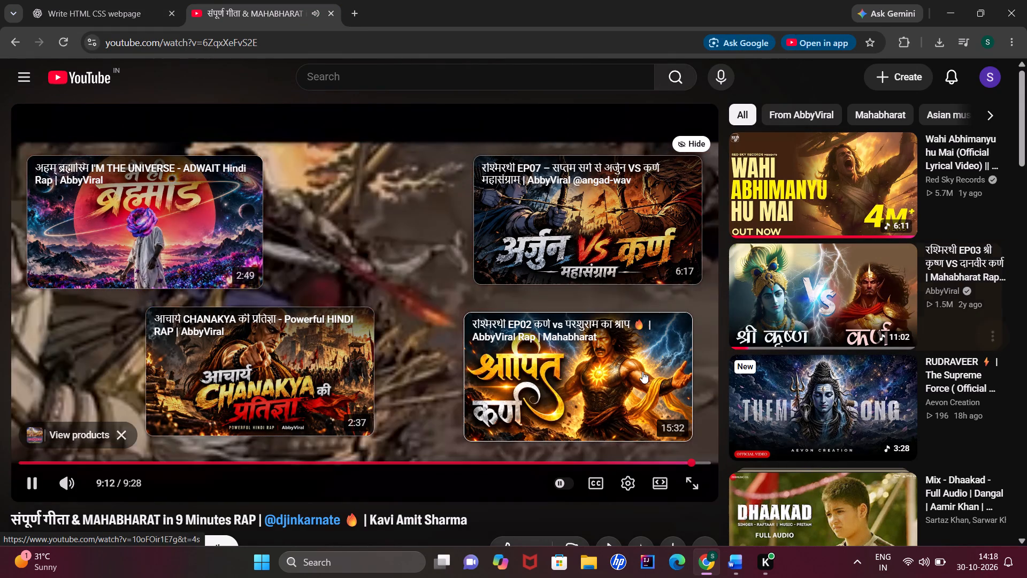
pyautogui.click(643, 366)
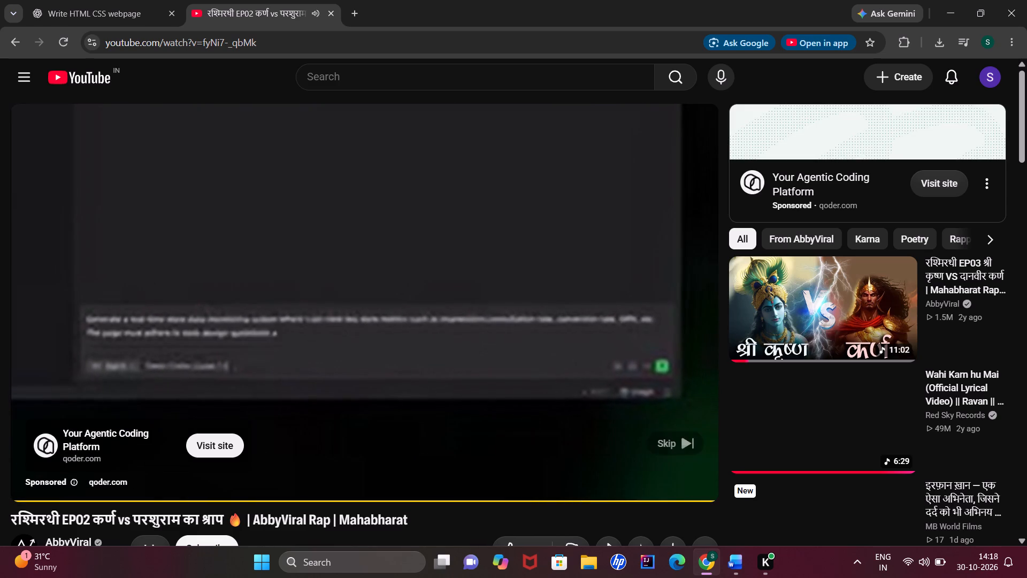
pyautogui.click(672, 435)
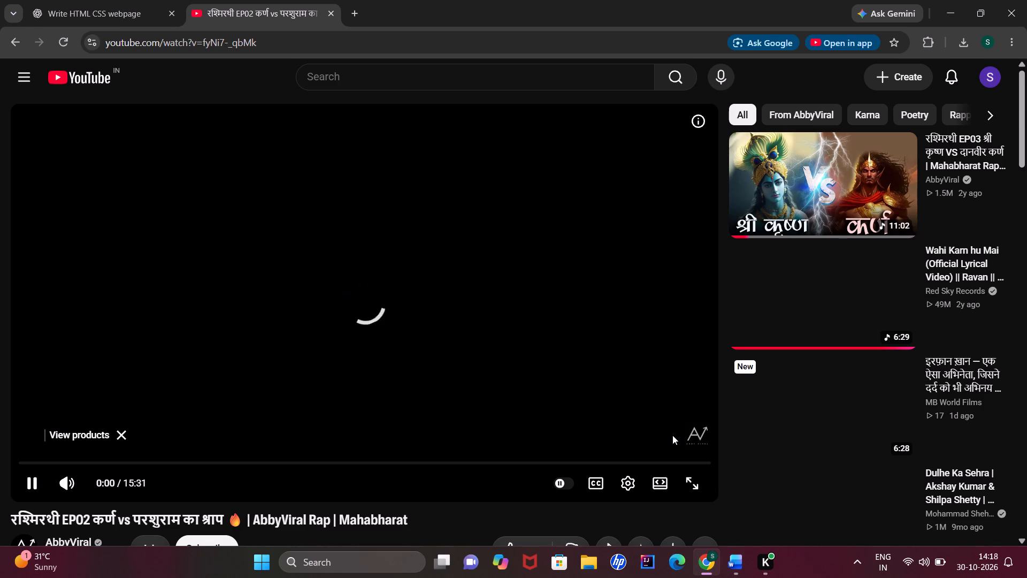
# Switch to Word and add a "Module 4" line below Module 3 in chapter 6 of the index table.
pyautogui.click(730, 573)
pyautogui.scroll(2, 495, 405)
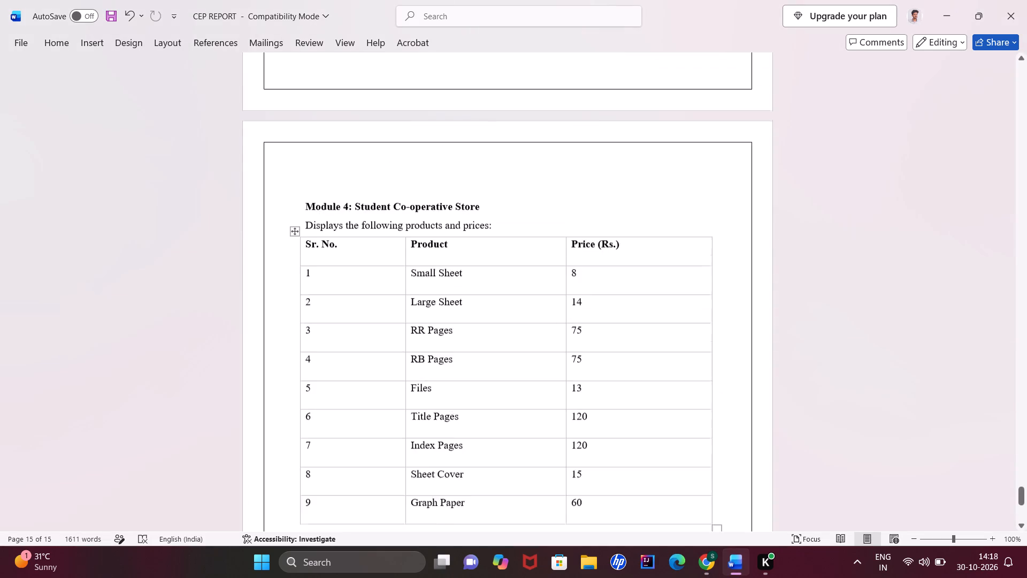
pyautogui.scroll(8, 495, 405)
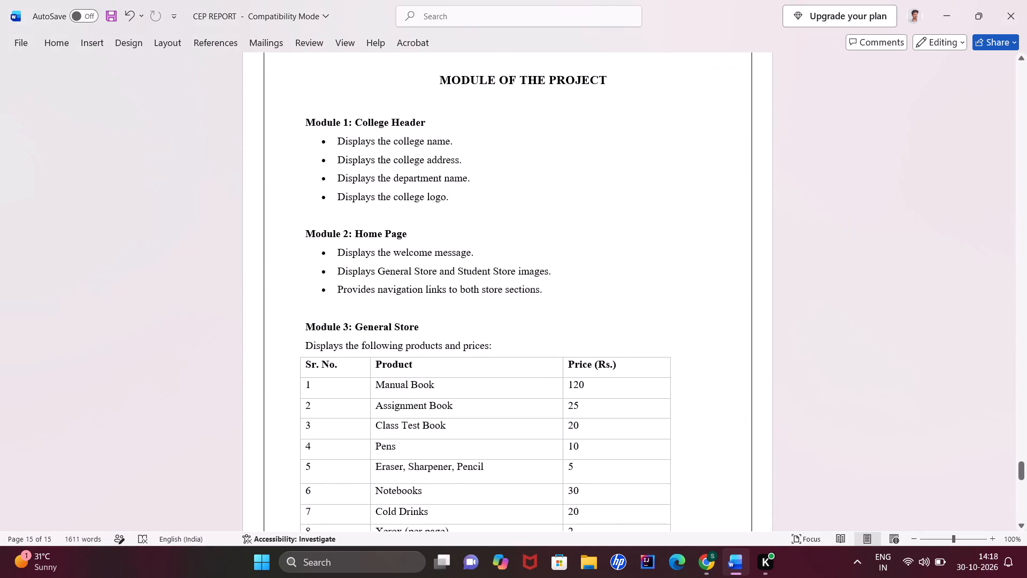
pyautogui.scroll(1, 495, 405)
pyautogui.hscroll(1, 495, 405)
pyautogui.scroll(16, 495, 405)
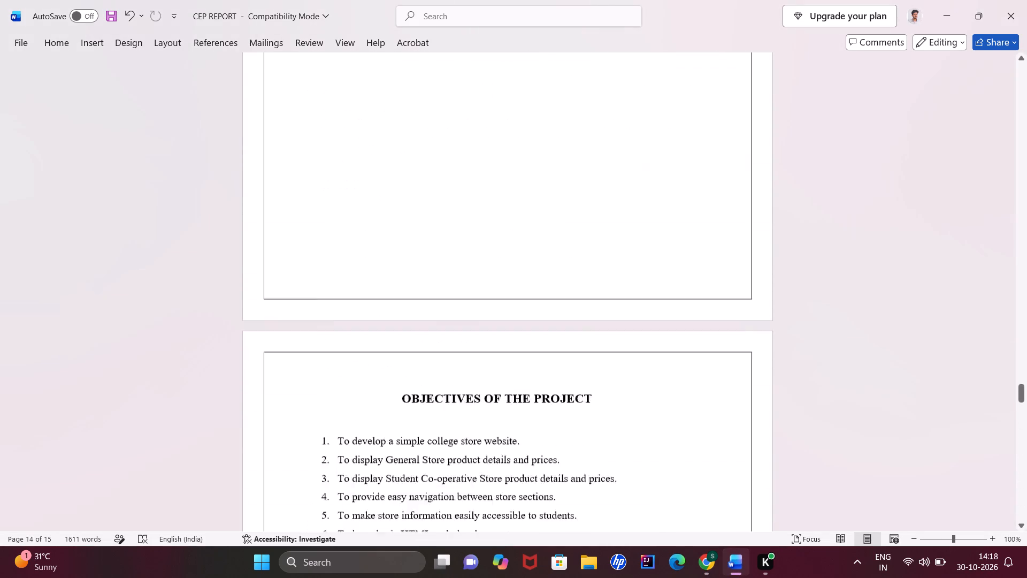
pyautogui.scroll(14, 495, 405)
pyautogui.scroll(-2, 495, 405)
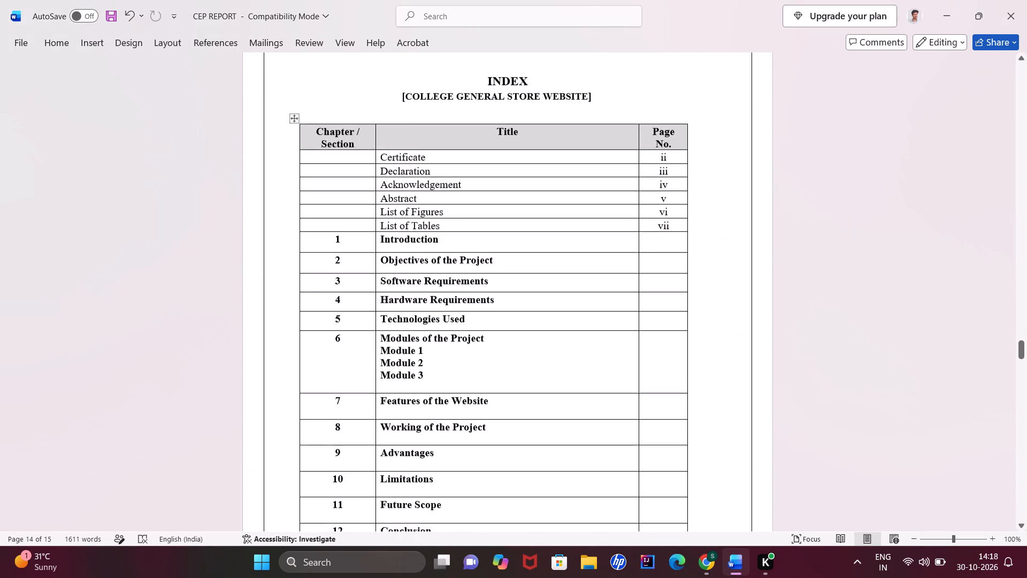
pyautogui.click(451, 379)
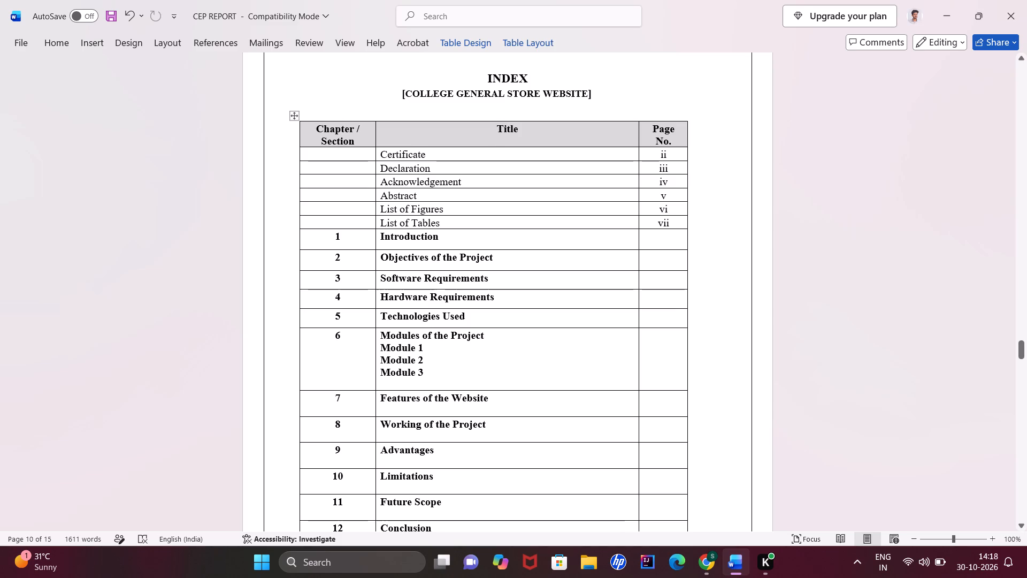
pyautogui.write('MO')
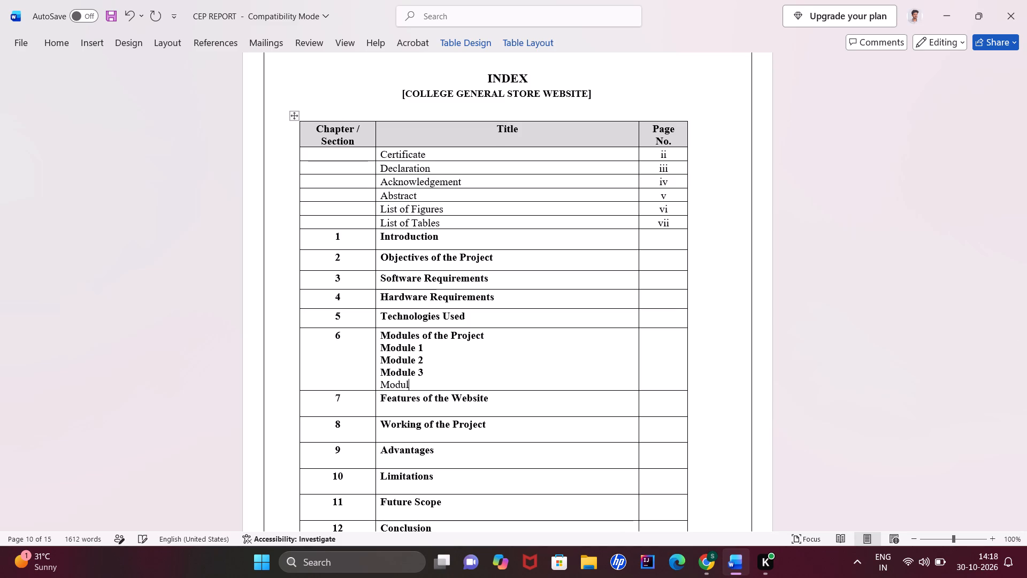
pyautogui.press('4')
# Make the new "Module 4" line in the index table bold.
pyautogui.moveTo(431, 382); pyautogui.dragTo(385, 385)
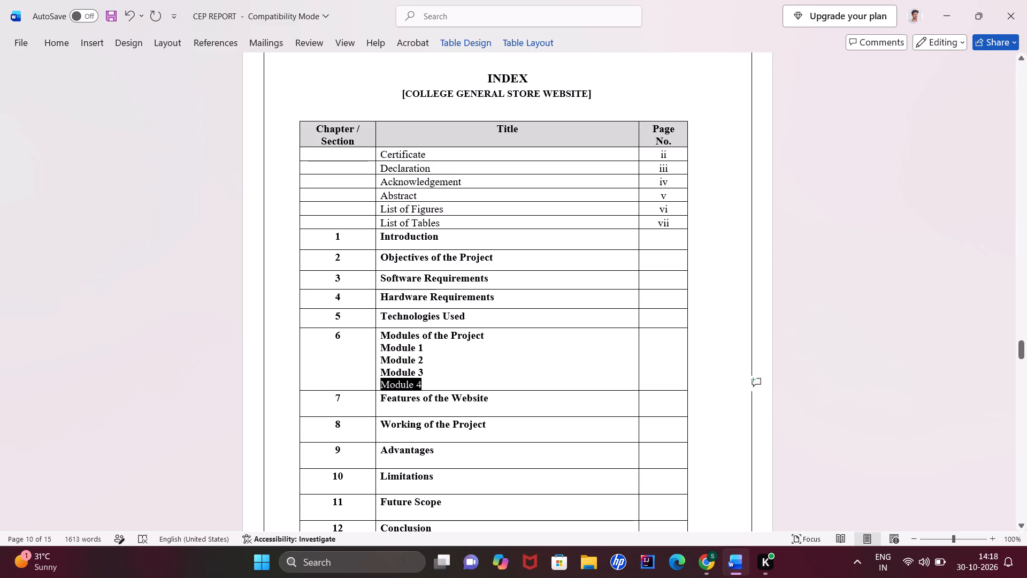
pyautogui.moveTo(385, 385); pyautogui.dragTo(382, 385)
pyautogui.click(394, 366)
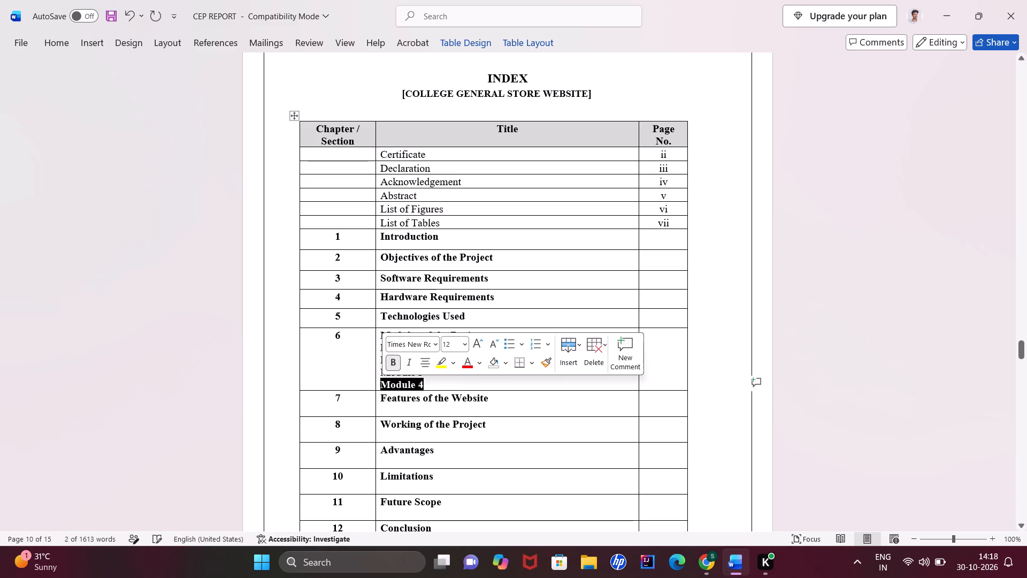
pyautogui.click(507, 463)
# Move the "TECHNOLOGIES USED" heading down one line and indent it back to roughly the page centre.
pyautogui.scroll(-7, 507, 463)
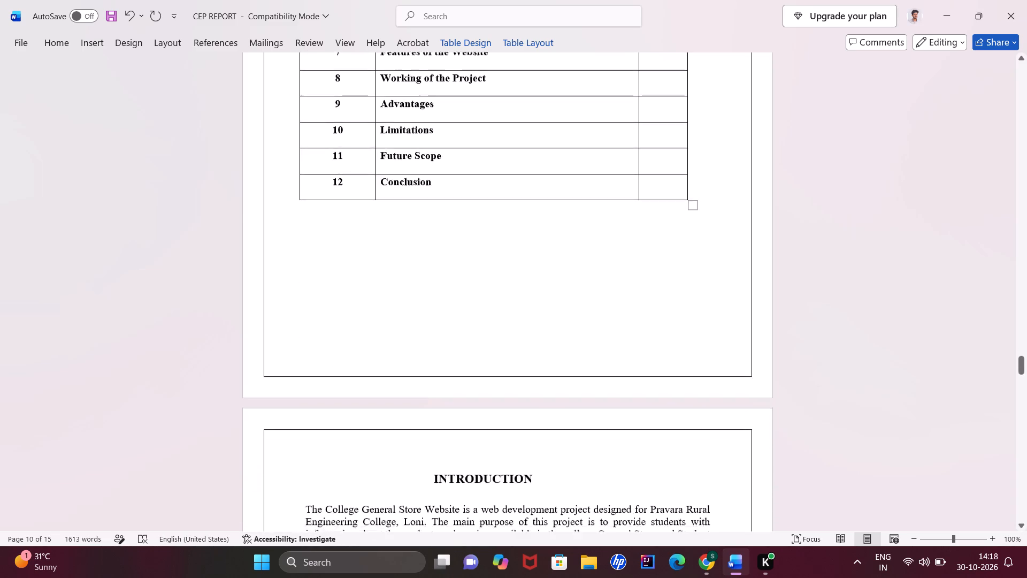
pyautogui.scroll(-9, 507, 463)
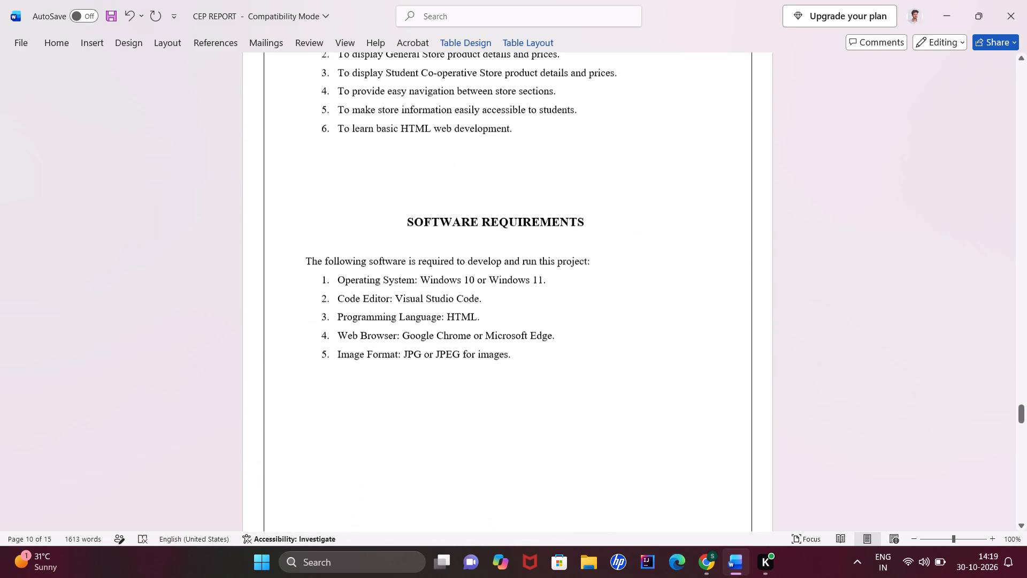
pyautogui.scroll(-7, 507, 463)
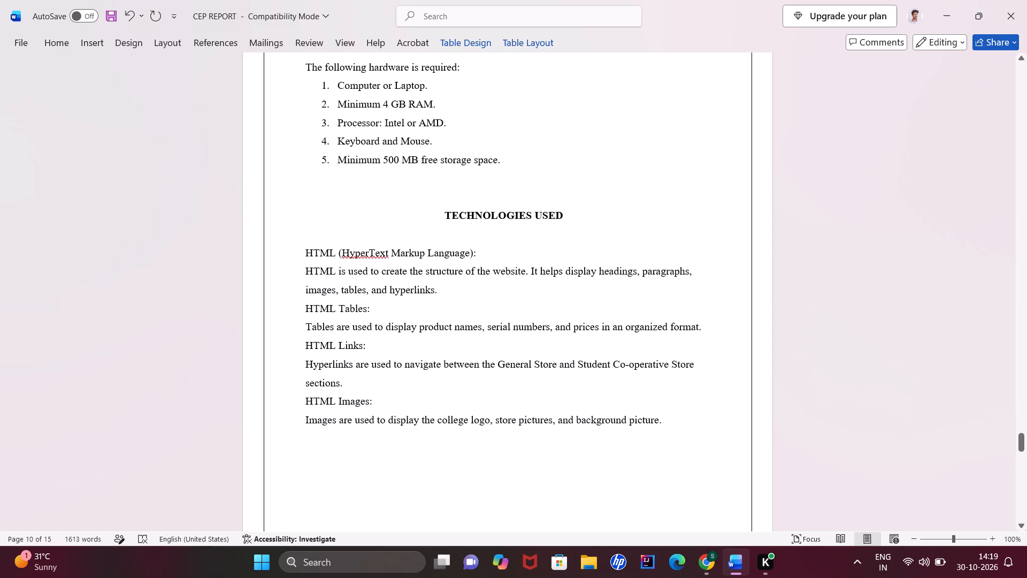
pyautogui.scroll(1, 507, 463)
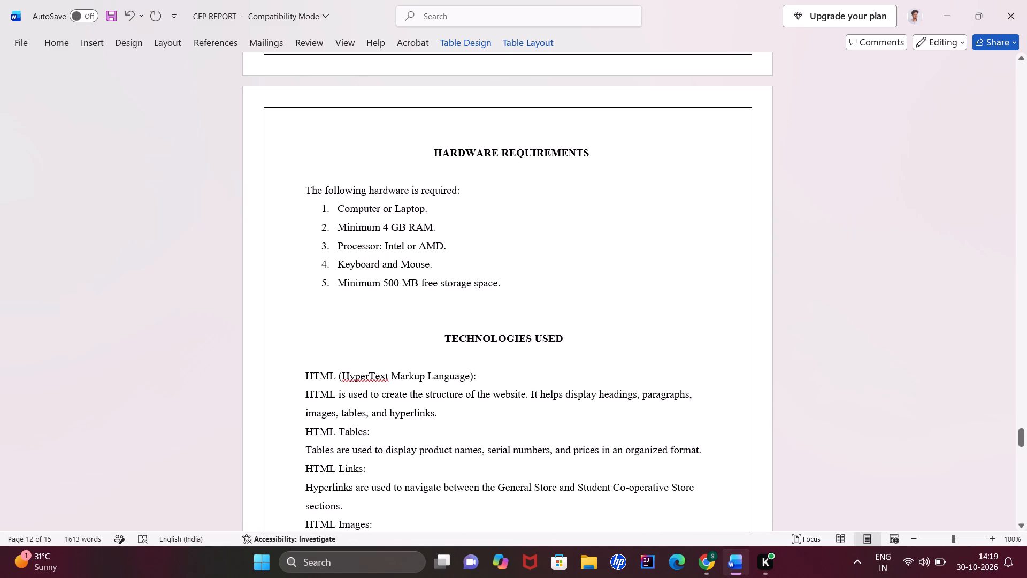
pyautogui.click(441, 341)
pyautogui.press('Return')
pyautogui.press('Tab')
pyautogui.press('Tab')
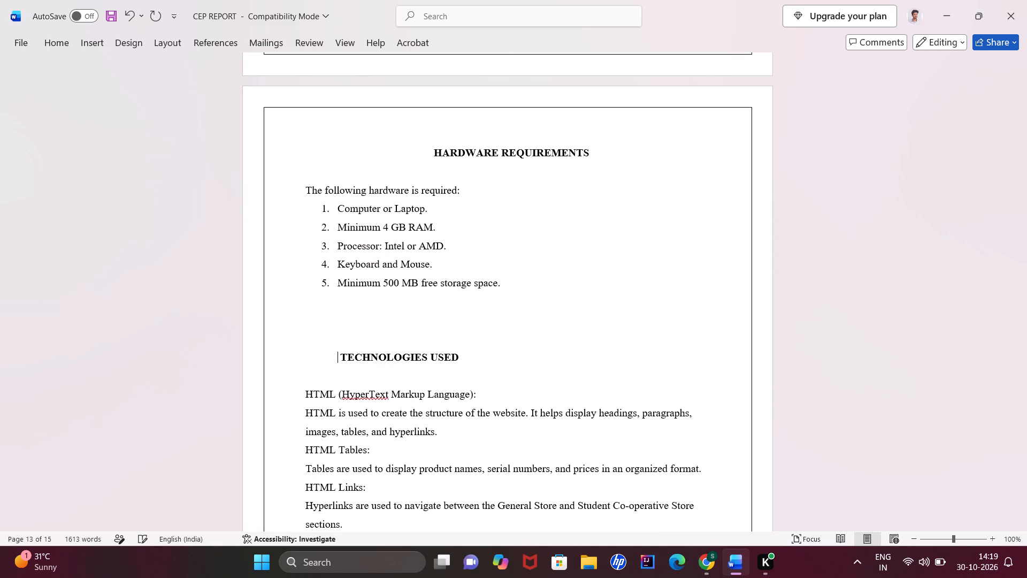
pyautogui.press('Tab')
pyautogui.press('Tab')
pyautogui.press('Tab')
pyautogui.press('Tab')
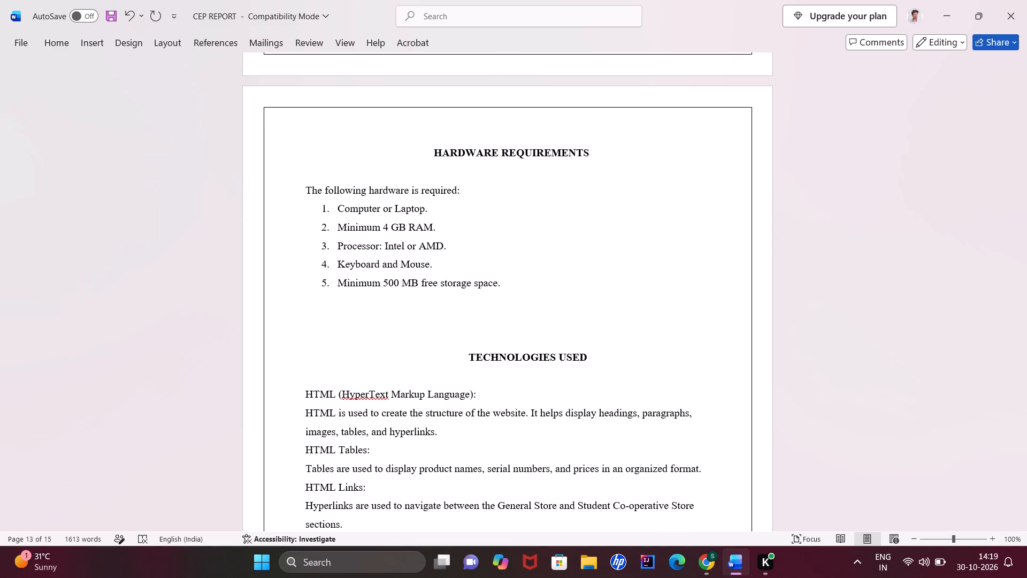
pyautogui.press('BackSpace')
pyautogui.press('space')
pyautogui.press('space')
pyautogui.press('space')
pyautogui.press('space')
pyautogui.press('space')
# Set the font size of the "HARDWARE REQUIREMENTS" heading to 14.
pyautogui.scroll(2, 441, 341)
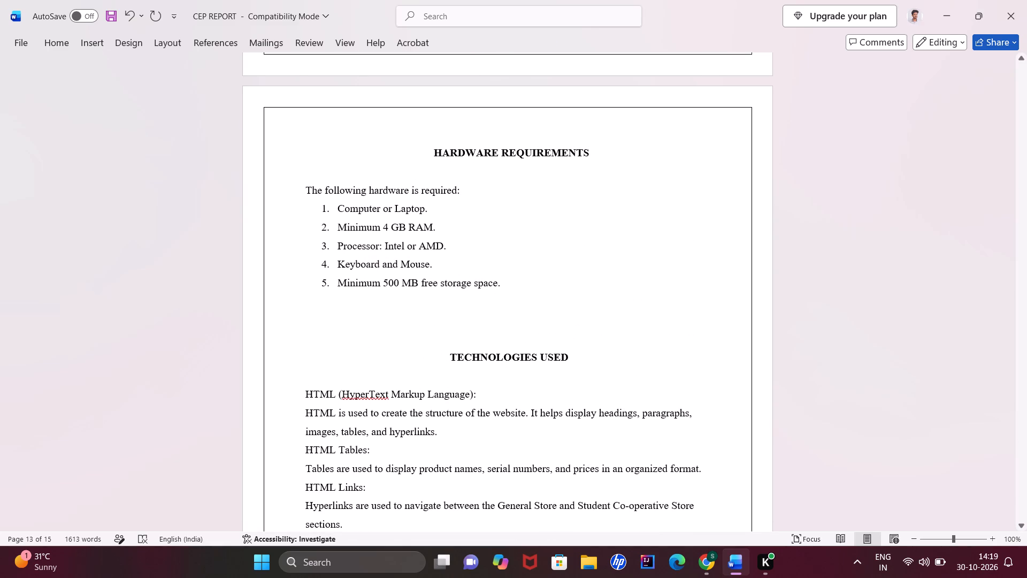
pyautogui.scroll(4, 441, 341)
pyautogui.scroll(-2, 441, 341)
pyautogui.scroll(1, 441, 341)
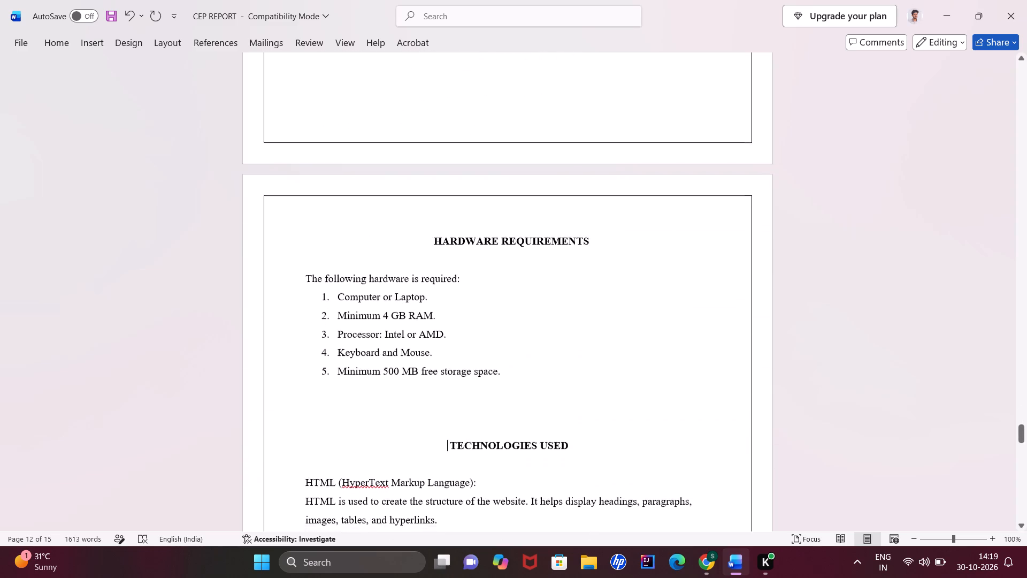
pyautogui.scroll(1, 441, 341)
pyautogui.scroll(-3, 441, 341)
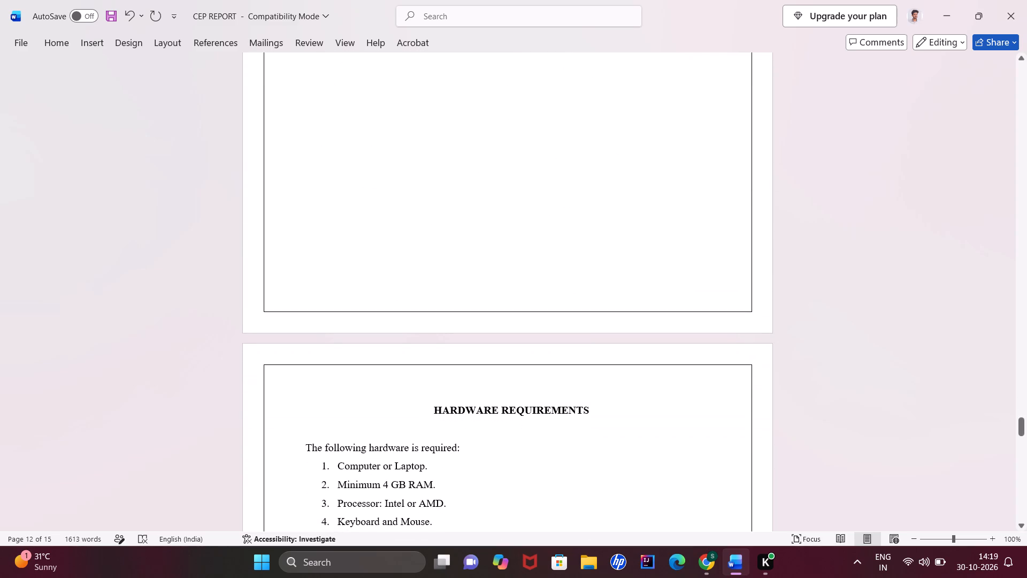
pyautogui.click(419, 406)
pyautogui.moveTo(419, 406); pyautogui.dragTo(593, 391)
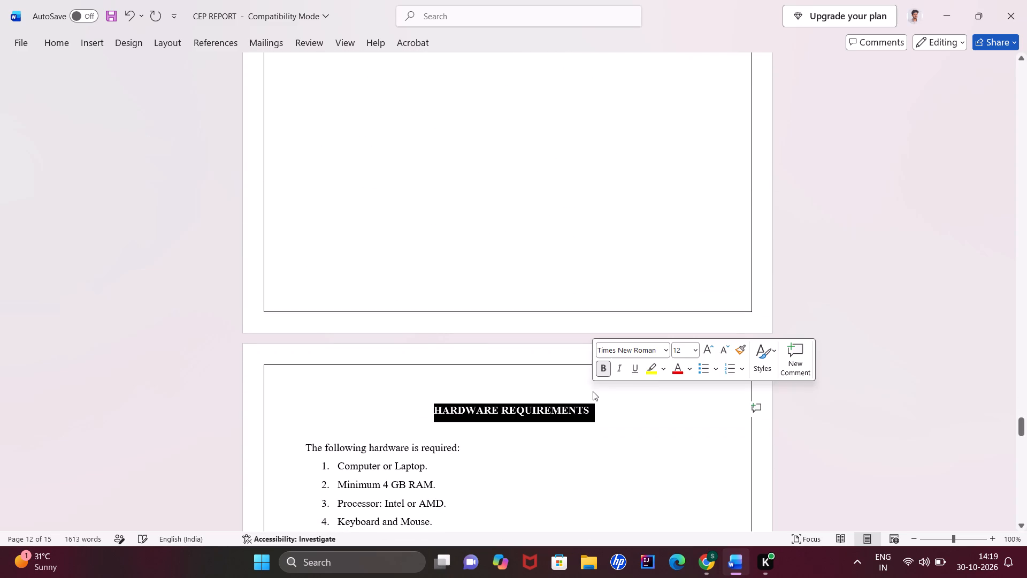
pyautogui.click(684, 349)
pyautogui.press('BackSpace')
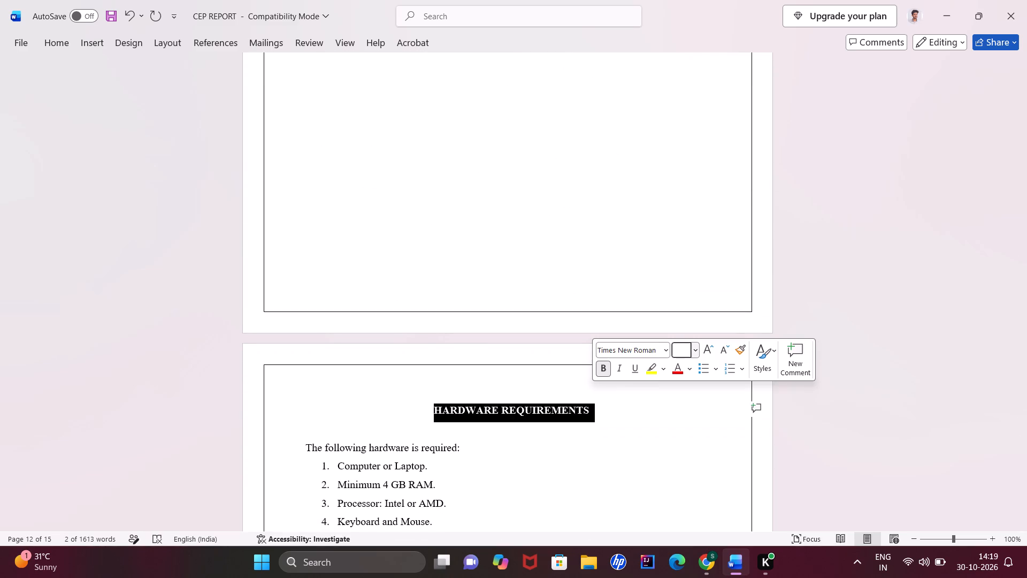
pyautogui.write('14')
pyautogui.press('Return')
# Set the font size of the "TECHNOLOGIES USED" heading to 14.
pyautogui.scroll(-5, 684, 349)
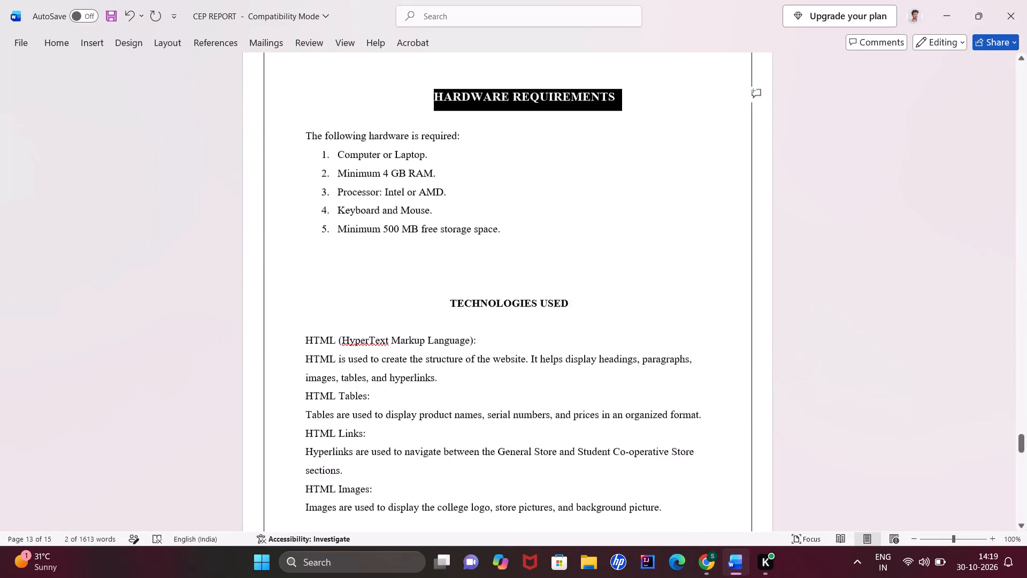
pyautogui.scroll(-1, 684, 349)
pyautogui.tripleClick(535, 188)
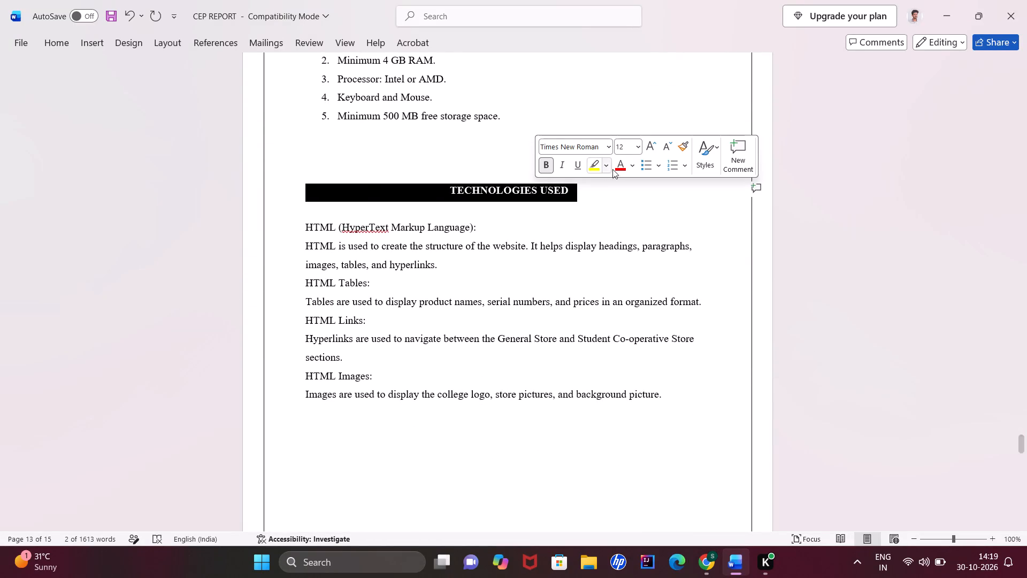
pyautogui.click(628, 148)
pyautogui.press('BackSpace')
pyautogui.write('14')
pyautogui.press('Return')
pyautogui.click(601, 264)
# Insert a blank line between "Displays the following products and prices:" and the table under Module 4: Student Co-operative Store.
pyautogui.scroll(-6, 601, 264)
pyautogui.scroll(1, 601, 264)
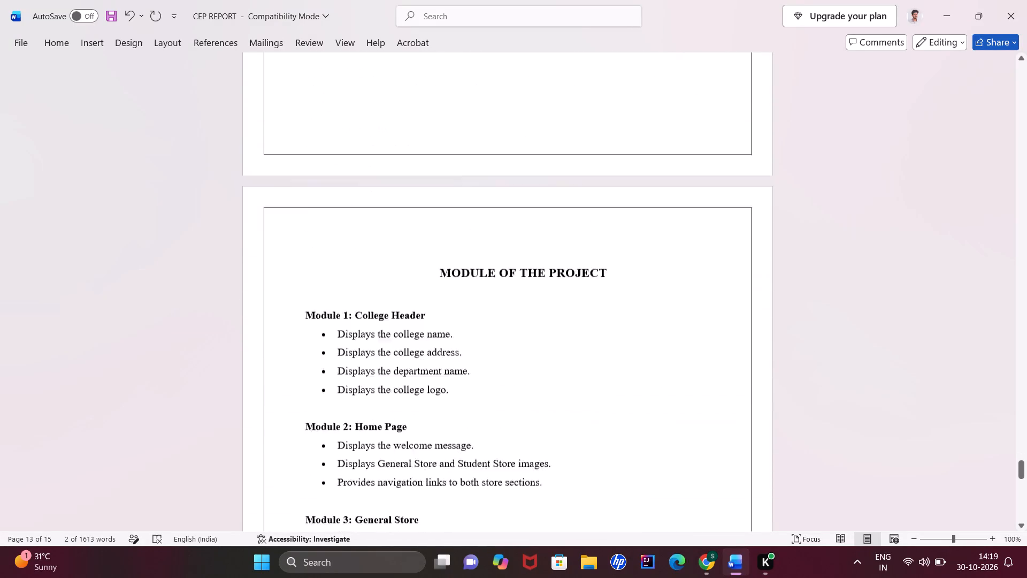
pyautogui.scroll(2, 601, 264)
pyautogui.scroll(-3, 542, 303)
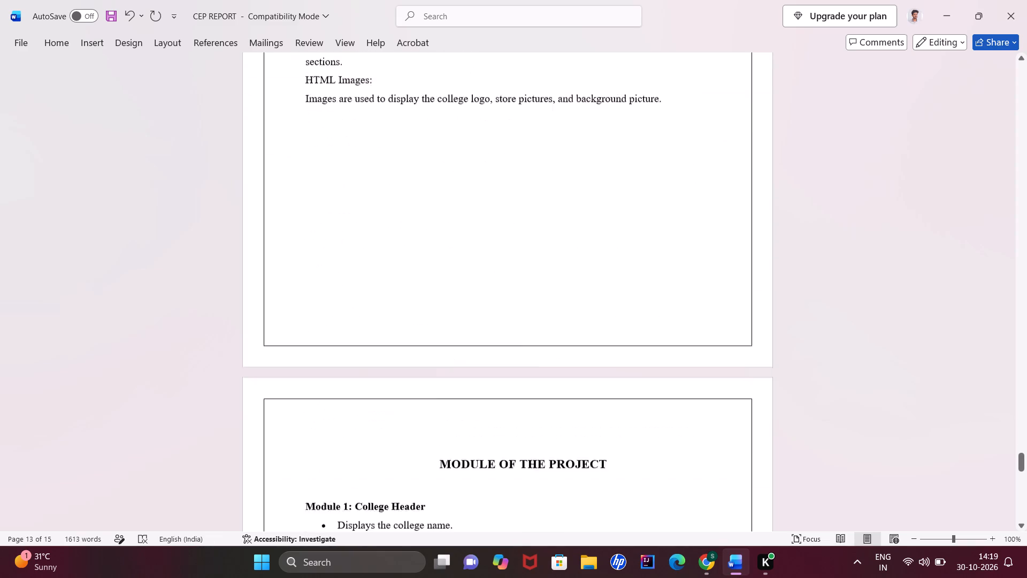
pyautogui.scroll(-10, 542, 303)
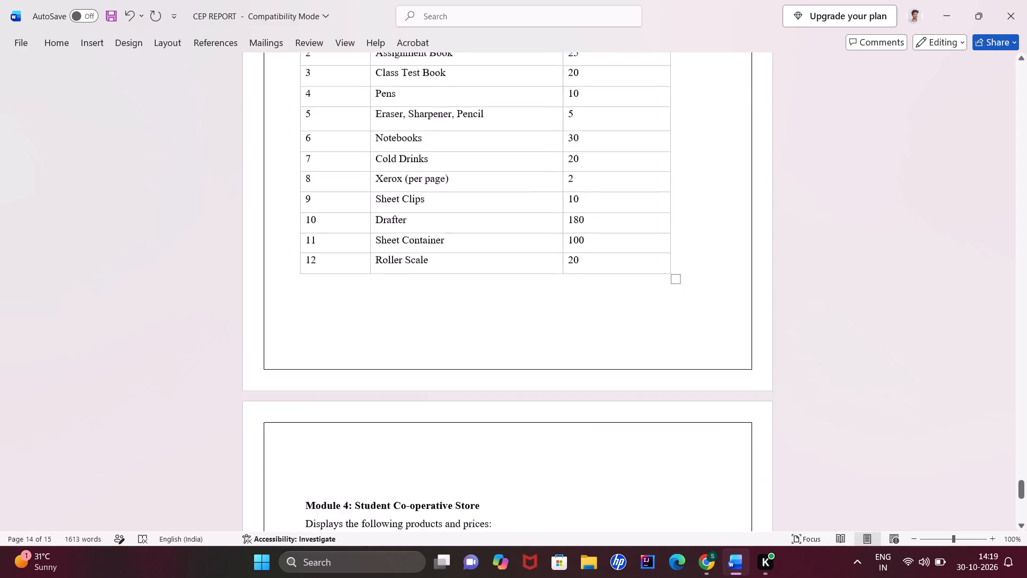
pyautogui.scroll(-4, 542, 303)
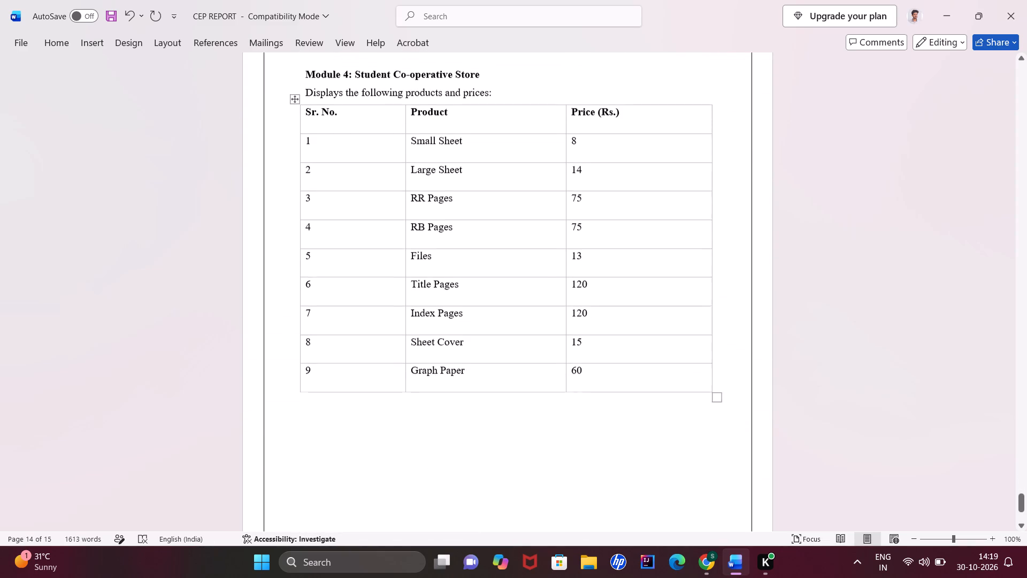
pyautogui.scroll(1, 542, 303)
pyautogui.click(497, 156)
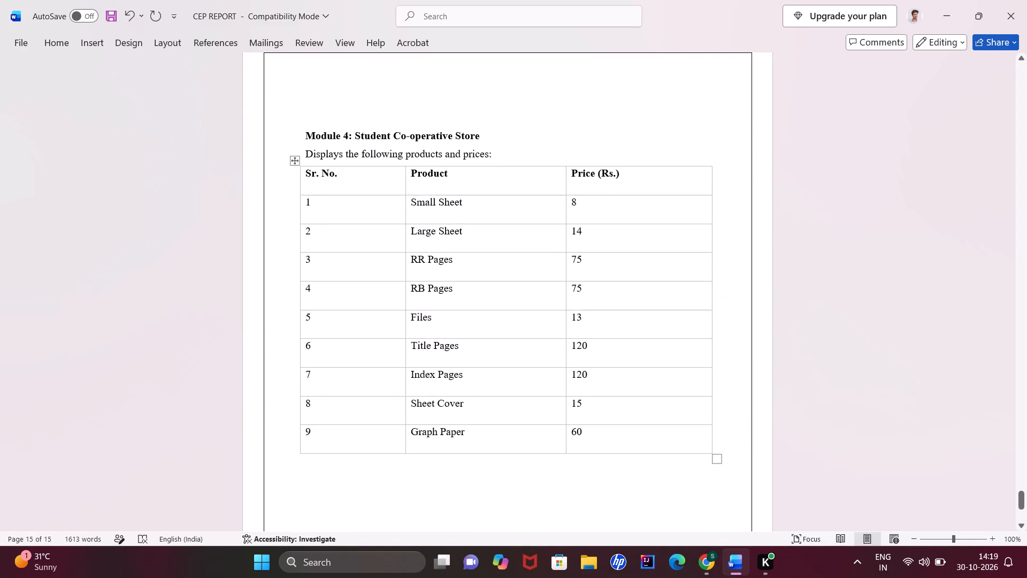
pyautogui.press('Return')
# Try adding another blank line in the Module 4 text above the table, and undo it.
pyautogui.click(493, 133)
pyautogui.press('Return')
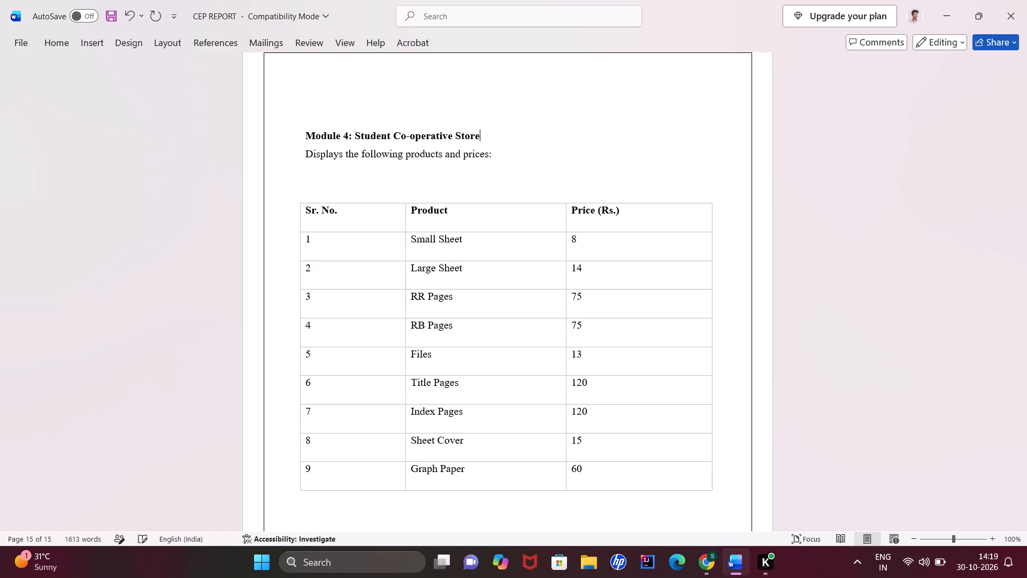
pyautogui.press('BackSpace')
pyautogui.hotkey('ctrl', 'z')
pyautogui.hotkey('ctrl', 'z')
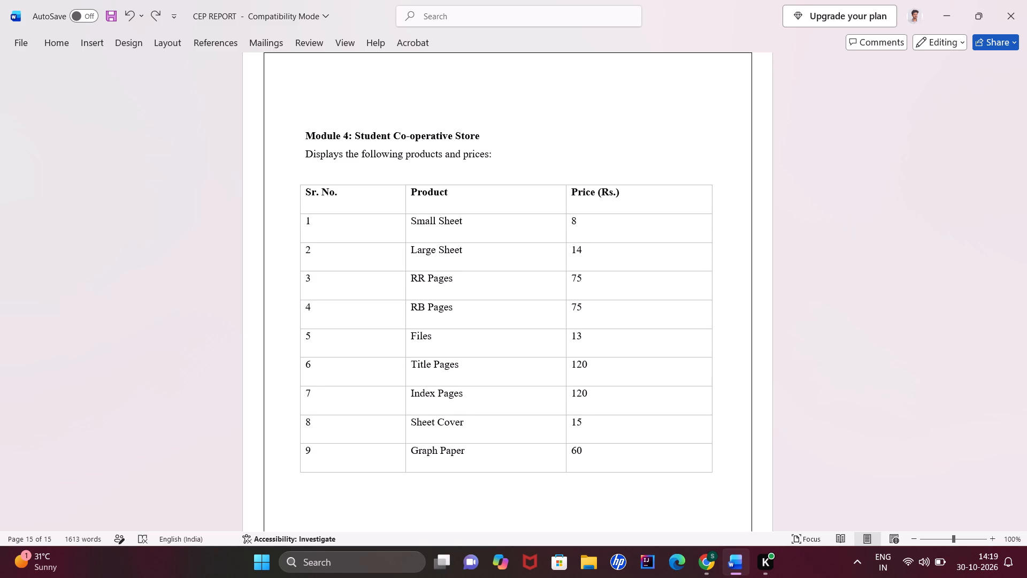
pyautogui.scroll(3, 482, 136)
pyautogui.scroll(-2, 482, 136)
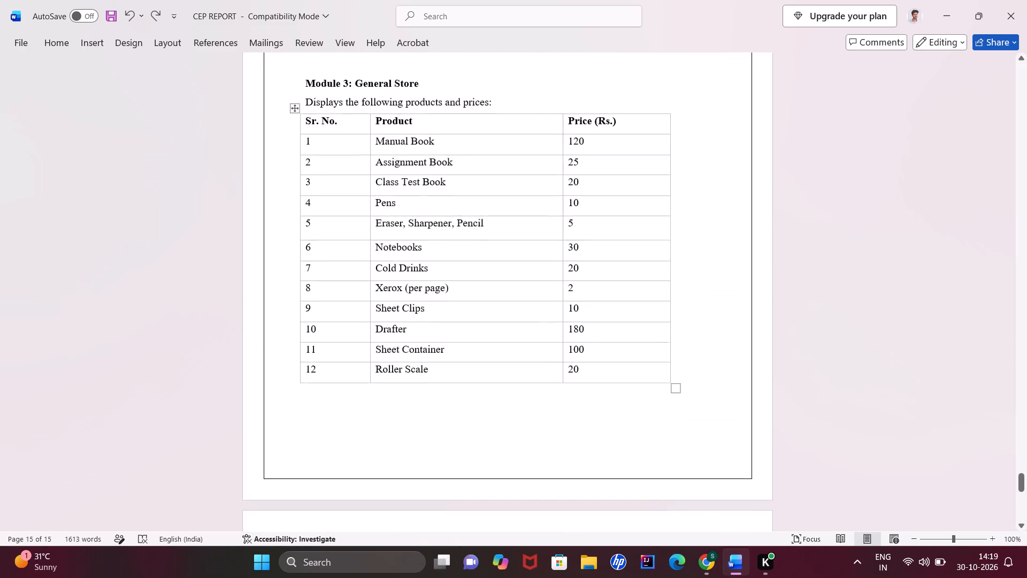
# Add blank lines below the Module 4 price table until the insertion point reaches a new page.
pyautogui.scroll(-4, 482, 136)
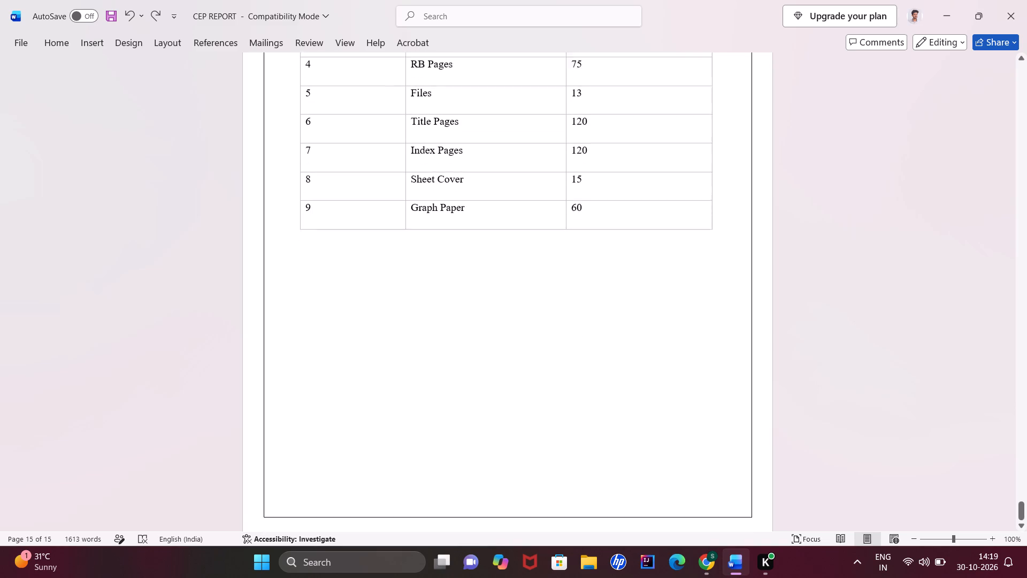
pyautogui.scroll(-2, 482, 136)
pyautogui.click(449, 428)
pyautogui.write('\\\\')
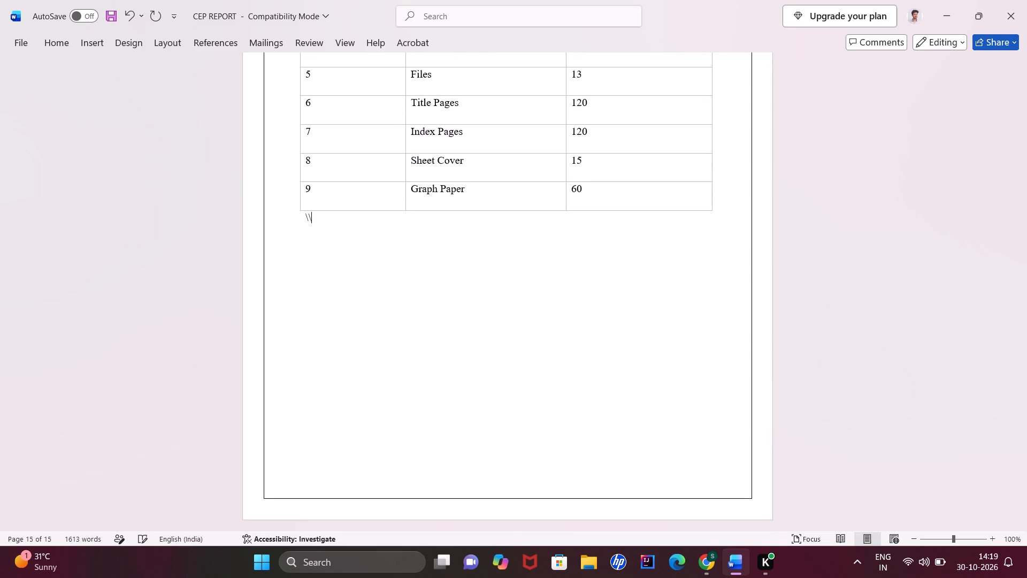
pyautogui.press('BackSpace')
pyautogui.press('BackSpace')
pyautogui.press('Return')
pyautogui.press('Return')
pyautogui.press('Return')
pyautogui.press('Return')
pyautogui.press('Return')
pyautogui.press('Return')
pyautogui.press('Return')
pyautogui.press('Return')
pyautogui.press('Return')
pyautogui.press('Return')
pyautogui.press('Return')
pyautogui.press('Return')
pyautogui.press('Return')
pyautogui.press('Return')
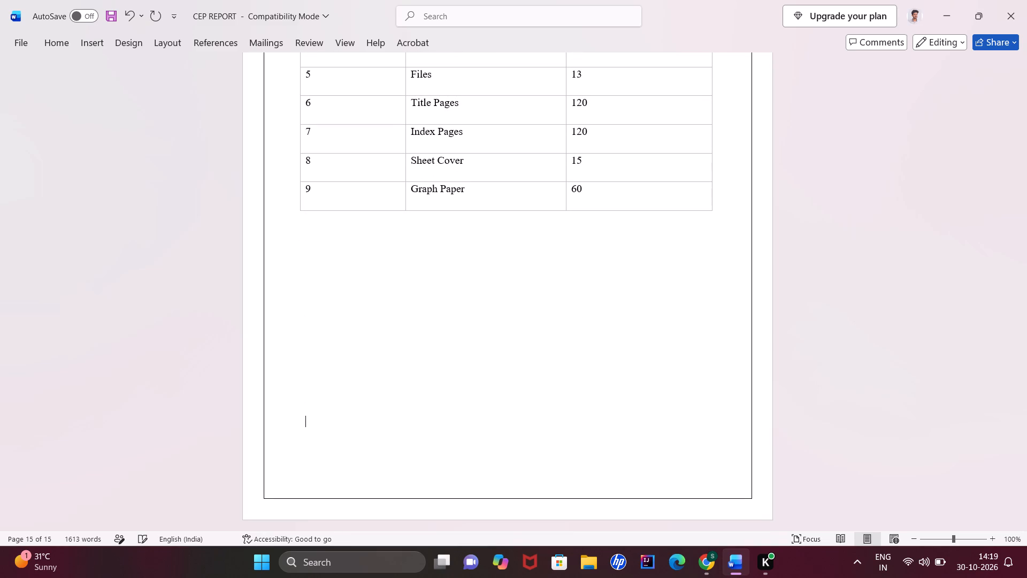
pyautogui.press('Return')
pyautogui.press('Return')
pyautogui.scroll(-2, 449, 428)
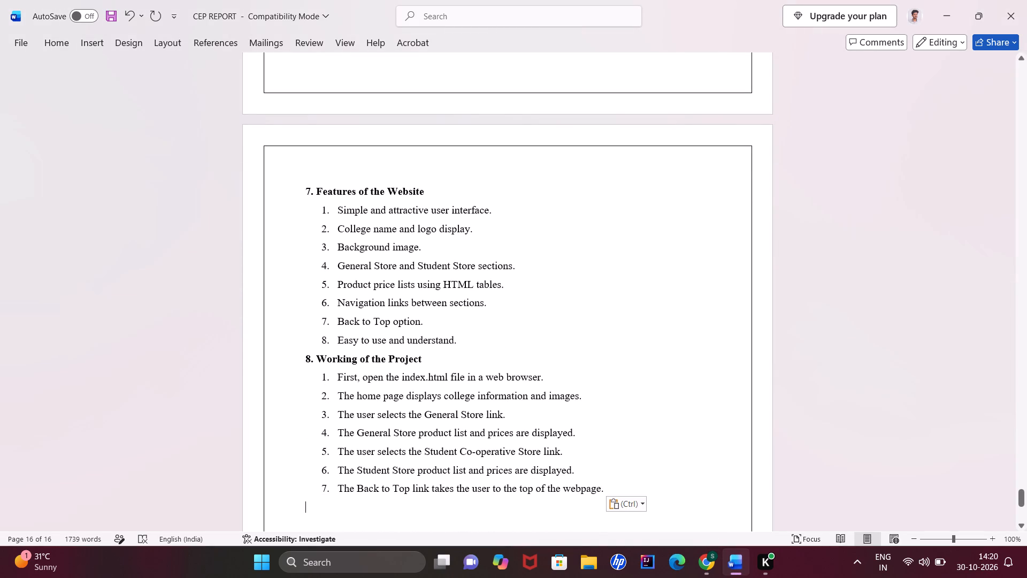
# Remove the number "7." from the "Features of the Website" heading and indent it by five tab stops toward the page centre.
pyautogui.click(317, 185)
pyautogui.press('BackSpace')
pyautogui.press('BackSpace')
pyautogui.press('BackSpace')
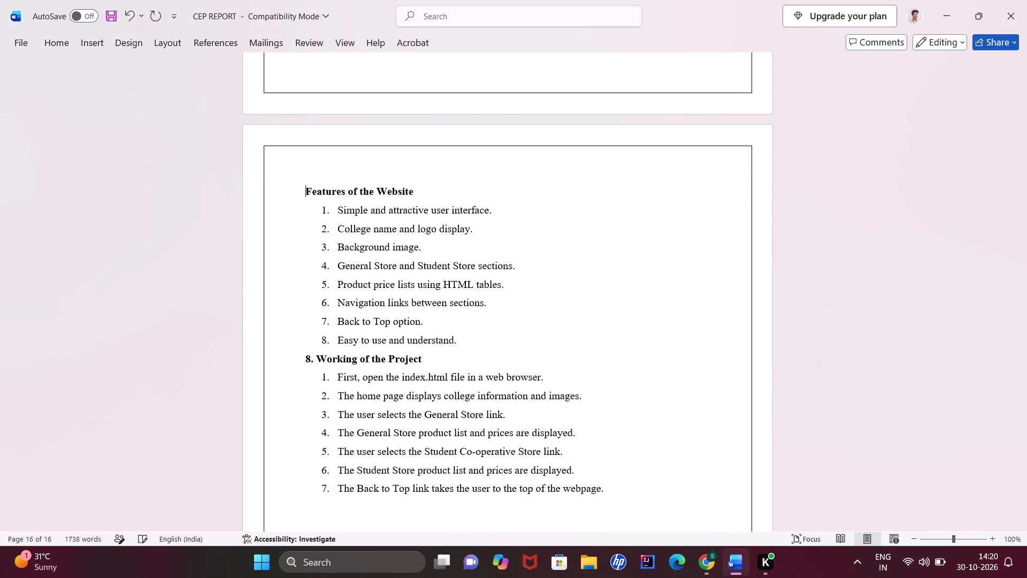
pyautogui.press('Tab')
pyautogui.press('Tab')
pyautogui.press('Tab')
pyautogui.press('Tab')
pyautogui.press('Tab')
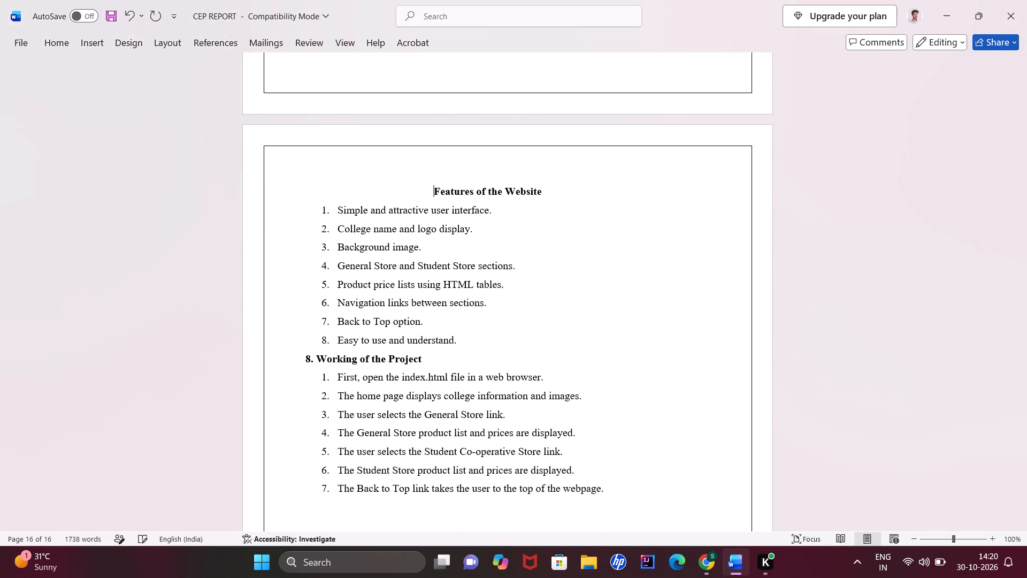
# Remove the number "8." from the "Working of the Project" heading and indent it to line up with the features heading.
pyautogui.click(316, 356)
pyautogui.press('BackSpace')
pyautogui.press('BackSpace')
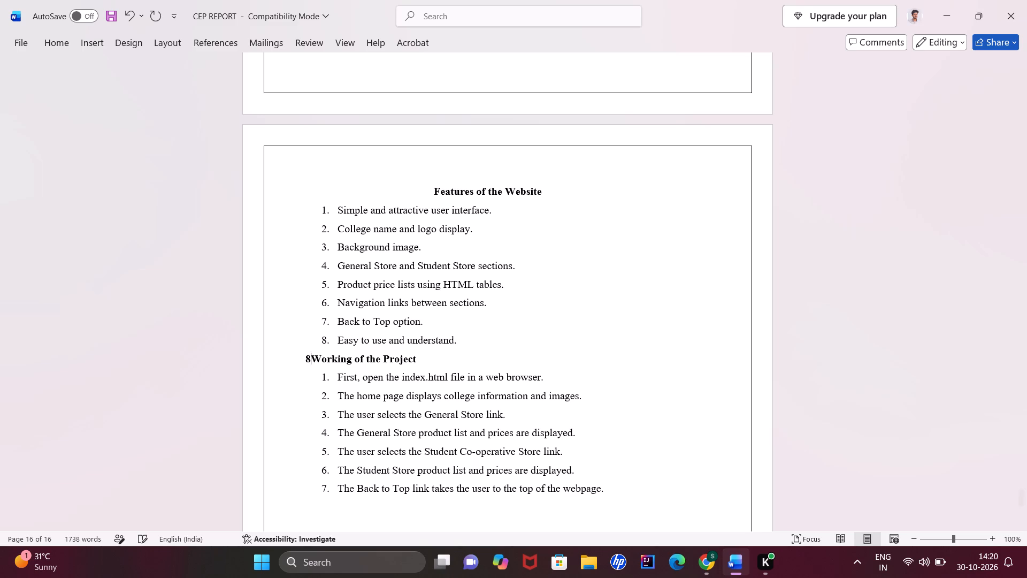
pyautogui.press('BackSpace')
pyautogui.press('Tab')
pyautogui.press('Tab')
pyautogui.press('Tab')
pyautogui.press('Tab')
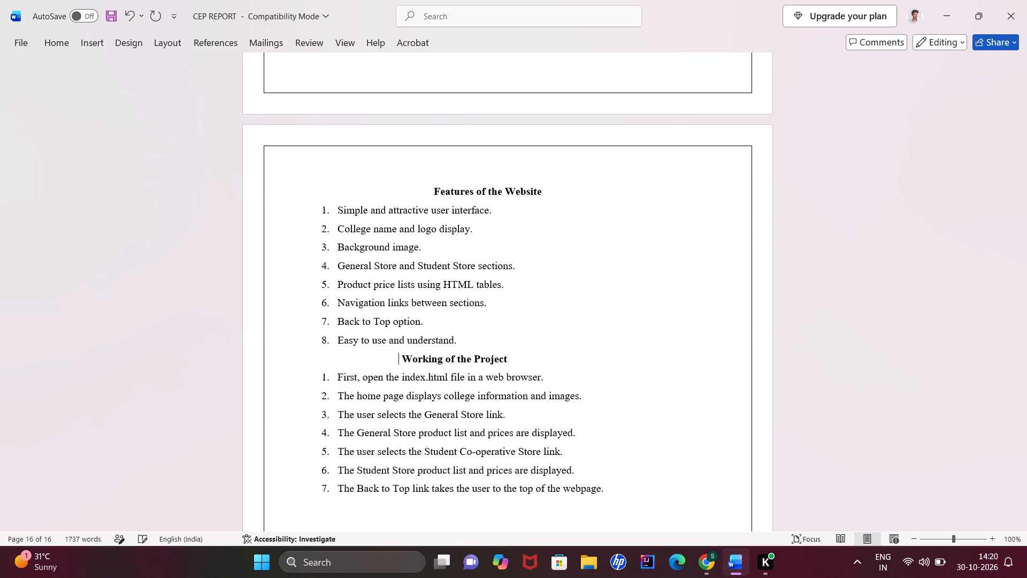
pyautogui.press('Tab')
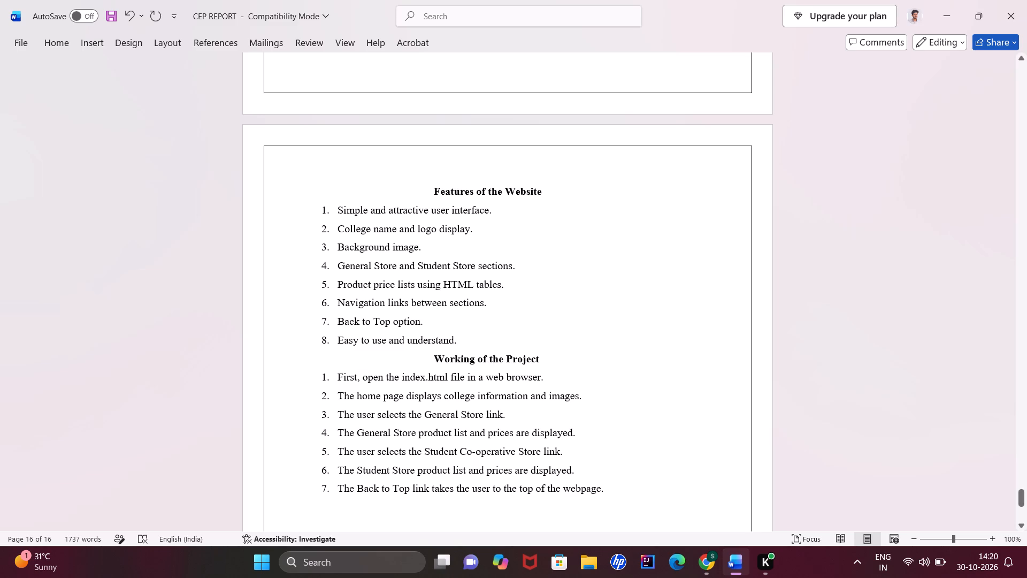
# Replace the "Features of the Website" heading text with "FEATURE OF THE WEBSITE".
pyautogui.moveTo(556, 191); pyautogui.dragTo(428, 195)
pyautogui.press('BackSpace')
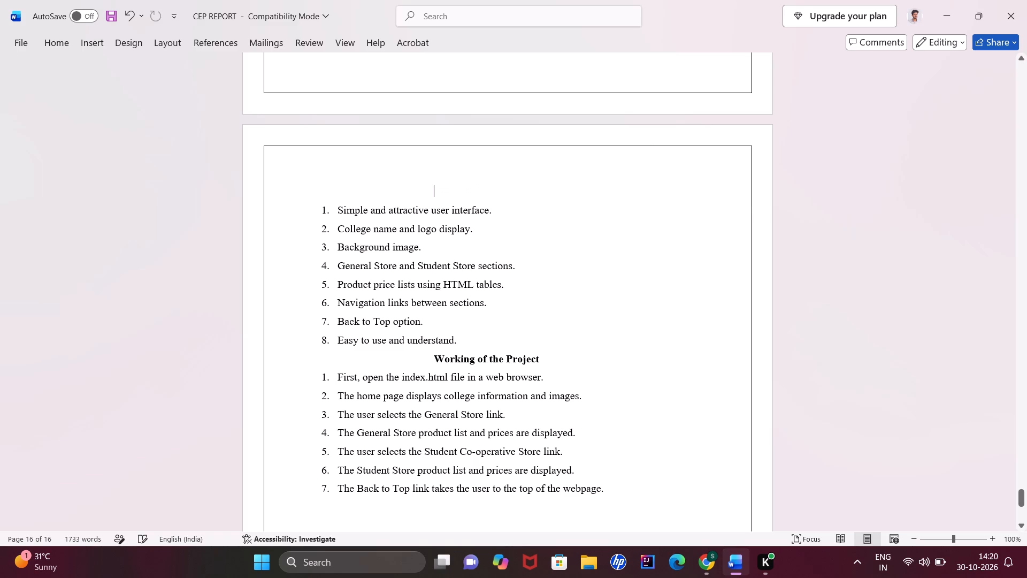
pyautogui.write('FEATURE OF THE WEBSITW')
pyautogui.press('BackSpace')
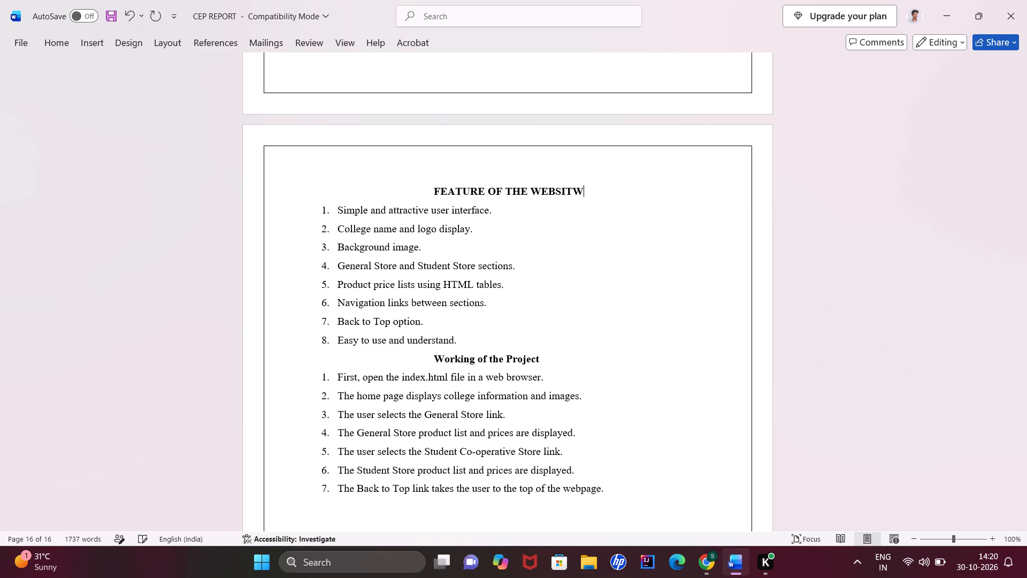
pyautogui.press('e')
# Replace the "Working of the Project" heading with "WORKING OF THE PROJECT", keeping it on its own line above "First, open the index.html file".
pyautogui.moveTo(432, 358); pyautogui.dragTo(581, 367)
pyautogui.press('BackSpace')
pyautogui.write('WORKING OF THE')
pyautogui.press('space')
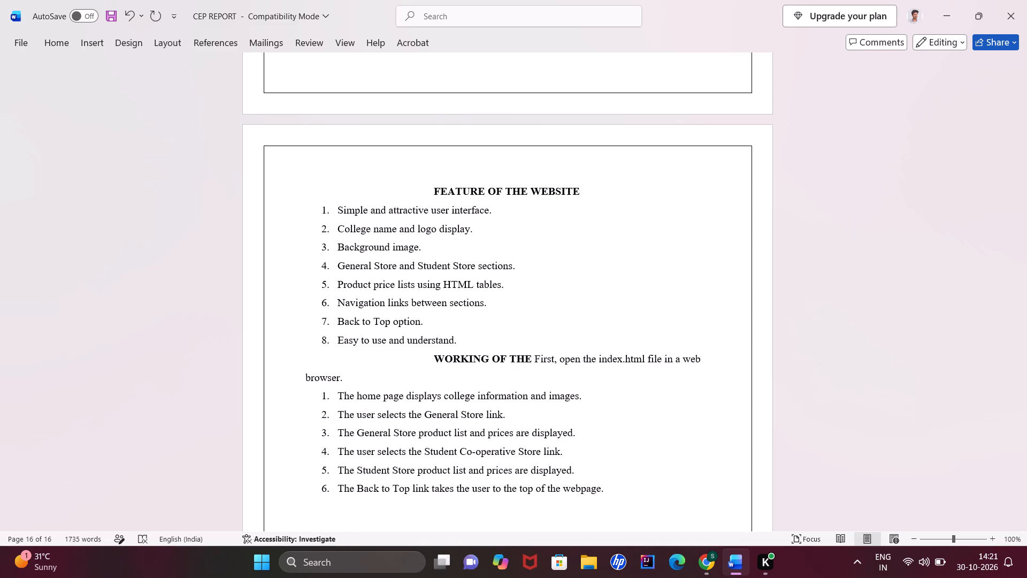
pyautogui.write('PROJECT')
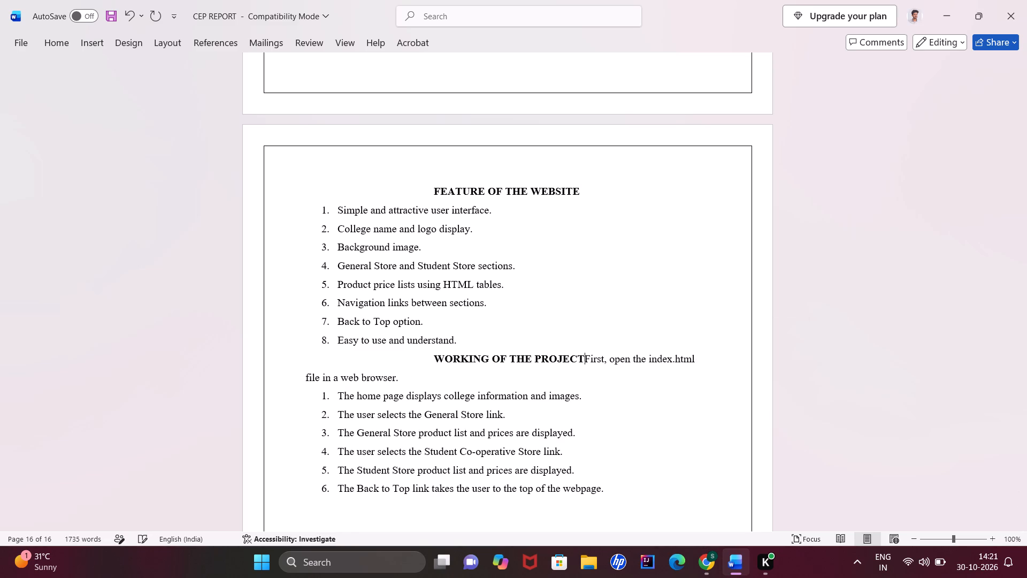
pyautogui.press('space')
pyautogui.press('Return')
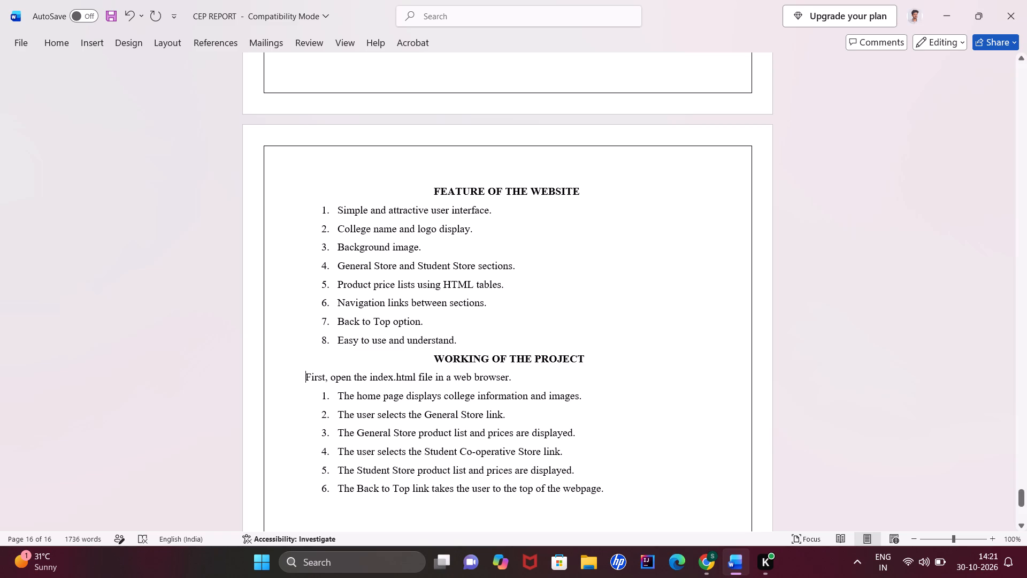
# Add one blank line below each of the "FEATURE OF THE WEBSITE" and "WORKING OF THE PROJECT" headings, and two above the latter.
pyautogui.click(603, 198)
pyautogui.press('Return')
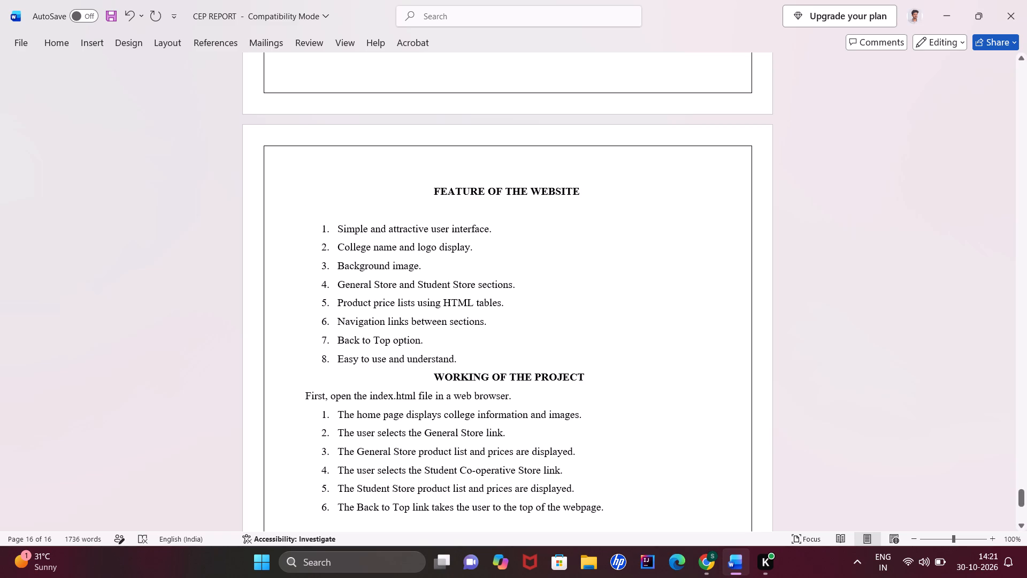
pyautogui.click(495, 355)
pyautogui.press('Return')
pyautogui.press('Return')
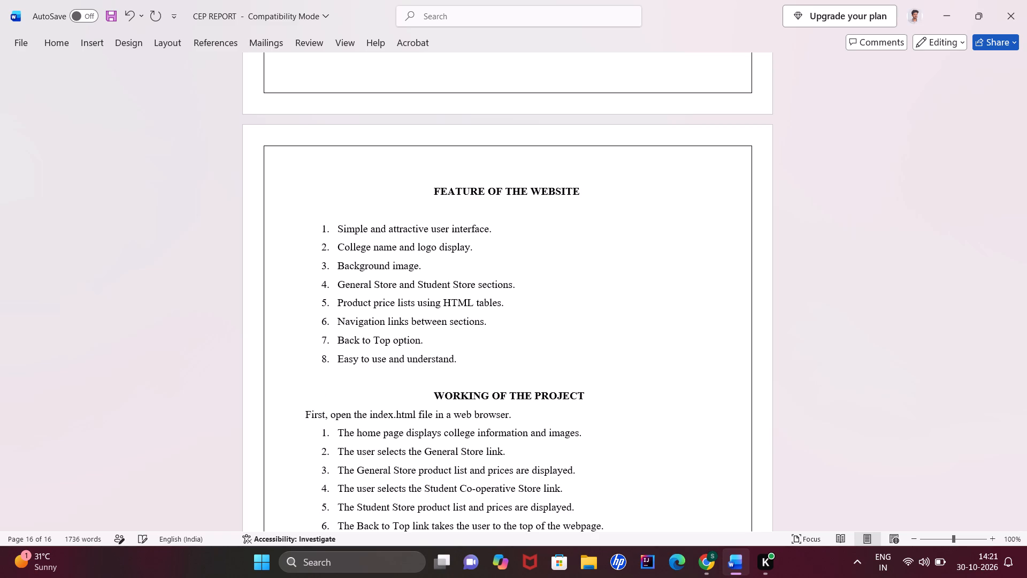
pyautogui.press('Return')
pyautogui.scroll(-1, 495, 355)
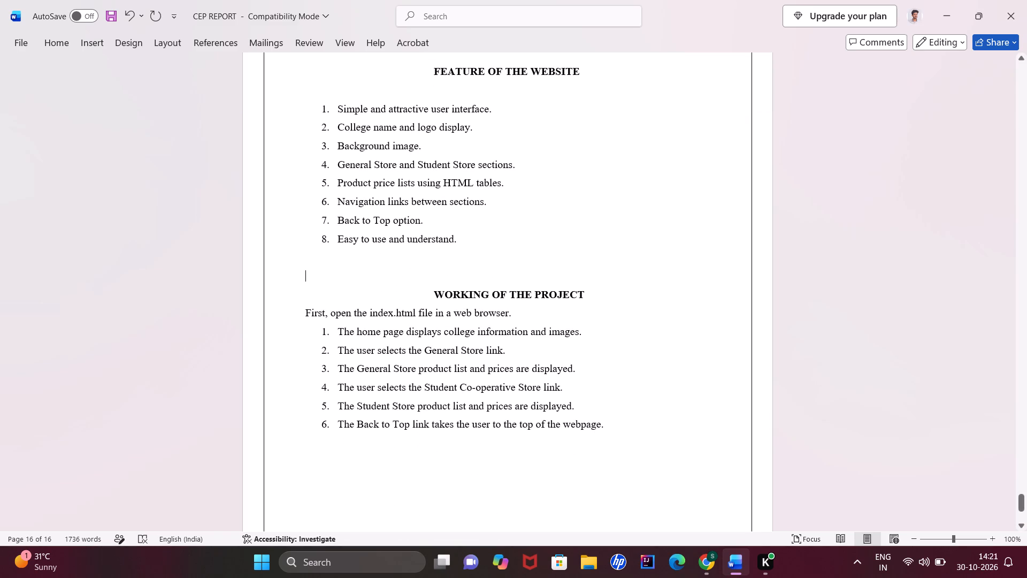
pyautogui.click(606, 297)
pyautogui.press('Return')
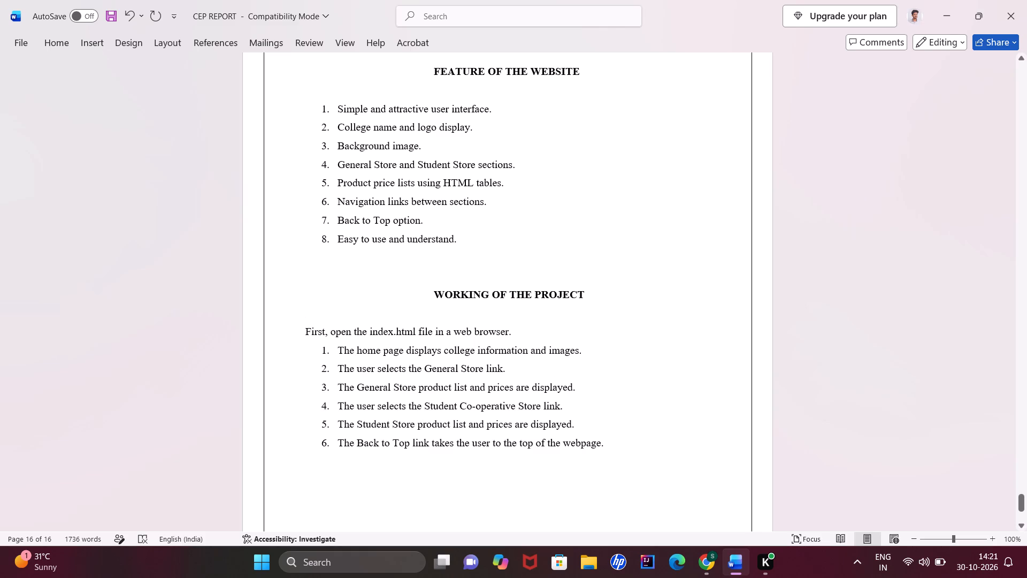
# Set the font size of the "FEATURE OF THE WEBSITE" and "WORKING OF THE PROJECT" headings to 14.
pyautogui.scroll(1, 447, 305)
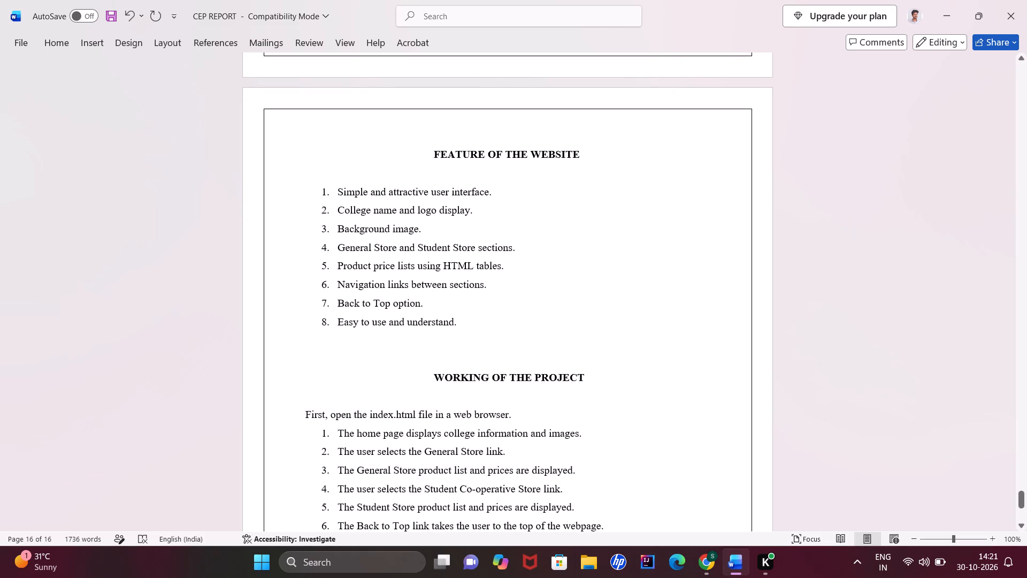
pyautogui.moveTo(433, 150); pyautogui.dragTo(619, 162)
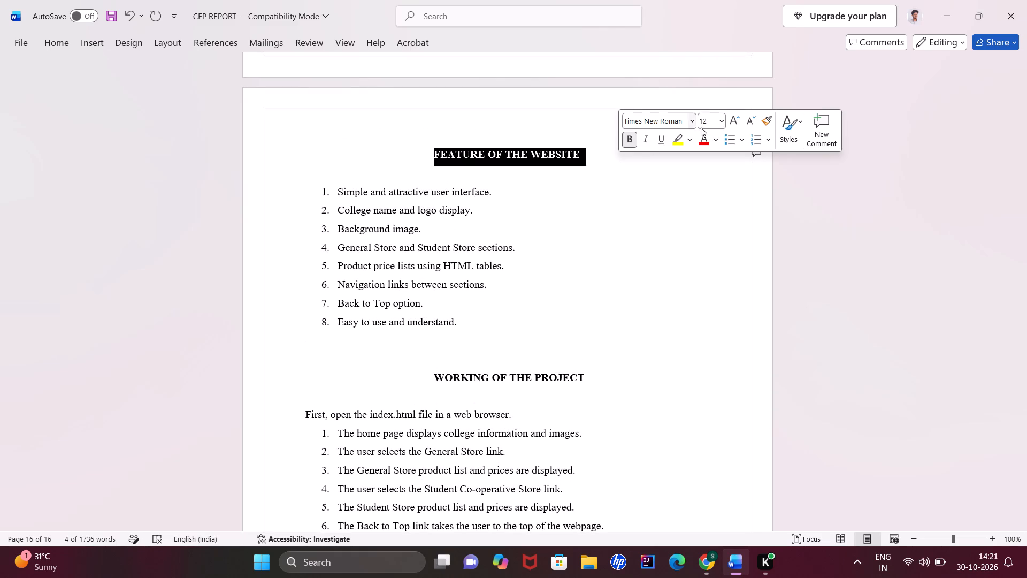
pyautogui.click(721, 119)
pyautogui.click(709, 224)
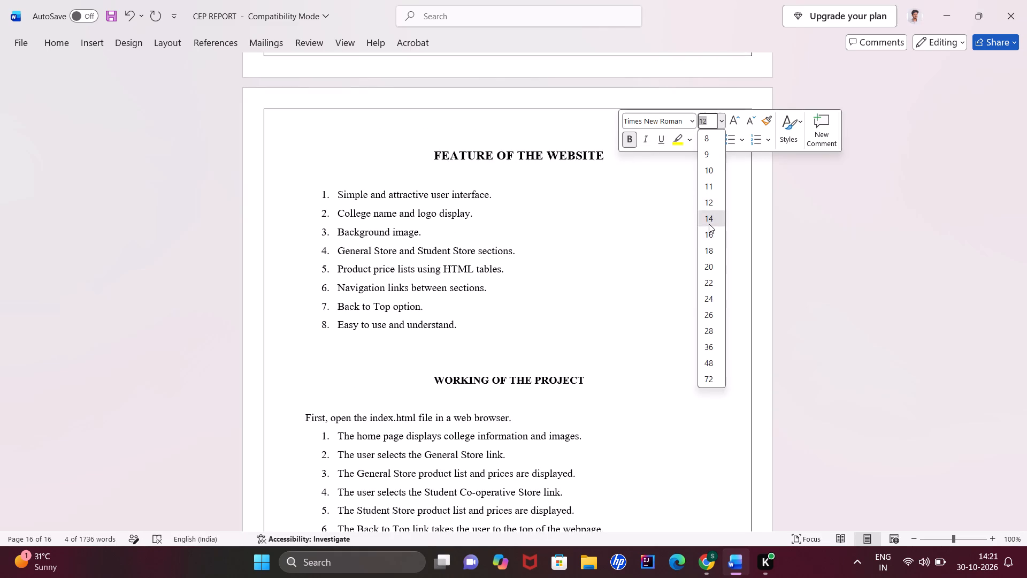
pyautogui.moveTo(599, 377); pyautogui.dragTo(462, 387)
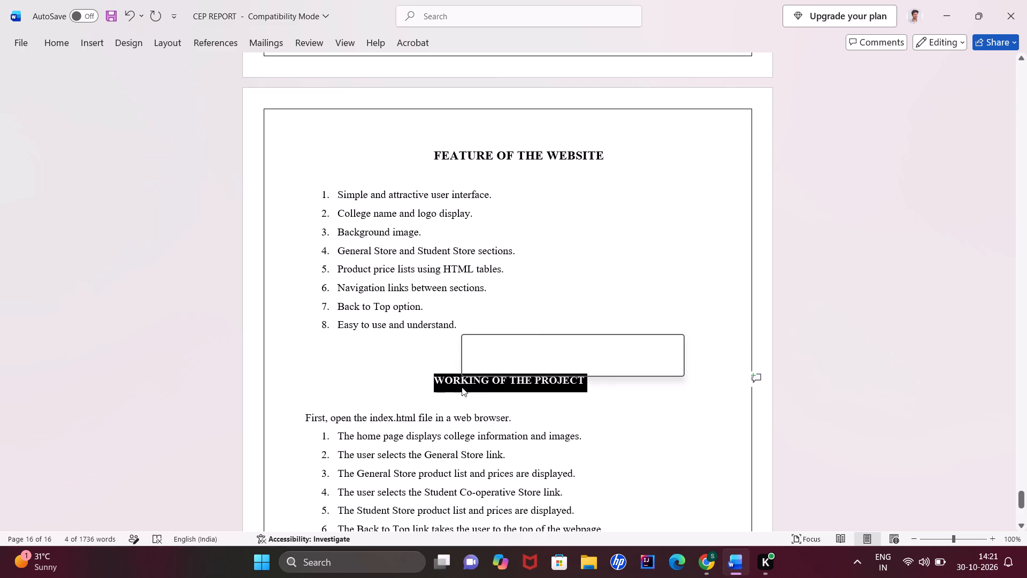
pyautogui.click(562, 343)
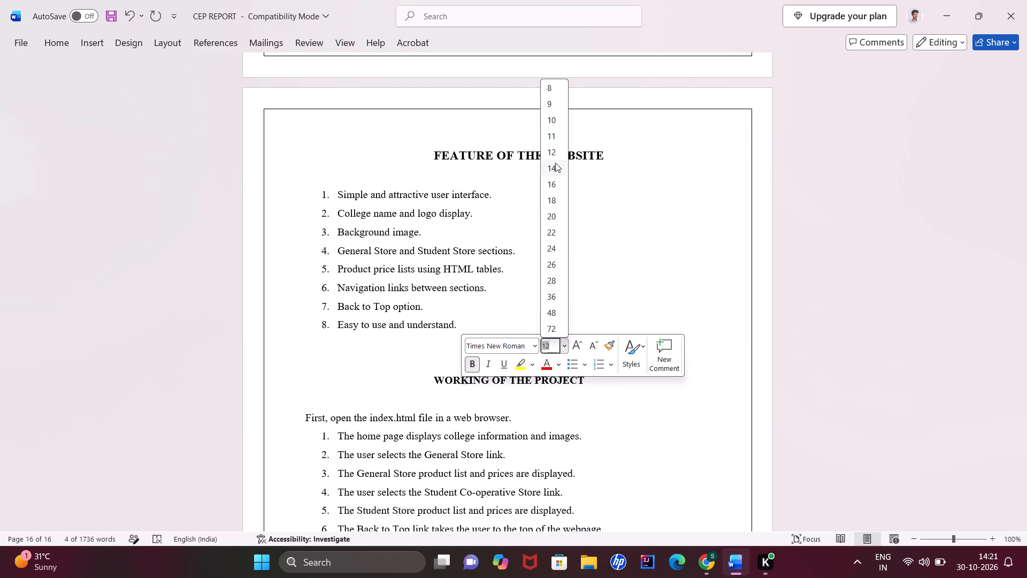
pyautogui.click(555, 164)
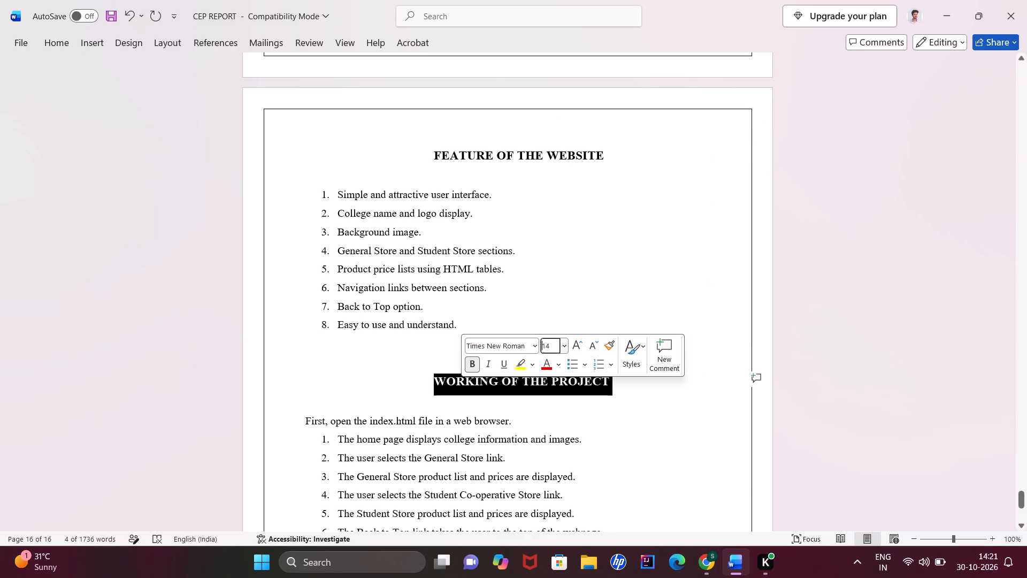
pyautogui.moveTo(462, 326); pyautogui.dragTo(395, 333)
pyautogui.click(380, 377)
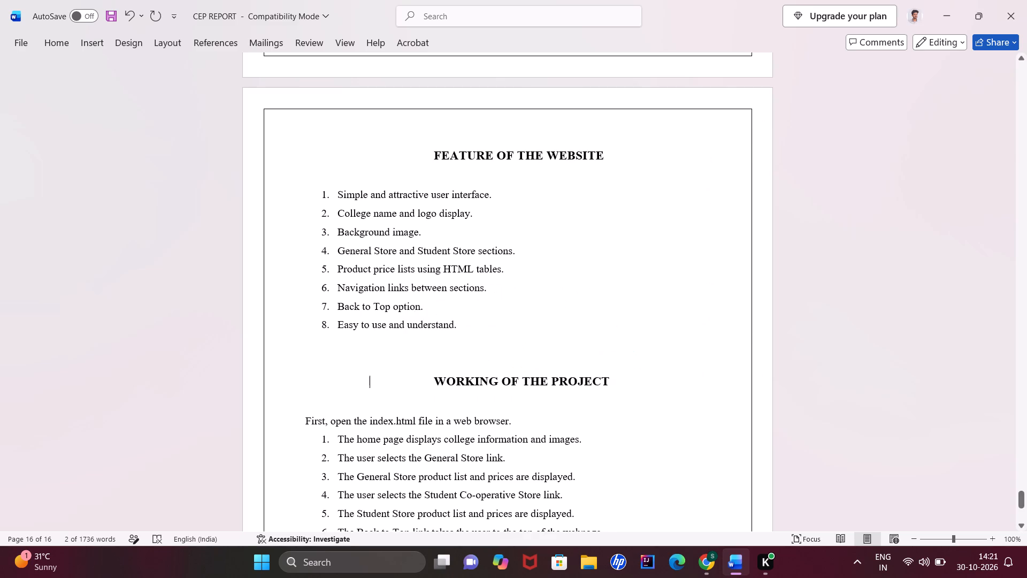
# Add blank lines after the last "WORKING OF THE PROJECT" list item until the insertion point reaches a new page 17.
pyautogui.scroll(-3, 380, 377)
pyautogui.scroll(1, 380, 377)
pyautogui.scroll(-2, 380, 377)
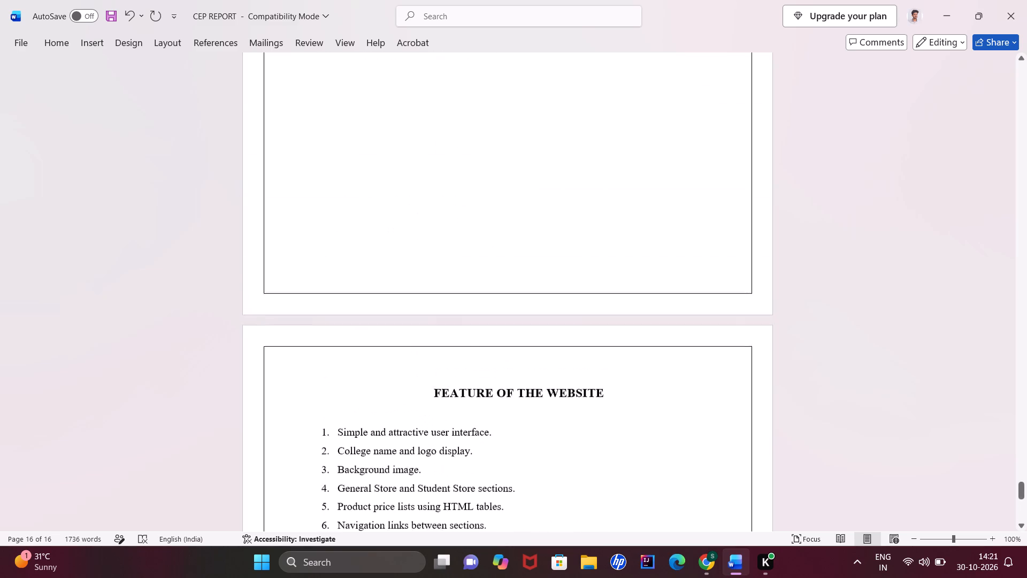
pyautogui.scroll(-3, 380, 377)
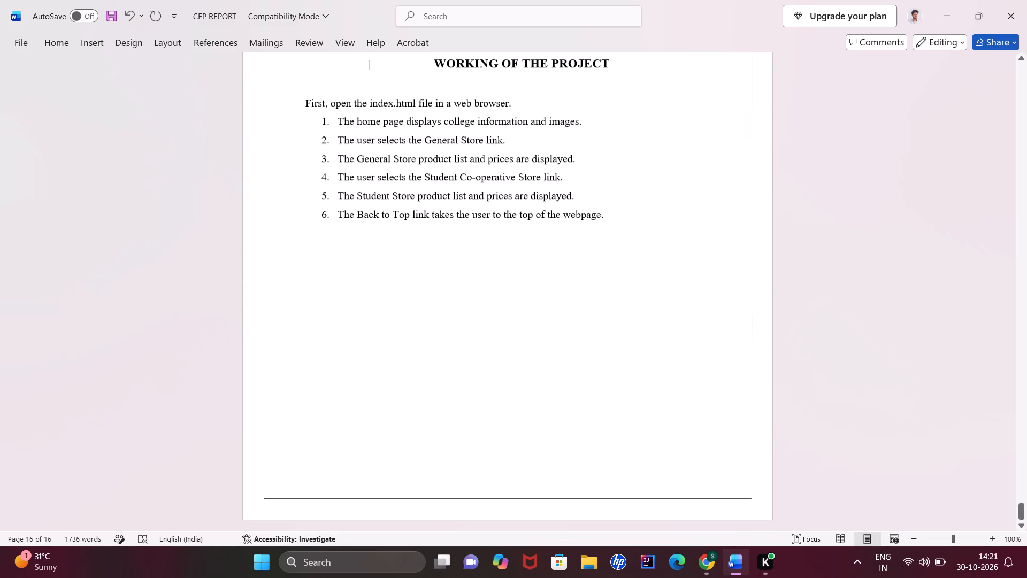
pyautogui.scroll(-1, 380, 377)
pyautogui.click(395, 408)
pyautogui.press('Return')
pyautogui.press('Return')
pyautogui.press('Return')
pyautogui.press('Return')
pyautogui.press('Return')
pyautogui.press('Return')
pyautogui.press('Return')
pyautogui.press('Return')
pyautogui.press('Return')
pyautogui.press('Return')
pyautogui.press('Return')
pyautogui.press('Return')
pyautogui.press('Return')
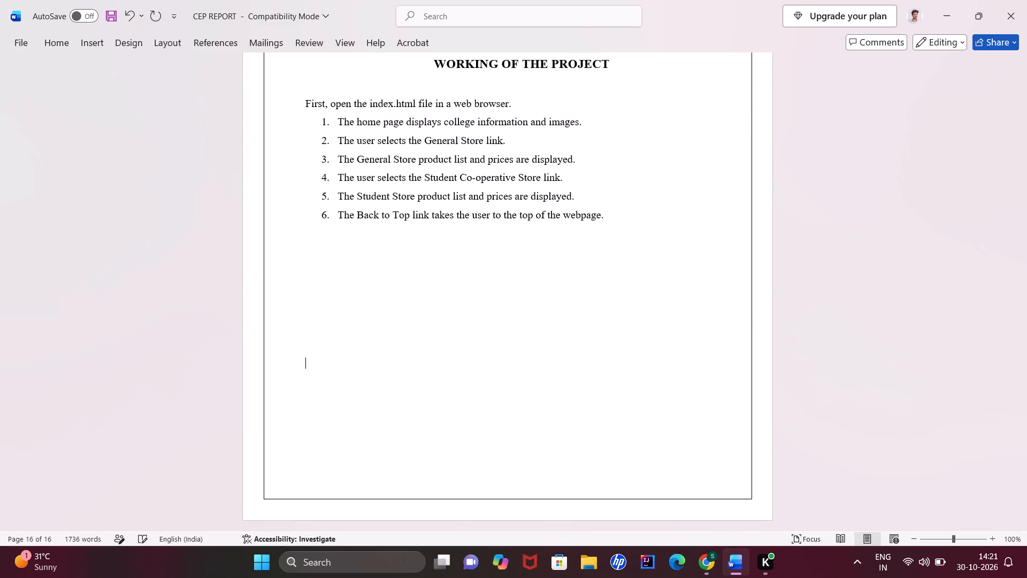
pyautogui.press('Return')
pyautogui.press('Return')
pyautogui.scroll(-2, 395, 408)
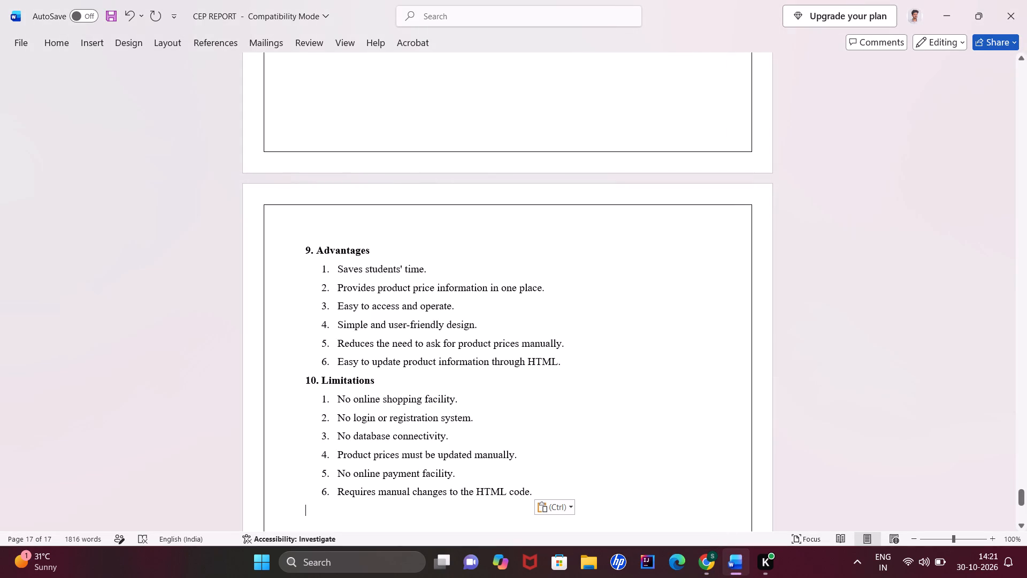
# Remove the number "9." from the "Advantages" heading and indent it by six tab stops toward the page centre.
pyautogui.click(314, 246)
pyautogui.press('Right')
pyautogui.press('BackSpace')
pyautogui.press('BackSpace')
pyautogui.press('BackSpace')
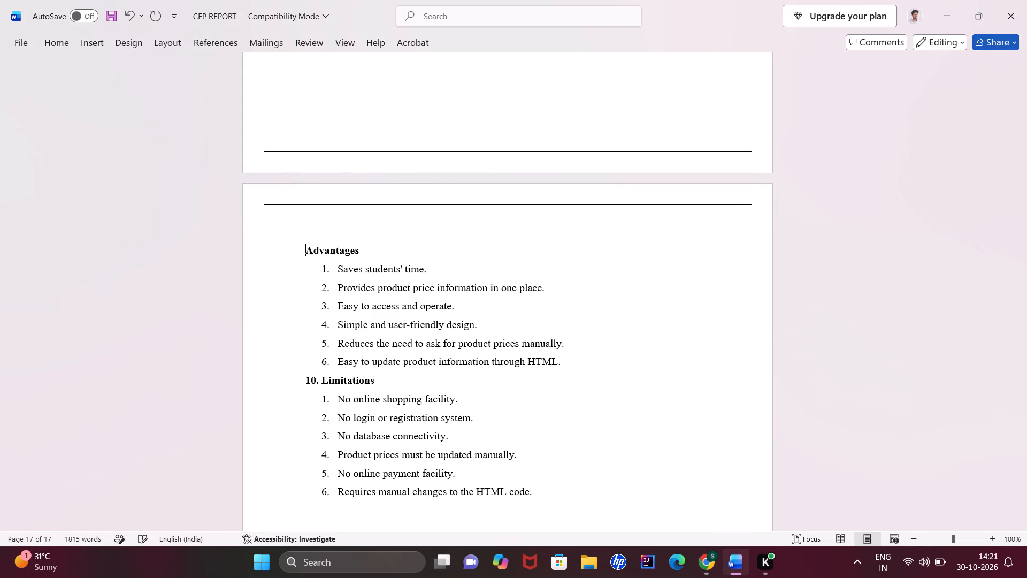
pyautogui.press('Tab')
pyautogui.press('Tab')
pyautogui.press('Tab')
pyautogui.press('Tab')
pyautogui.press('Tab')
pyautogui.press('Tab')
# Remove the number "10." from the "Limitations" heading and indent it by six tab stops toward the page centre.
pyautogui.click(320, 375)
pyautogui.press('BackSpace')
pyautogui.press('BackSpace')
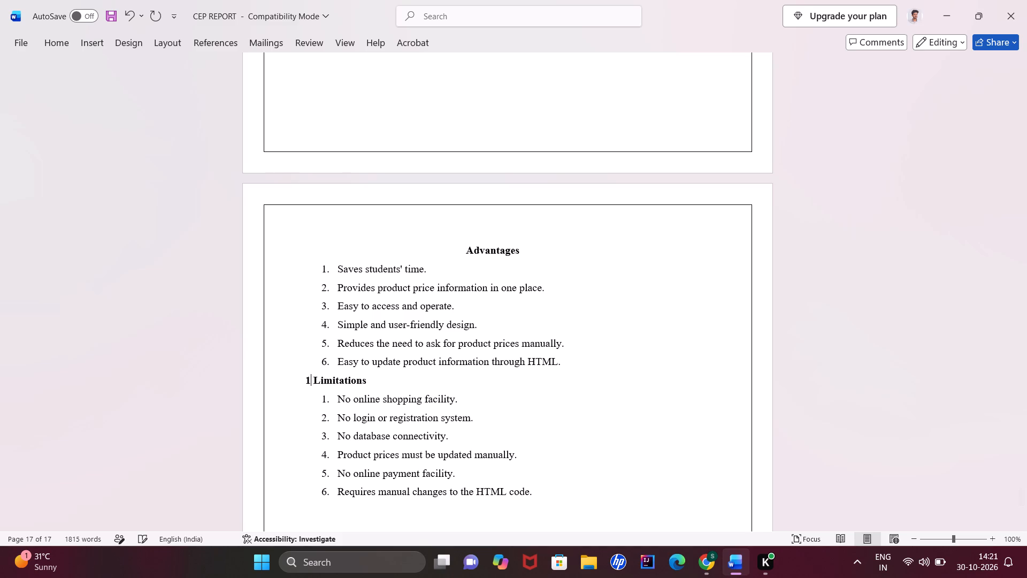
pyautogui.press('BackSpace')
pyautogui.press('Tab')
pyautogui.press('Tab')
pyautogui.press('Tab')
pyautogui.press('Tab')
pyautogui.press('Tab')
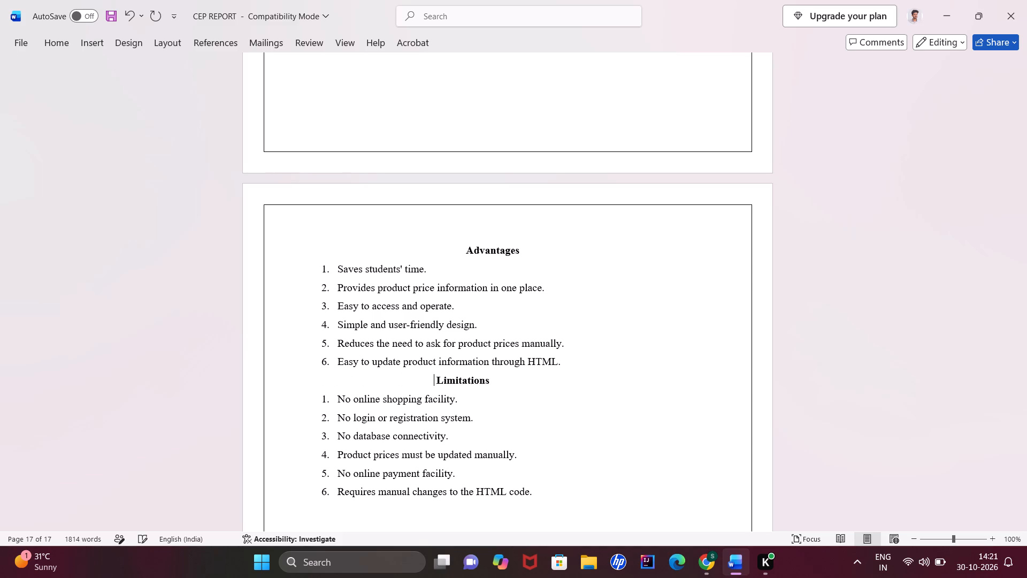
pyautogui.press('Tab')
# Rewrite the "Advantages" heading in capitals as "ADVANTAGES".
pyautogui.click(525, 252)
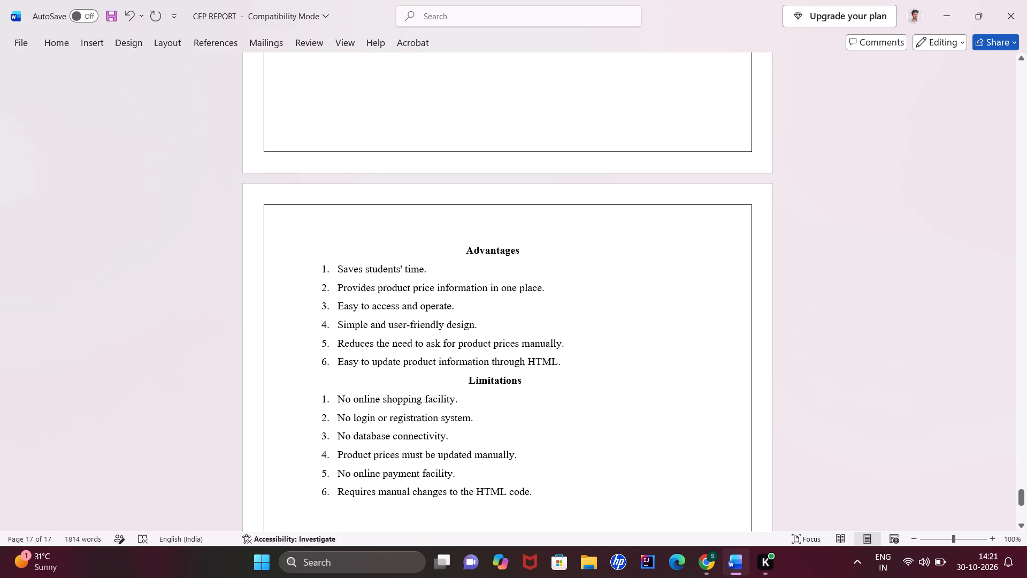
pyautogui.press('BackSpace')
pyautogui.press('BackSpace')
pyautogui.press('BackSpace')
pyautogui.press('BackSpace')
pyautogui.press('BackSpace')
pyautogui.press('BackSpace')
pyautogui.press('BackSpace')
pyautogui.press('BackSpace')
pyautogui.press('BackSpace')
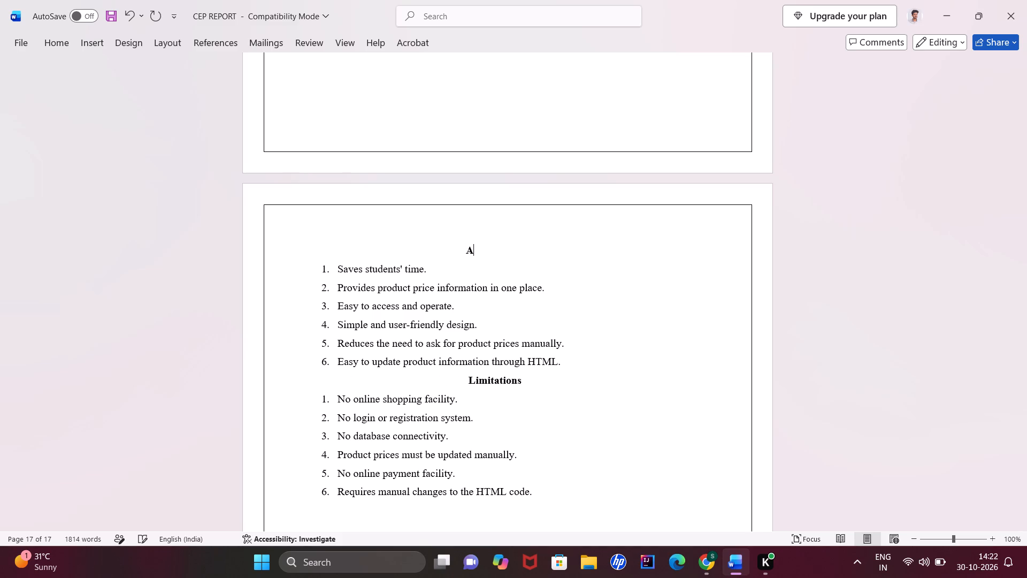
pyautogui.press('d')
pyautogui.write('VAN')
pyautogui.write('TAGE')
pyautogui.press('s')
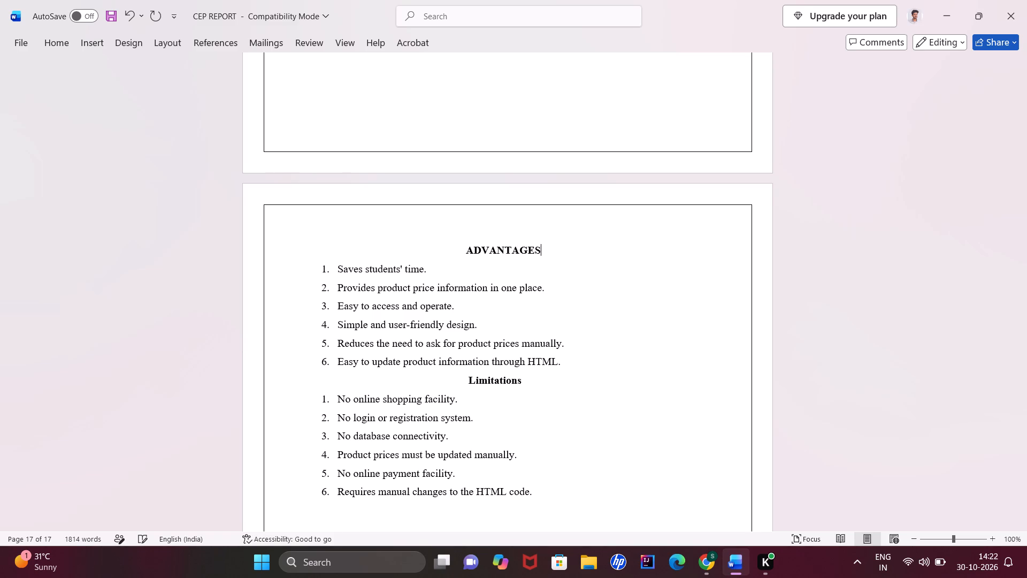
# Rewrite the "Limitations" heading in capitals as "LIMITATIONS".
pyautogui.click(525, 380)
pyautogui.press('BackSpace')
pyautogui.press('BackSpace')
pyautogui.press('BackSpace')
pyautogui.press('BackSpace')
pyautogui.press('BackSpace')
pyautogui.press('BackSpace')
pyautogui.press('BackSpace')
pyautogui.press('BackSpace')
pyautogui.press('BackSpace')
pyautogui.press('BackSpace')
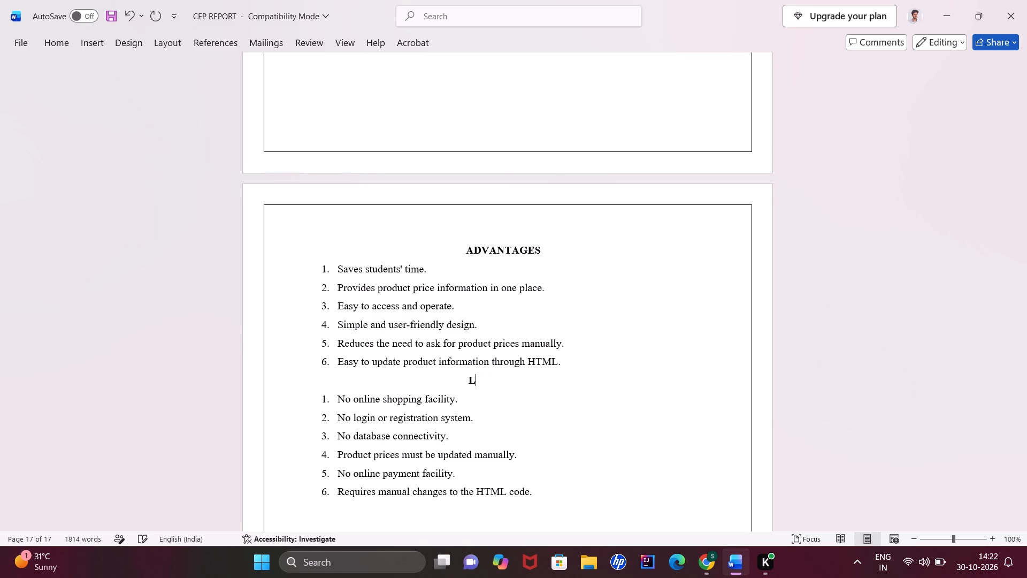
pyautogui.write('IMITATIONS')
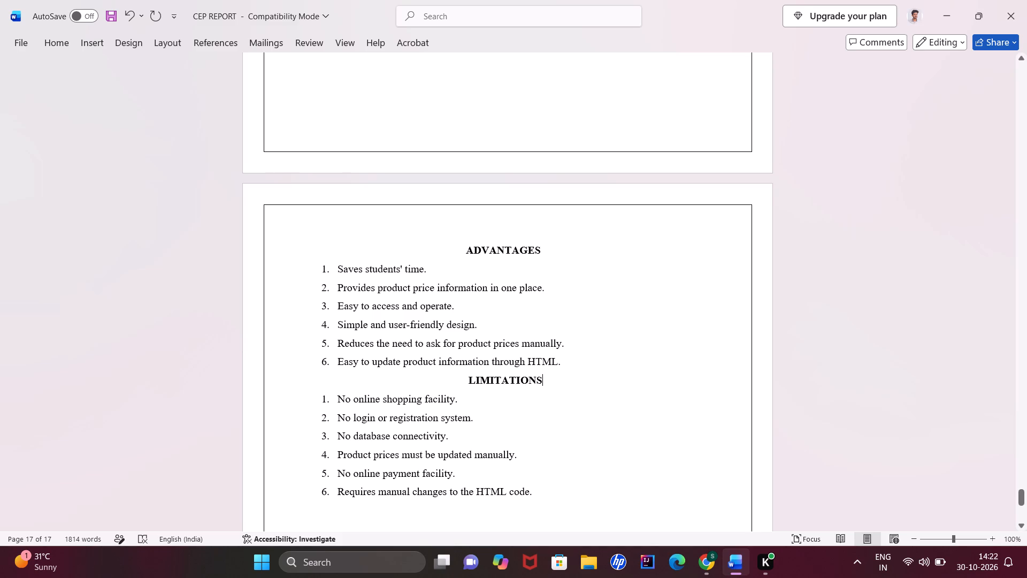
# Set the font size of the "ADVANTAGES" heading to 14.
pyautogui.moveTo(557, 244); pyautogui.dragTo(462, 250)
pyautogui.click(554, 210)
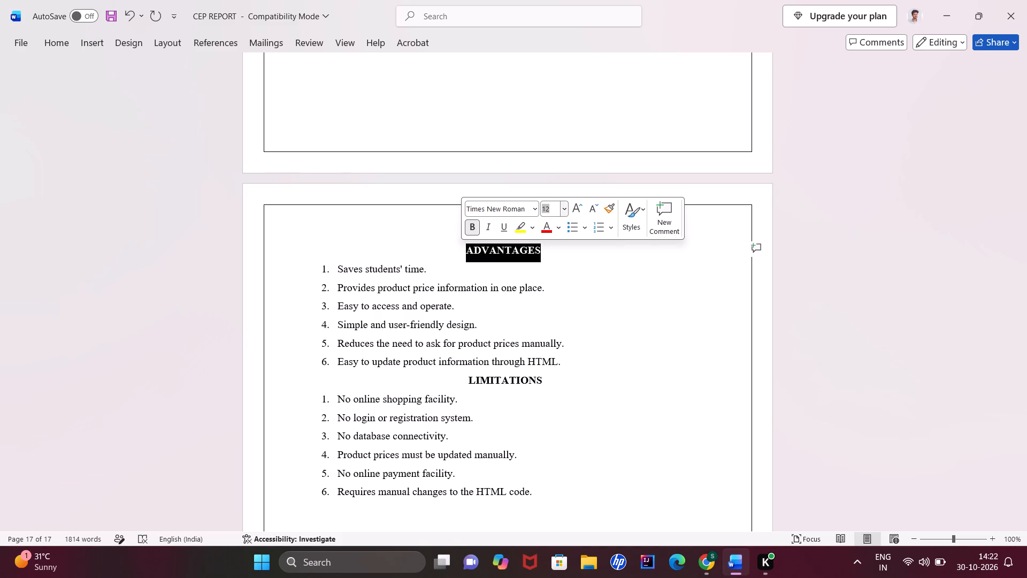
pyautogui.press('BackSpace')
pyautogui.write('14')
pyautogui.press('Return')
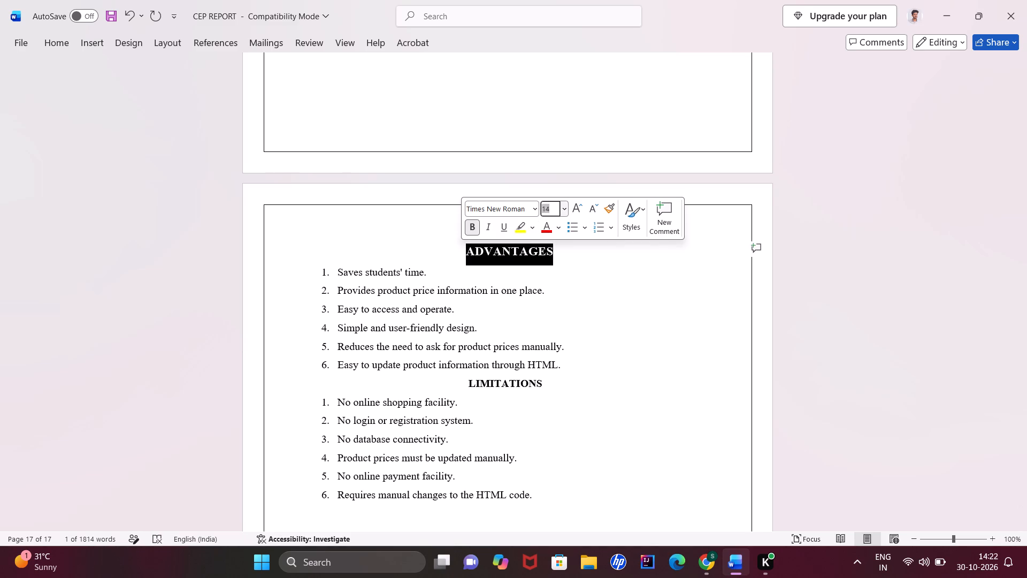
pyautogui.press('Return')
# Set the font size of the "LIMITATIONS" heading to 14.
pyautogui.click(553, 392)
pyautogui.moveTo(469, 384); pyautogui.dragTo(543, 394)
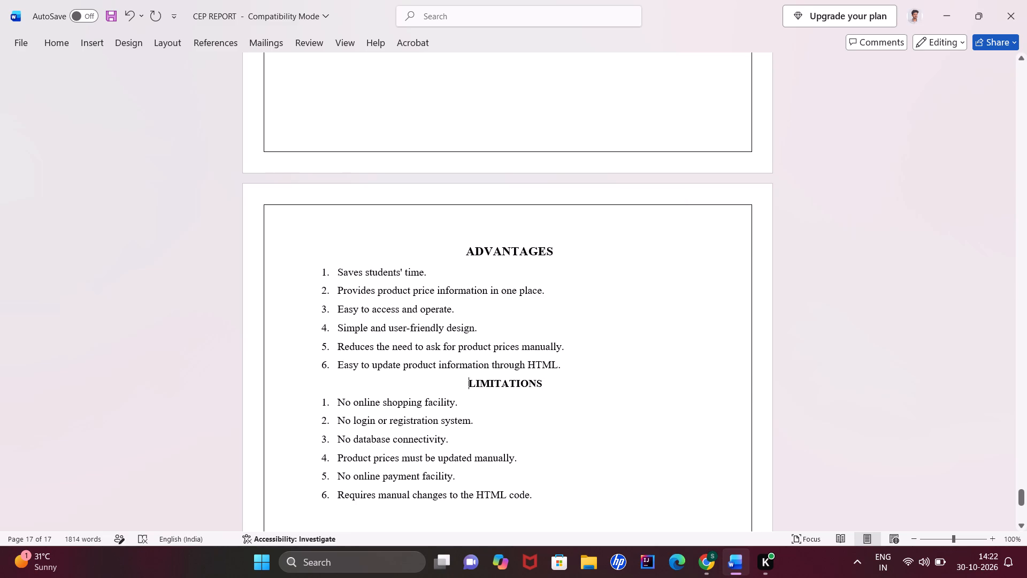
pyautogui.moveTo(543, 394); pyautogui.dragTo(552, 396)
pyautogui.click(557, 387)
pyautogui.moveTo(543, 381); pyautogui.dragTo(493, 376)
pyautogui.moveTo(493, 376); pyautogui.dragTo(468, 392)
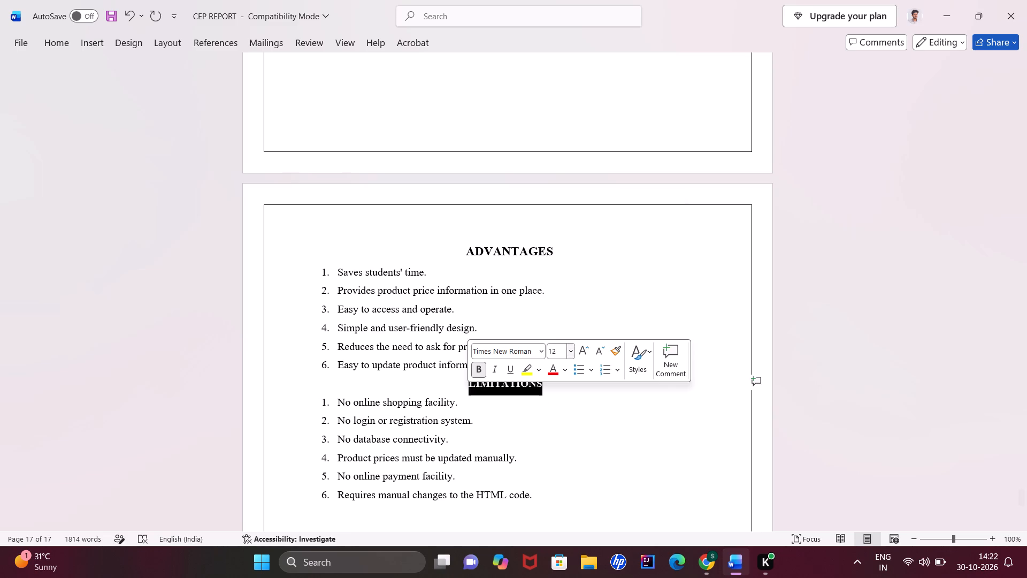
pyautogui.click(561, 353)
pyautogui.press('BackSpace')
pyautogui.write('14')
pyautogui.press('Return')
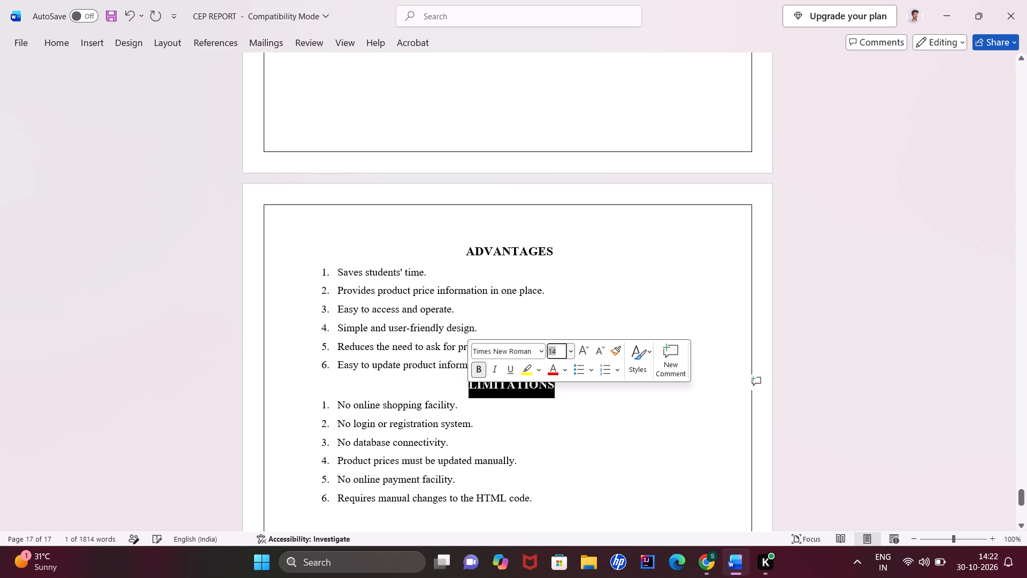
pyautogui.click(514, 463)
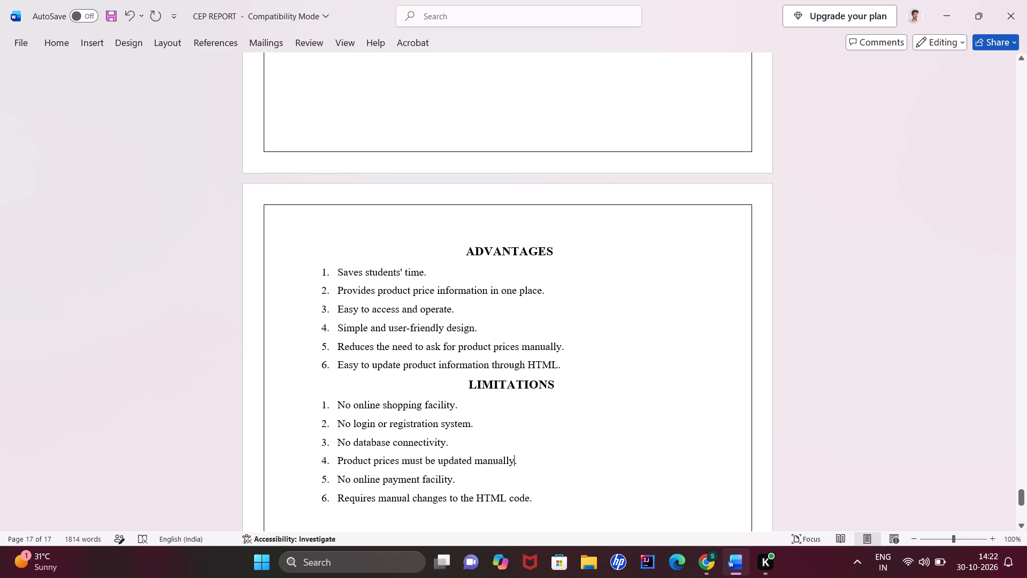
# Add a blank line below the "ADVANTAGES" heading, one after its six-item list, and one below the "LIMITATIONS" heading.
pyautogui.click(563, 262)
pyautogui.press('Return')
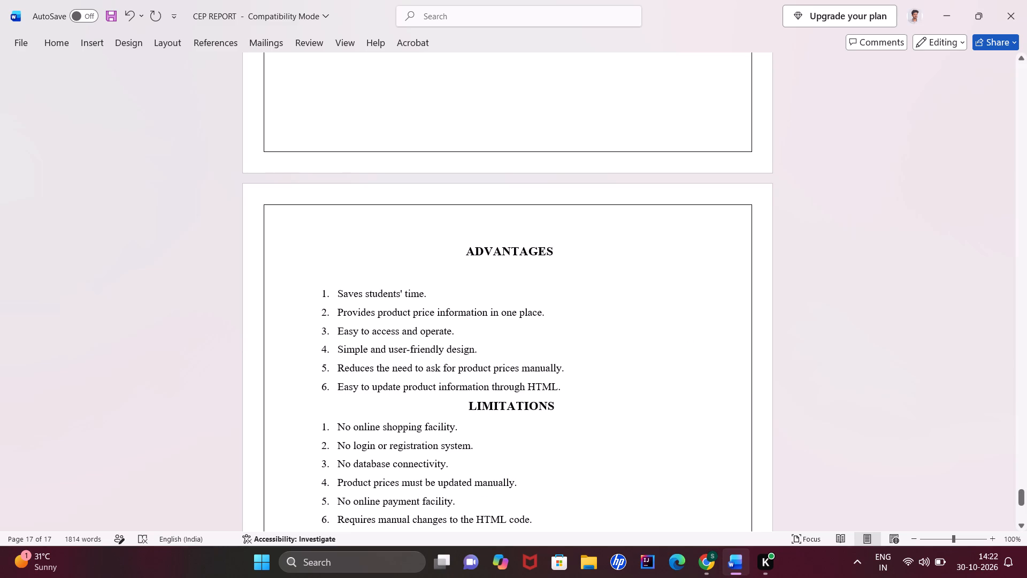
pyautogui.click(564, 376)
pyautogui.click(565, 391)
pyautogui.press('Return')
pyautogui.press('BackSpace')
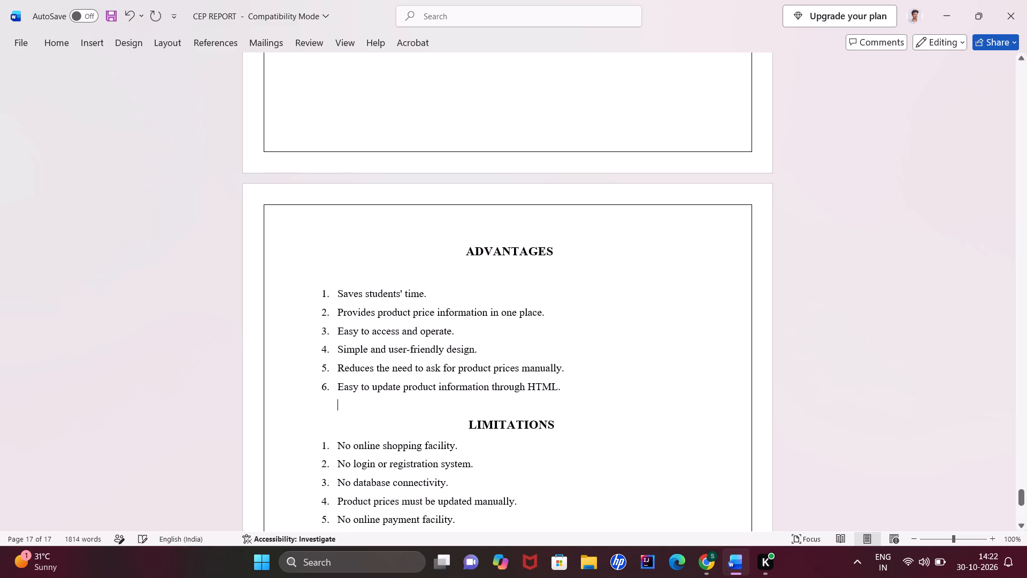
pyautogui.click(568, 423)
pyautogui.press('Return')
pyautogui.scroll(-2, 568, 423)
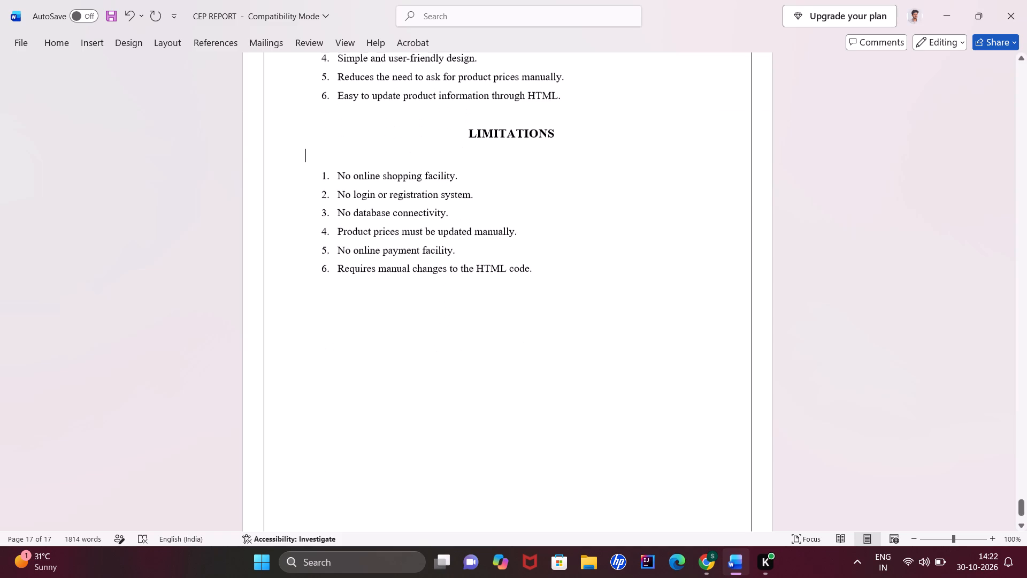
pyautogui.scroll(-1, 568, 423)
pyautogui.scroll(2, 560, 360)
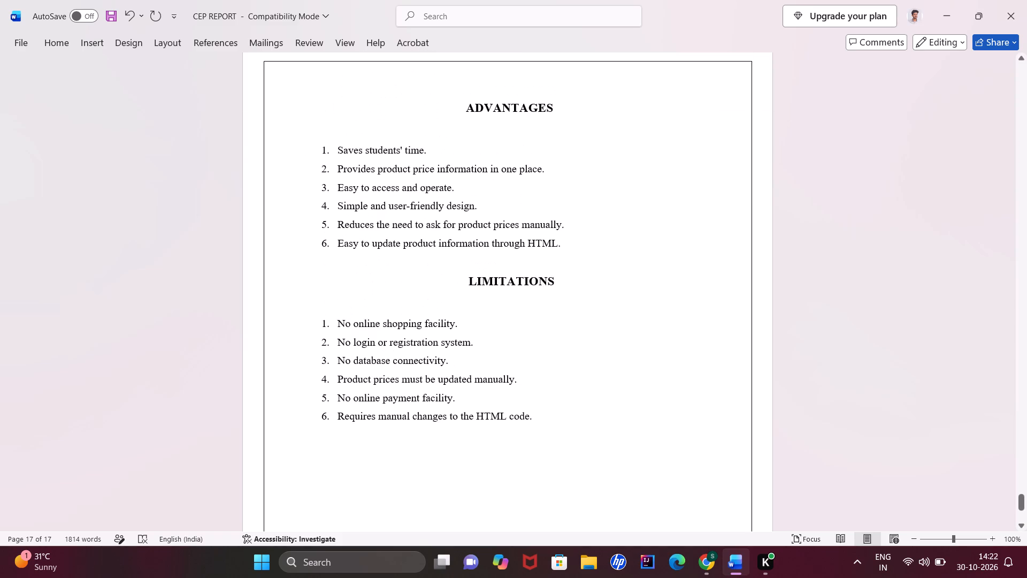
# Insert another blank line above the "LIMITATIONS" heading and indent the heading by six tab stops toward the page centre again.
pyautogui.click(456, 292)
pyautogui.press('Return')
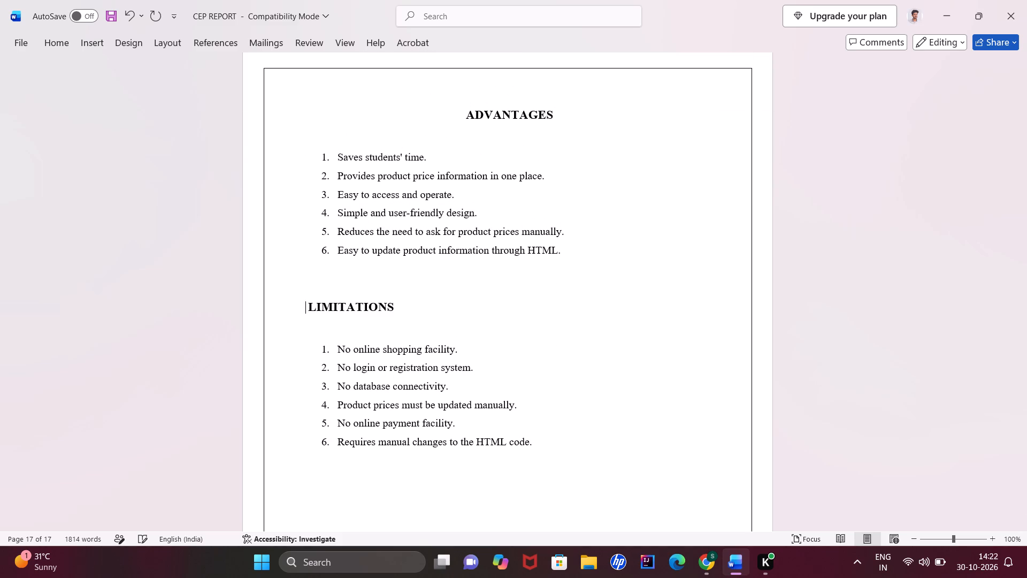
pyautogui.press('Tab')
pyautogui.press('Tab')
pyautogui.press('Tab')
pyautogui.press('Tab')
pyautogui.press('Tab')
pyautogui.press('Tab')
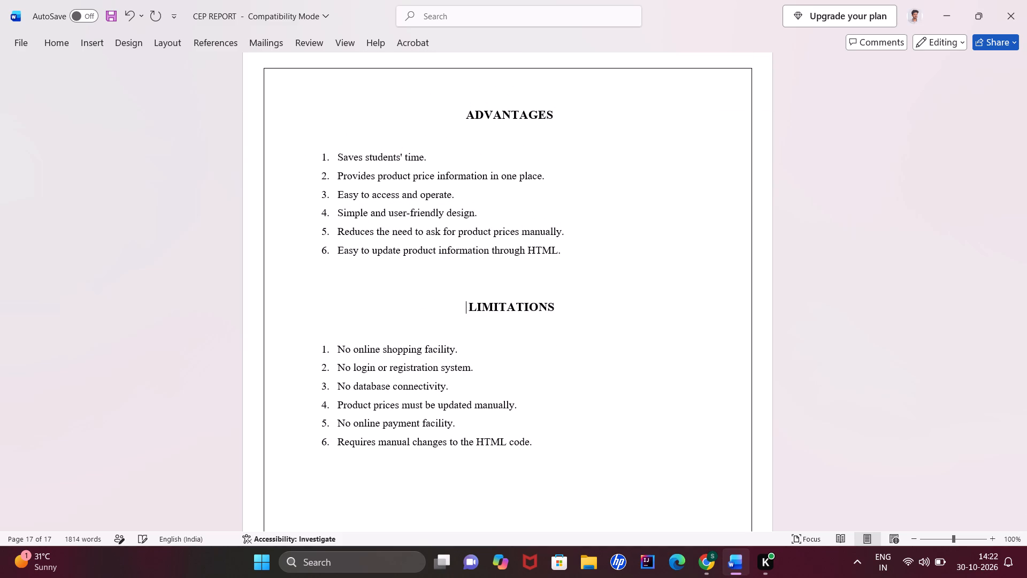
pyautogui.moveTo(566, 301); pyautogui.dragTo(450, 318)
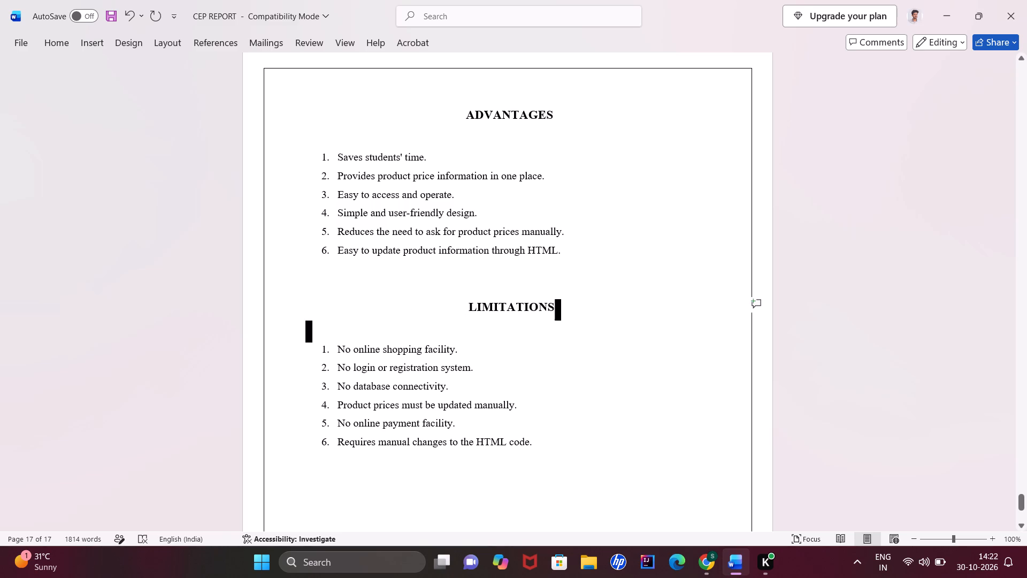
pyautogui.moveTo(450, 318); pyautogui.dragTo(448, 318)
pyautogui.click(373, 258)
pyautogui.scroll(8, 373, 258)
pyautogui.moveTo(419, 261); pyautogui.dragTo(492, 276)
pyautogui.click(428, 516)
# Insert blank lines below the limitations list until a new page 18 begins.
pyautogui.scroll(-4, 428, 516)
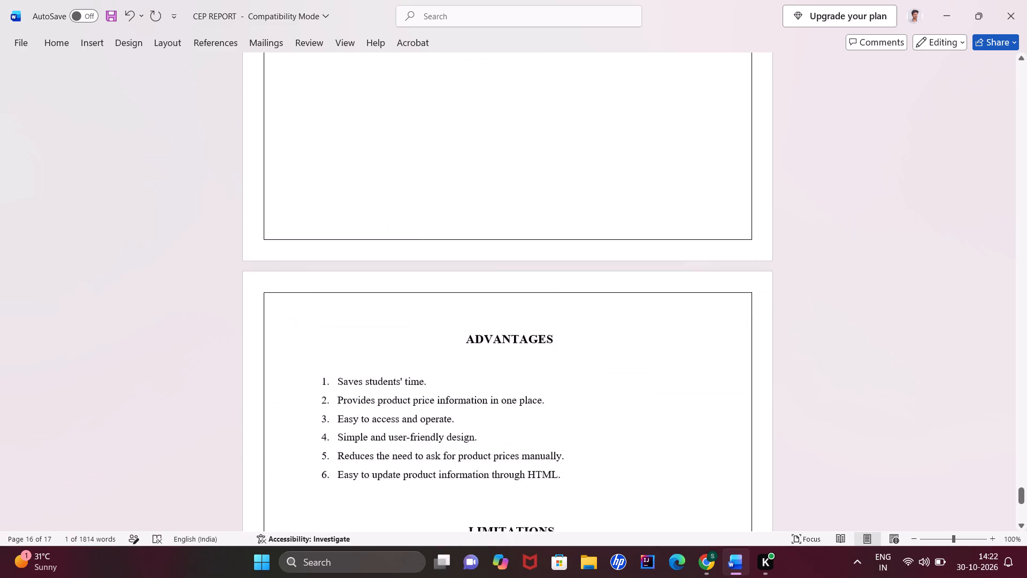
pyautogui.scroll(-8, 428, 516)
pyautogui.click(477, 384)
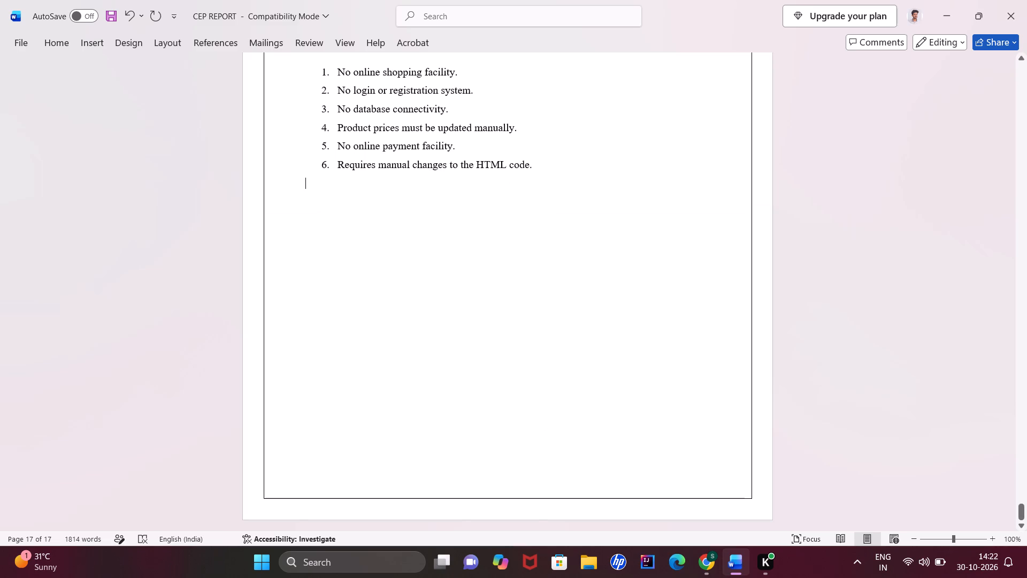
pyautogui.press('Return')
pyautogui.press('Return')
pyautogui.press('Return')
pyautogui.press('Return')
pyautogui.press('Return')
pyautogui.press('Return')
pyautogui.press('Return')
pyautogui.press('Return')
pyautogui.press('Return')
pyautogui.press('Return')
pyautogui.press('Return')
pyautogui.press('Return')
pyautogui.press('Return')
pyautogui.press('Return')
pyautogui.press('Return')
pyautogui.press('Return')
pyautogui.press('Return')
pyautogui.press('Return')
pyautogui.scroll(-3, 477, 384)
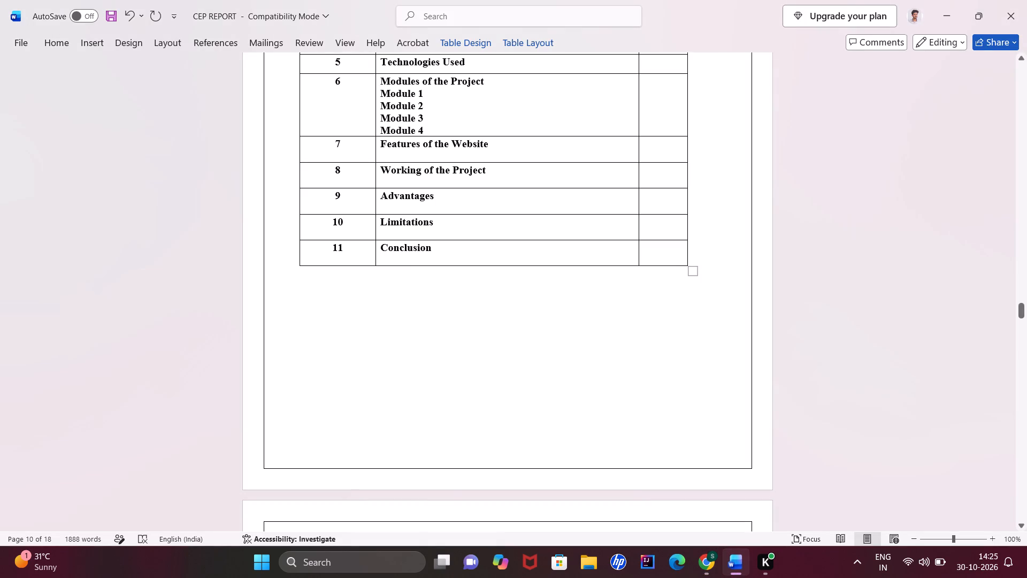
pyautogui.moveTo(321, 248); pyautogui.dragTo(685, 256)
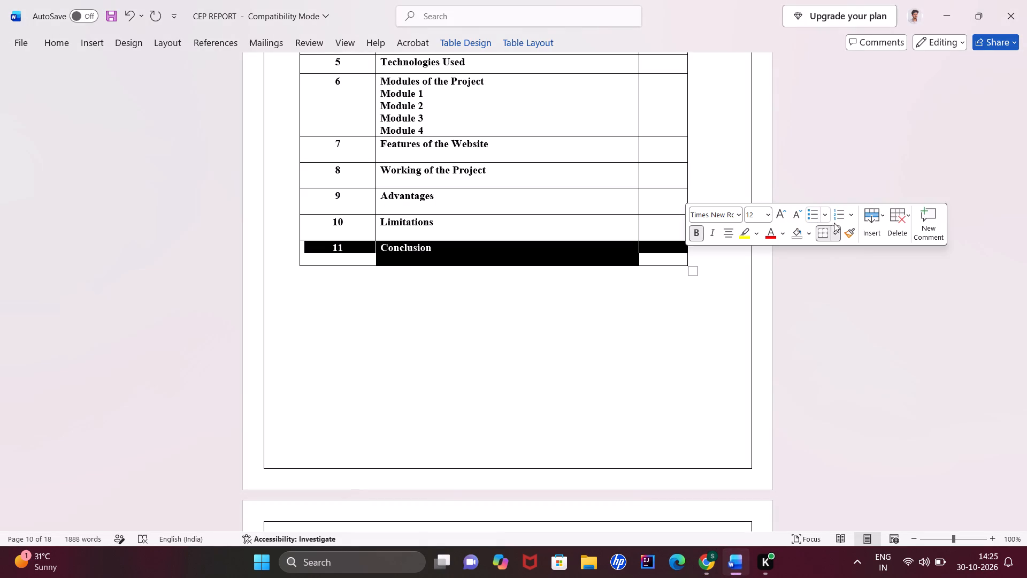
pyautogui.click(873, 222)
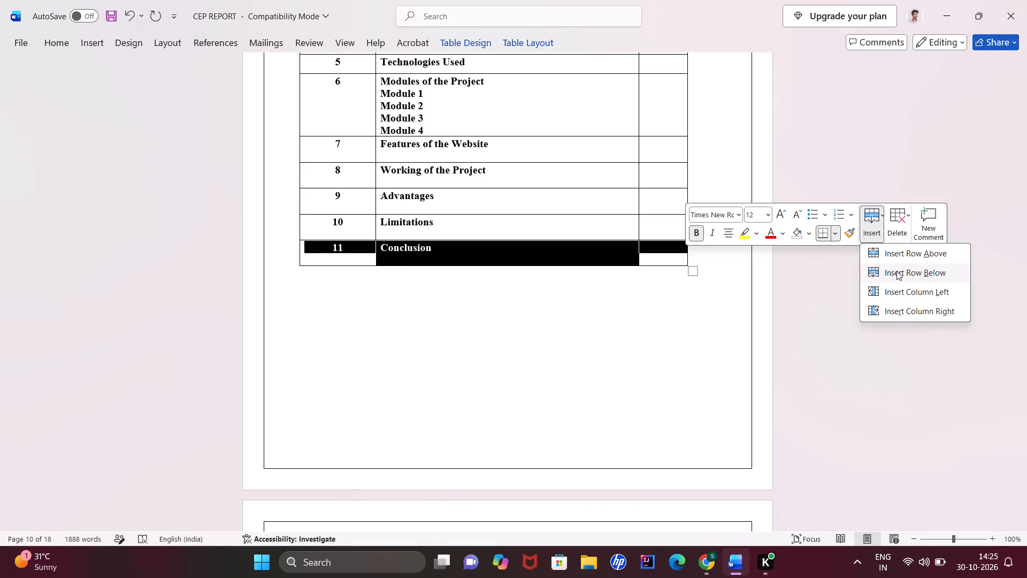
pyautogui.click(896, 271)
pyautogui.click(357, 277)
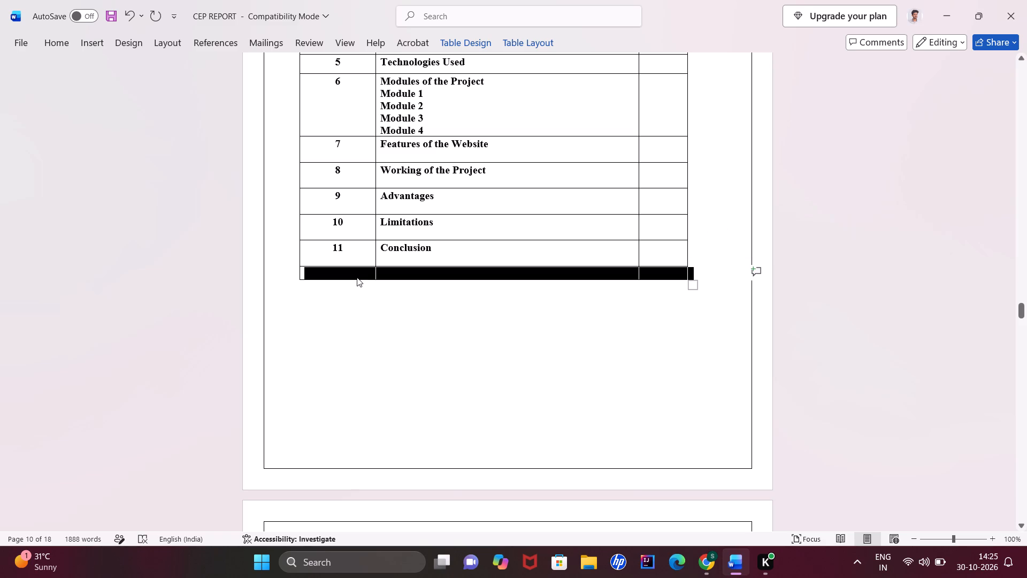
pyautogui.write('12')
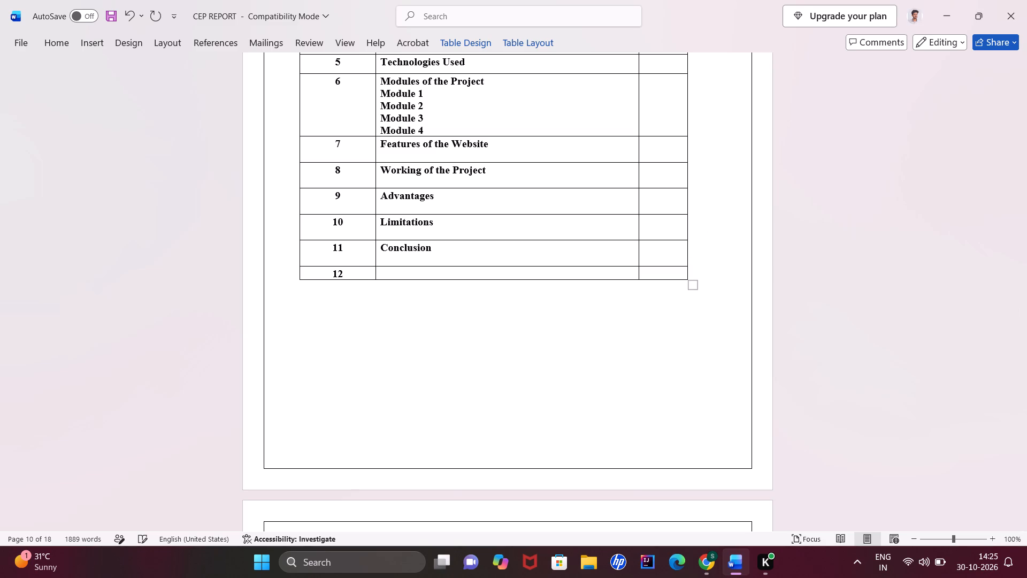
# Make row 12 of the contents table slightly taller and enter "Output" as its title.
pyautogui.click(433, 274)
pyautogui.moveTo(431, 279); pyautogui.dragTo(432, 287)
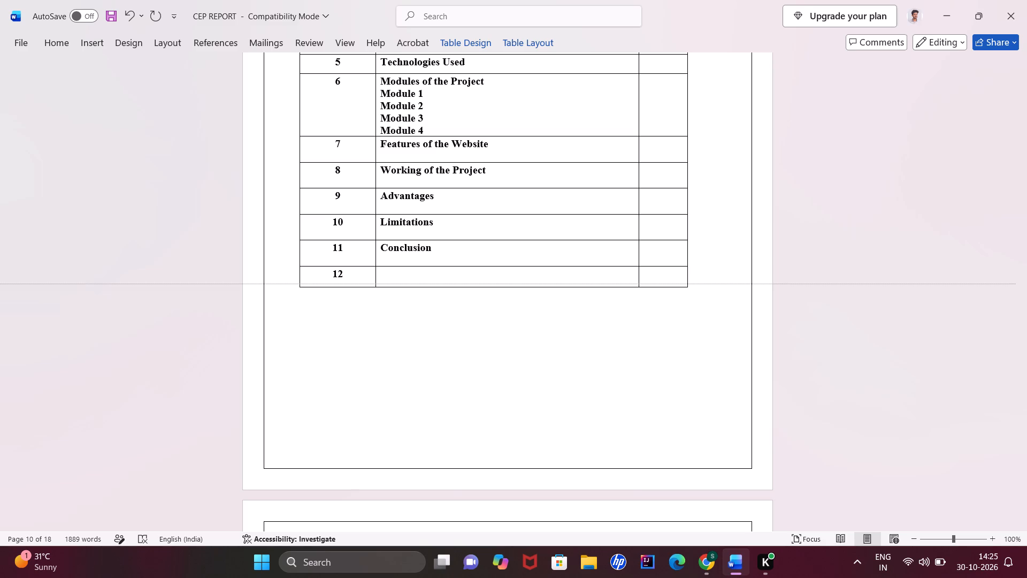
pyautogui.moveTo(432, 287); pyautogui.dragTo(433, 288)
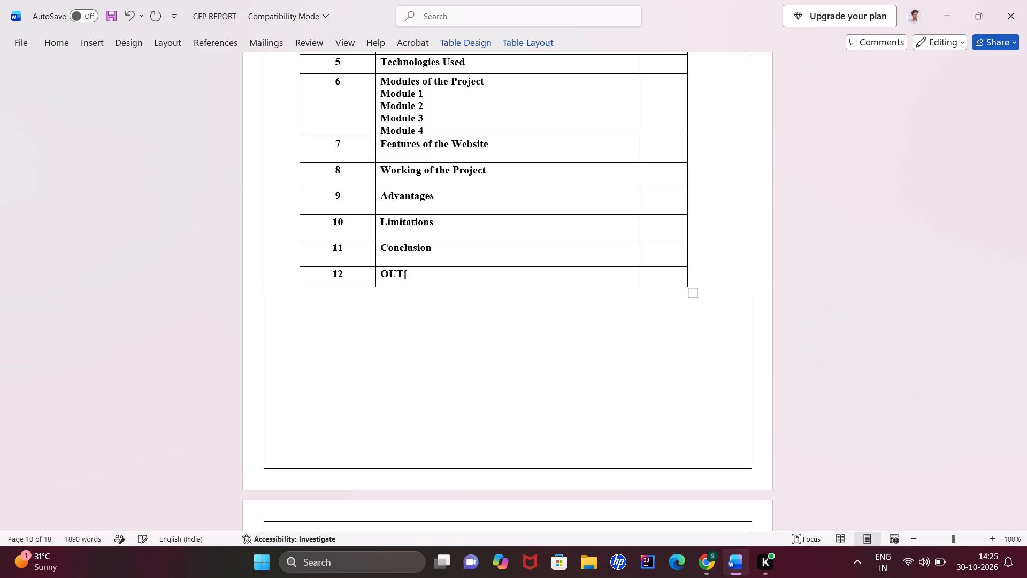
pyautogui.press('BackSpace')
pyautogui.press('BackSpace')
pyautogui.press('BackSpace')
pyautogui.write('utput')
pyautogui.press('space')
# Add blank lines after the Conclusion text at the document's end to start a new page 19, and enter the heading "OUTPUT" there.
pyautogui.scroll(-20, 497, 455)
pyautogui.scroll(-20, 497, 455)
pyautogui.scroll(-6, 497, 455)
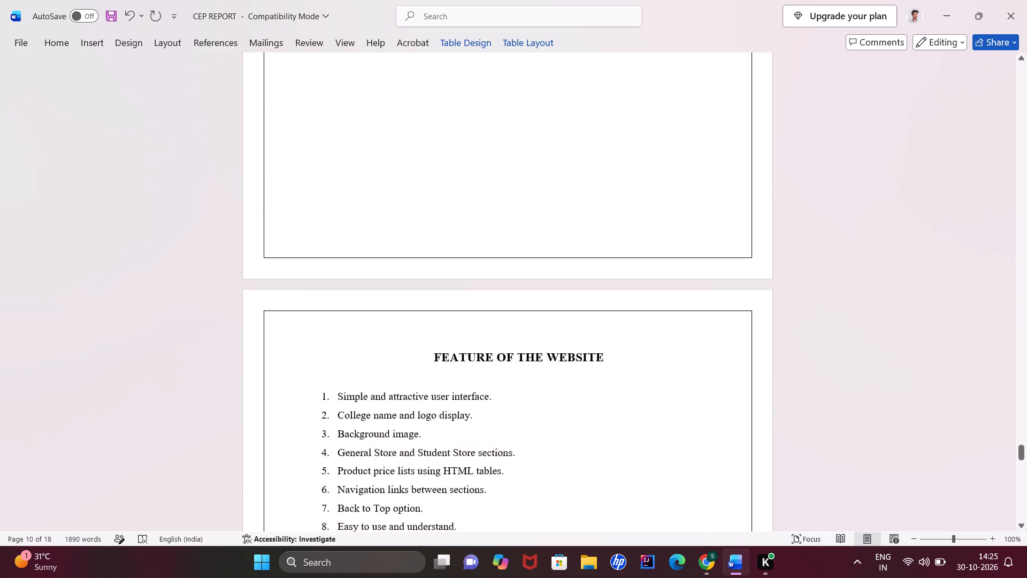
pyautogui.scroll(-20, 497, 455)
pyautogui.scroll(-1, 497, 455)
pyautogui.click(497, 455)
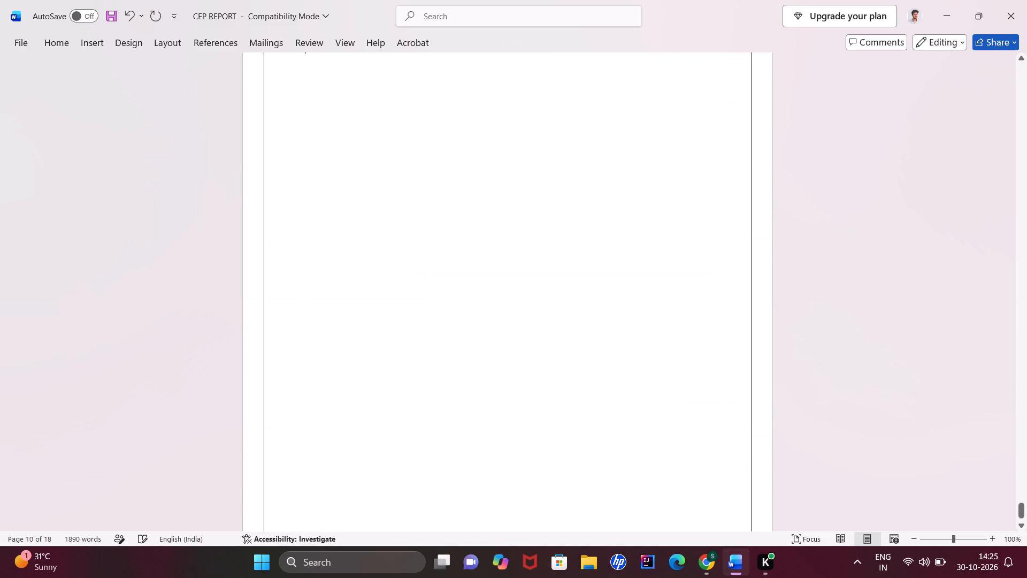
pyautogui.press('Return')
pyautogui.press('Return')
pyautogui.press('Return')
pyautogui.press('Return')
pyautogui.press('Return')
pyautogui.press('Return')
pyautogui.press('Return')
pyautogui.press('Return')
pyautogui.press('Return')
pyautogui.press('Return')
pyautogui.press('Return')
pyautogui.press('Return')
pyautogui.press('Return')
pyautogui.press('Return')
pyautogui.press('Return')
pyautogui.press('Return')
pyautogui.press('Return')
pyautogui.press('Return')
pyautogui.press('Return')
pyautogui.press('Return')
pyautogui.press('Return')
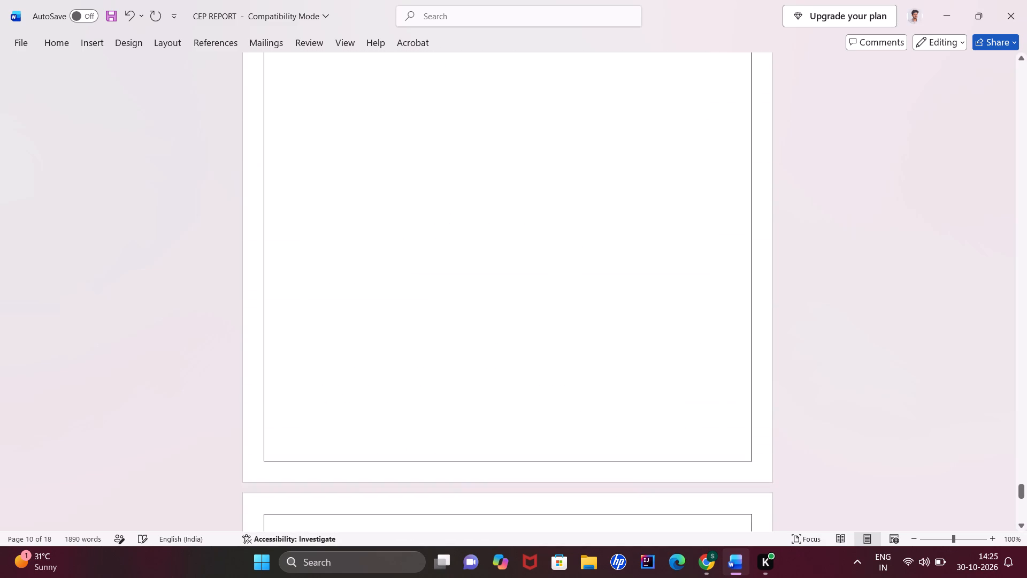
pyautogui.scroll(-2, 497, 455)
pyautogui.write('OUT')
pyautogui.write('PUT')
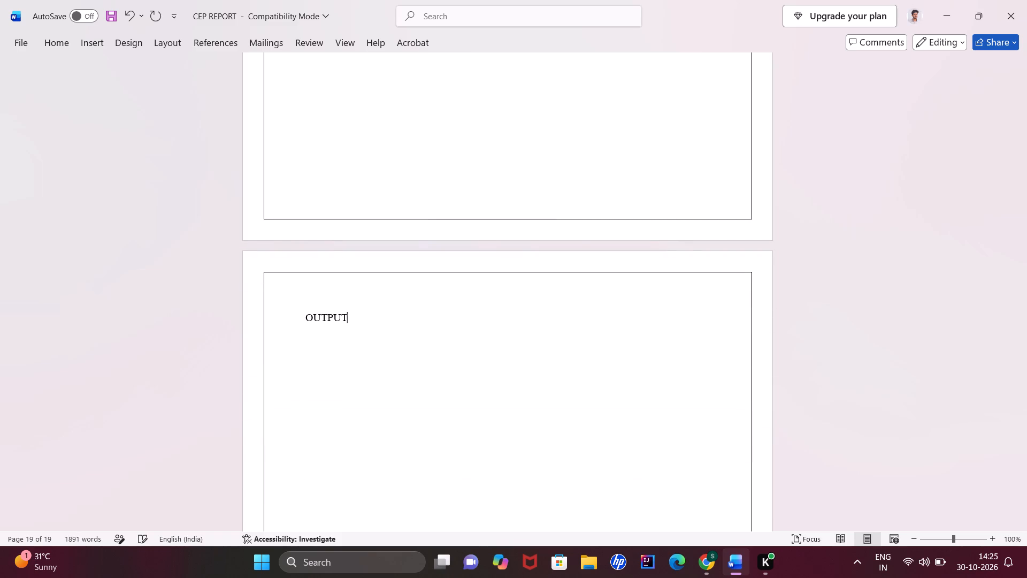
pyautogui.press('space')
# Format the OUTPUT heading on page 19 as 14 pt bold.
pyautogui.moveTo(371, 321); pyautogui.dragTo(264, 320)
pyautogui.click(369, 276)
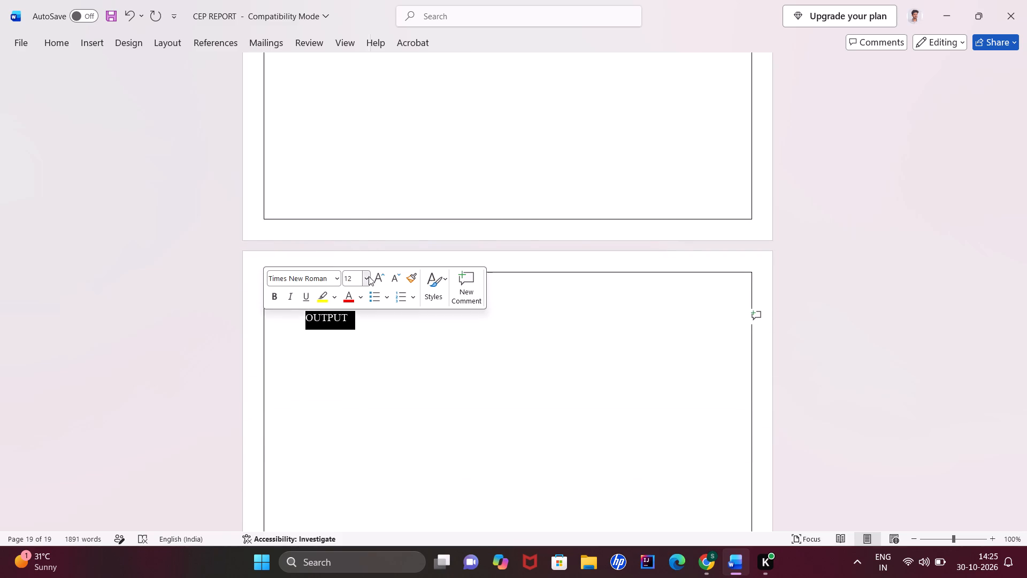
pyautogui.click(353, 105)
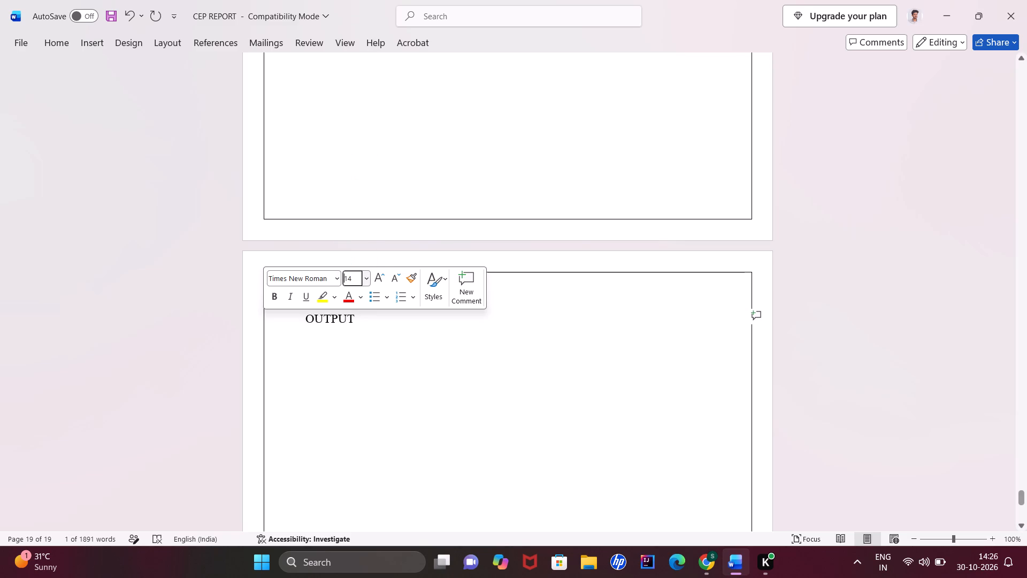
pyautogui.click(271, 299)
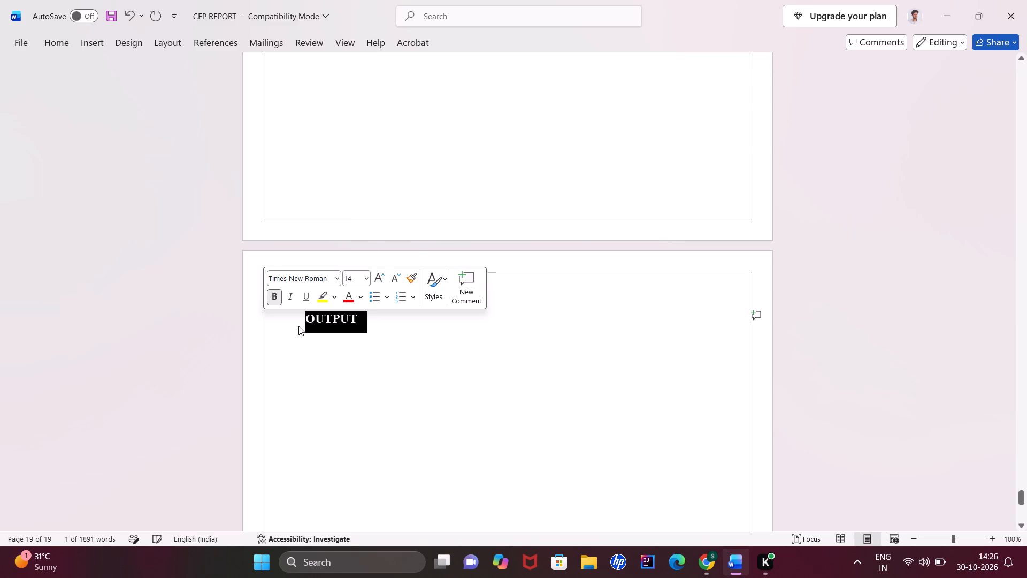
# Indent the OUTPUT heading with six tab stops towards the middle of the page and start a new line below it.
pyautogui.click(298, 326)
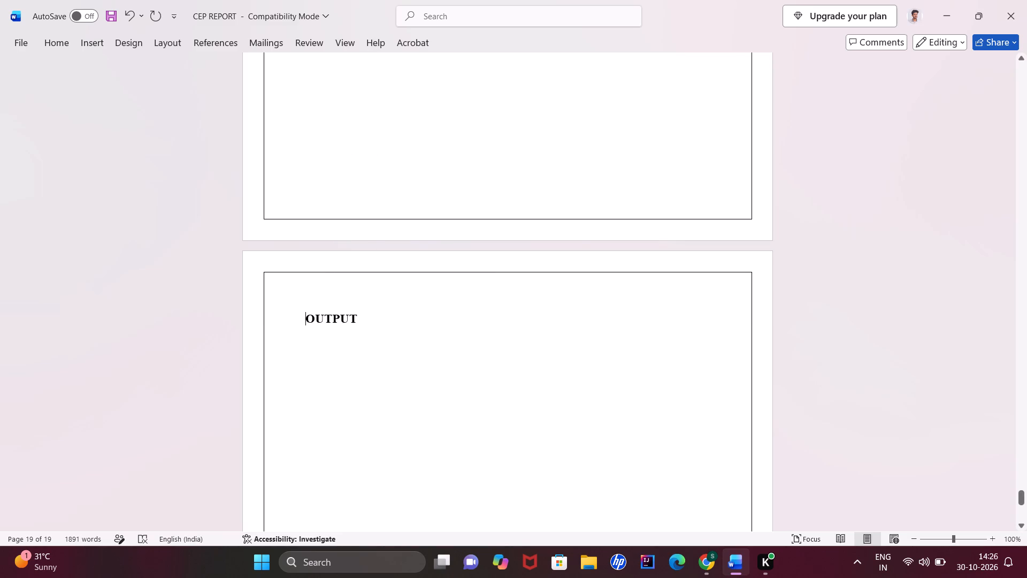
pyautogui.press('Tab')
pyautogui.press('Tab')
pyautogui.press('Tab')
pyautogui.press('Tab')
pyautogui.press('Tab')
pyautogui.press('Tab')
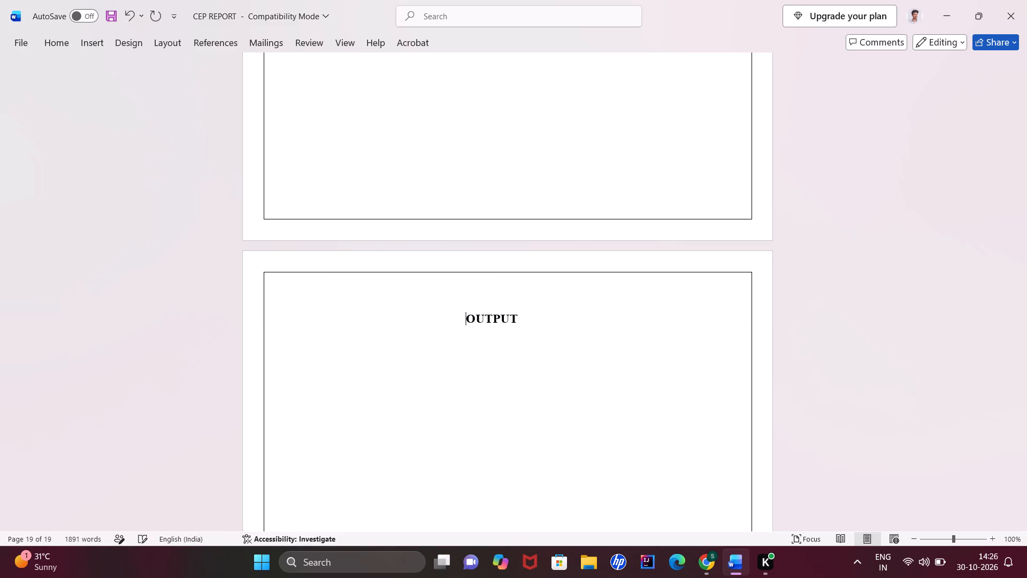
pyautogui.click(539, 314)
pyautogui.press('Return')
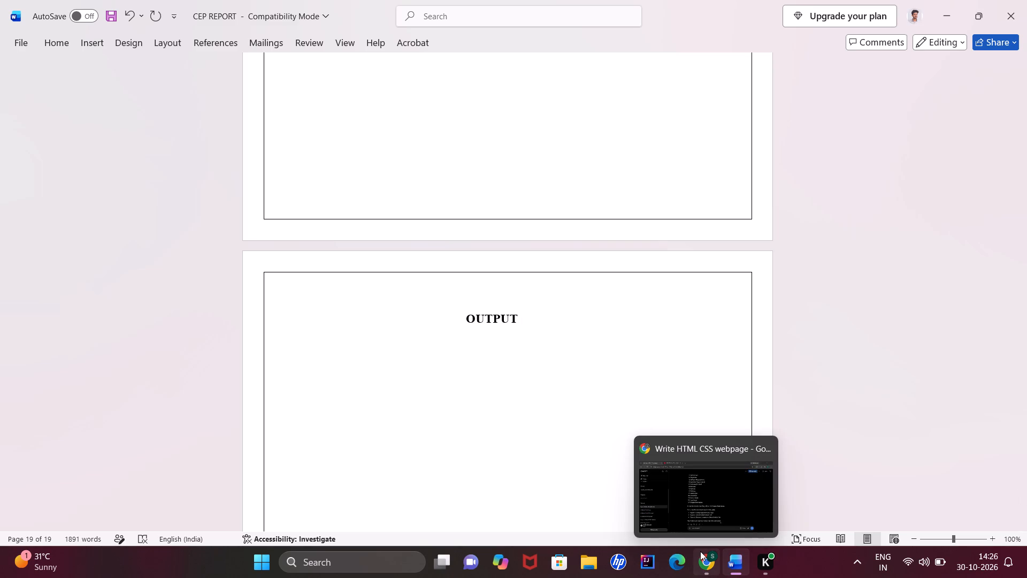